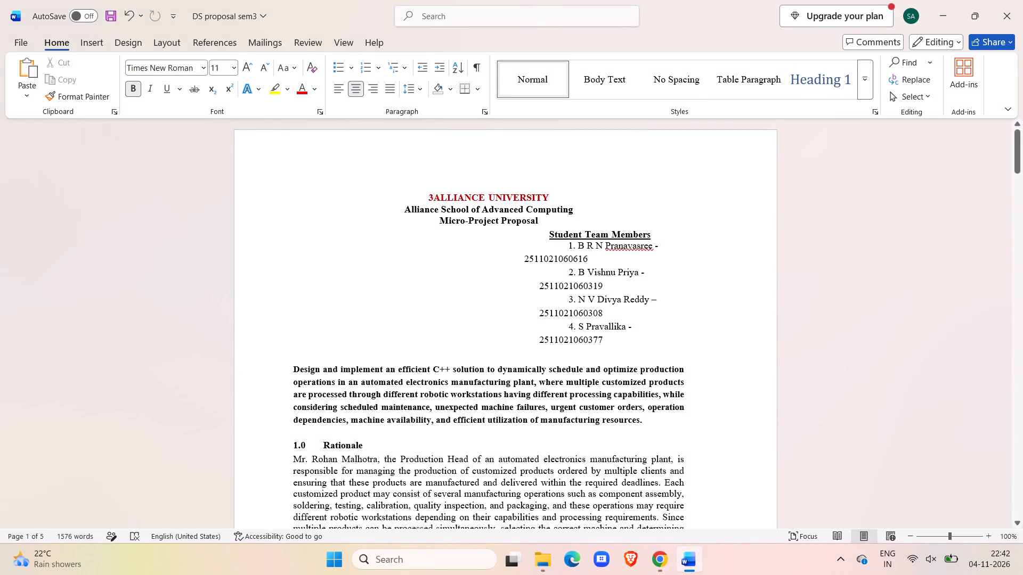
Remove the underline from the "Student Team Members" heading on the first page.
{"action": "left_click_drag", "start_coordinate": [550, 237], "coordinate": [655, 233]}
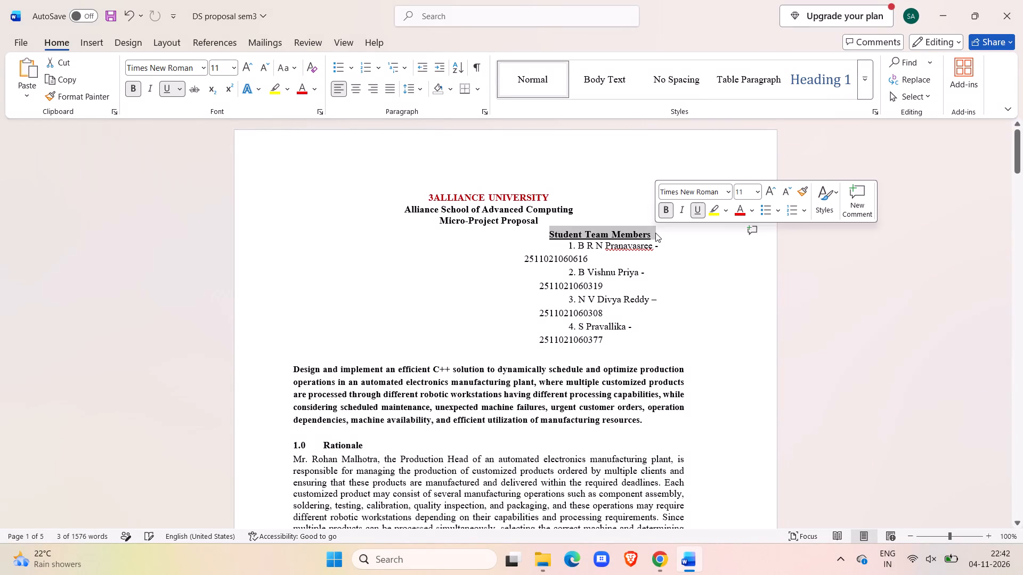
{"action": "left_click", "coordinate": [698, 204]}
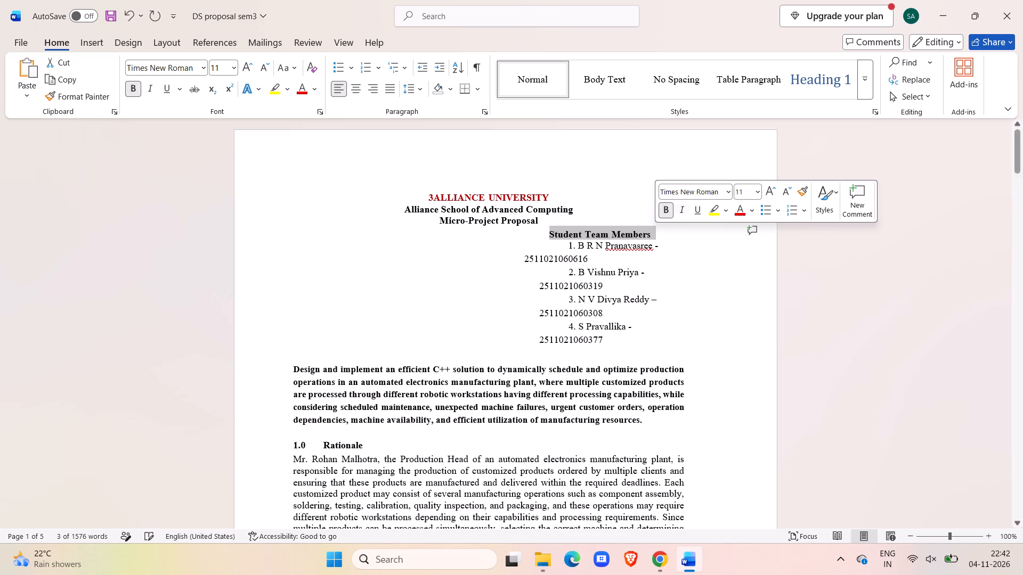
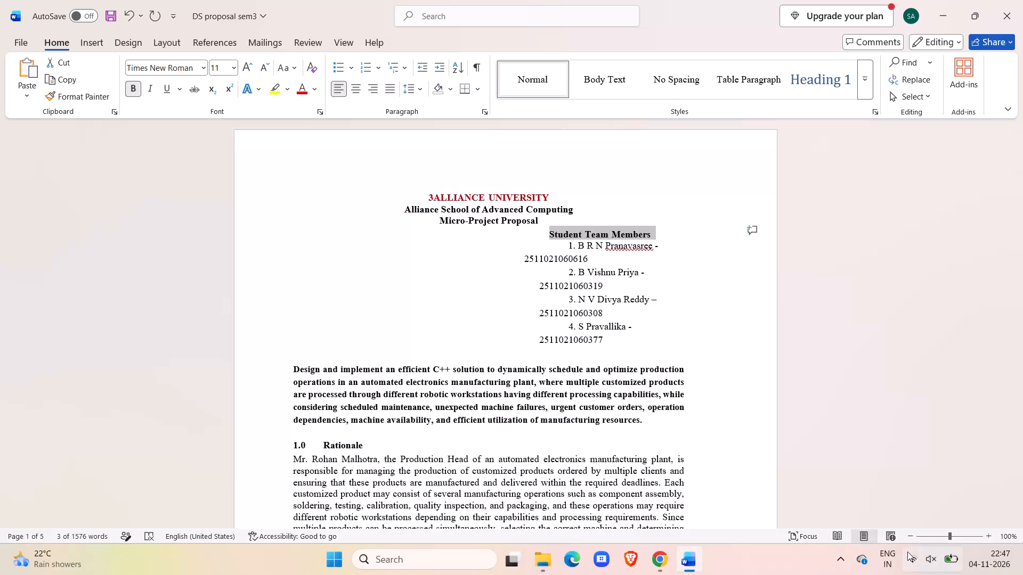
Connect the paired Fire-Boltt Aero headset over Bluetooth from the Windows quick settings.
{"action": "left_click", "coordinate": [927, 561]}
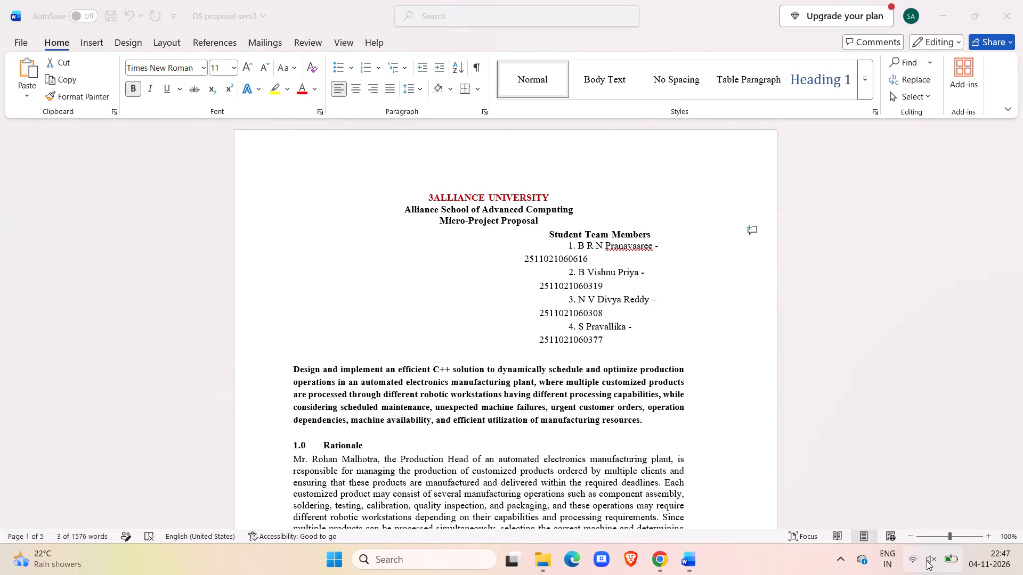
{"action": "left_click", "coordinate": [923, 308]}
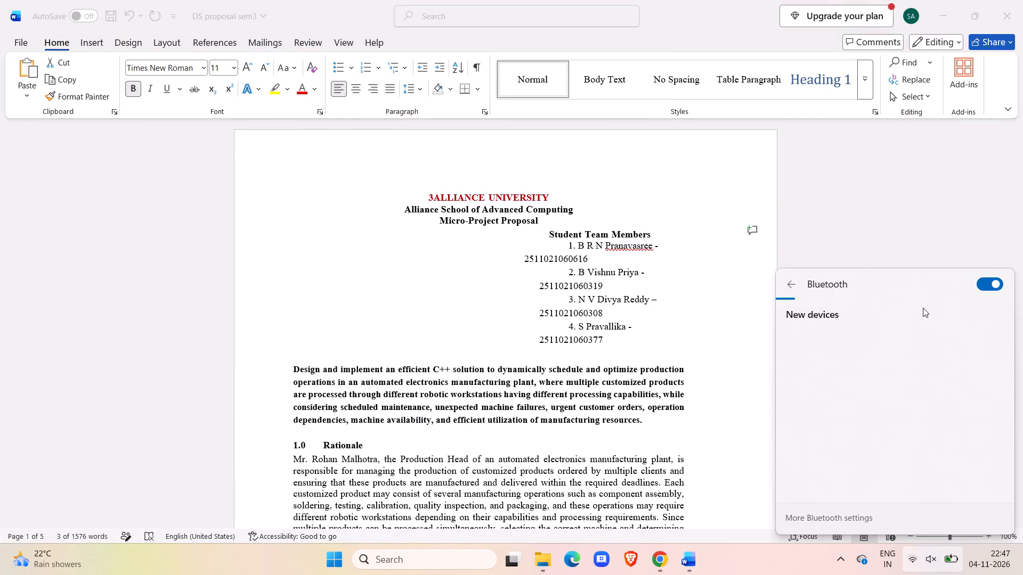
{"action": "left_click", "coordinate": [864, 347]}
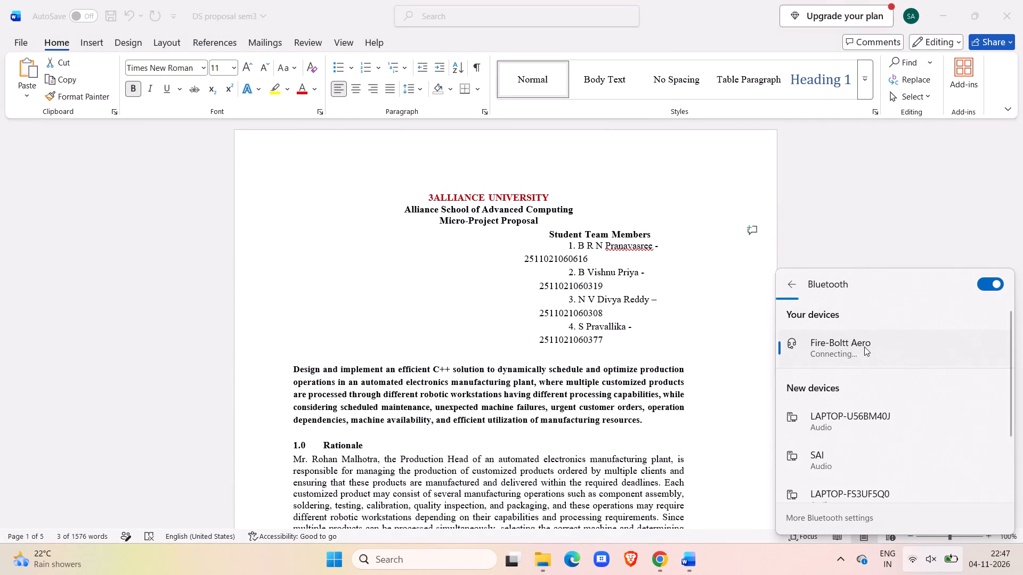
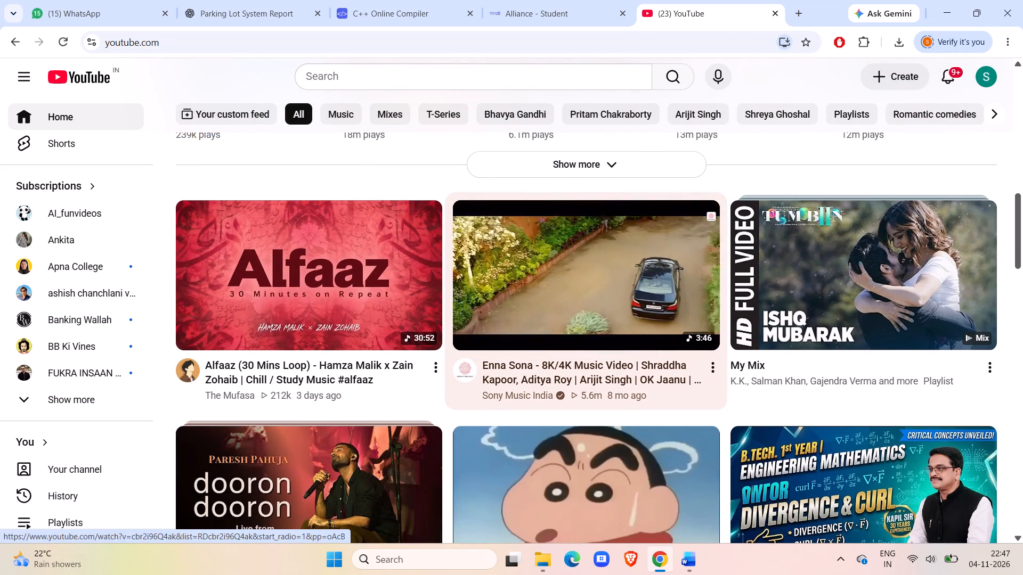
Play the "Enna Sona - 8K/4K Music Video" from the YouTube home feed, pausing it briefly before resuming playback.
{"action": "left_click", "coordinate": [541, 299]}
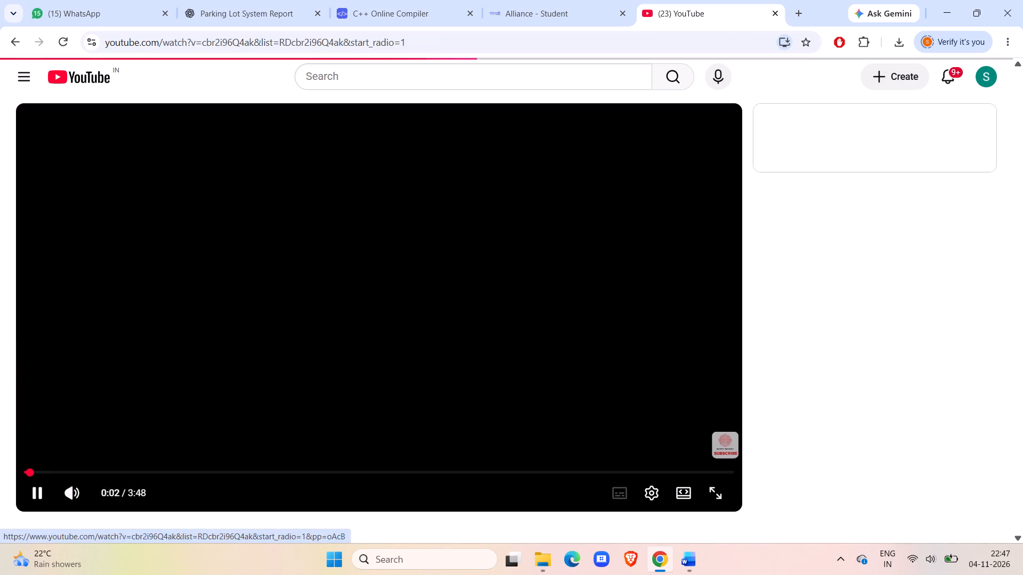
{"action": "left_click", "coordinate": [307, 270]}
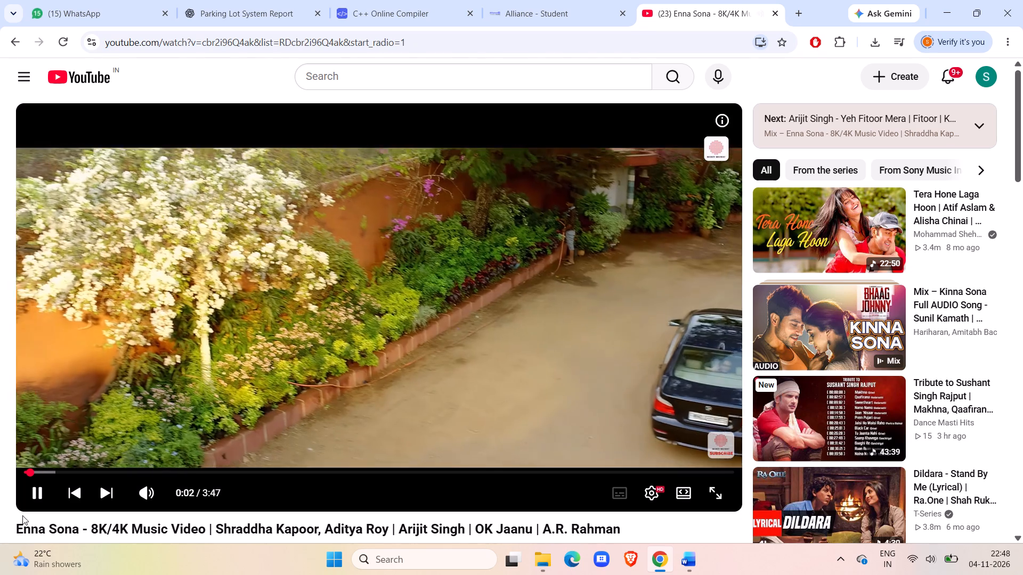
{"action": "left_click", "coordinate": [32, 499]}
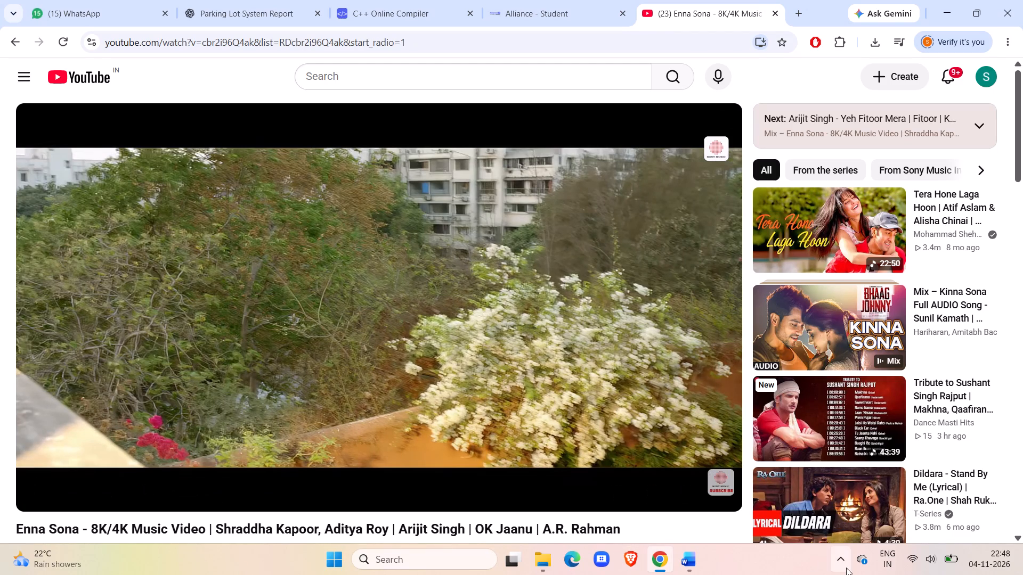
Switch back to the "DS proposal sem3" document in Word and view the content below its title section.
{"action": "left_click", "coordinate": [691, 562]}
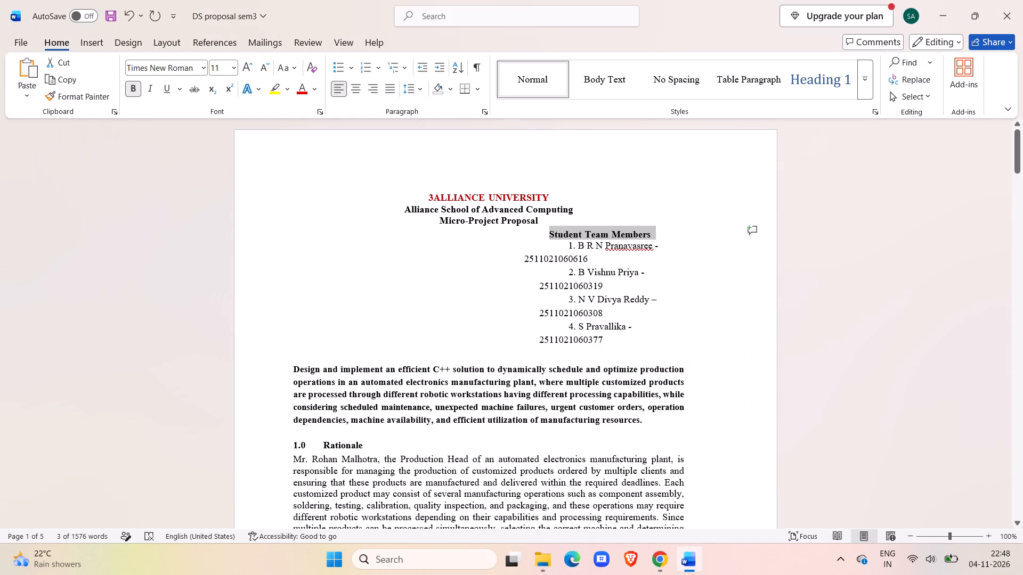
{"action": "scroll", "coordinate": [603, 397], "scroll_direction": "down", "scroll_amount": 1}
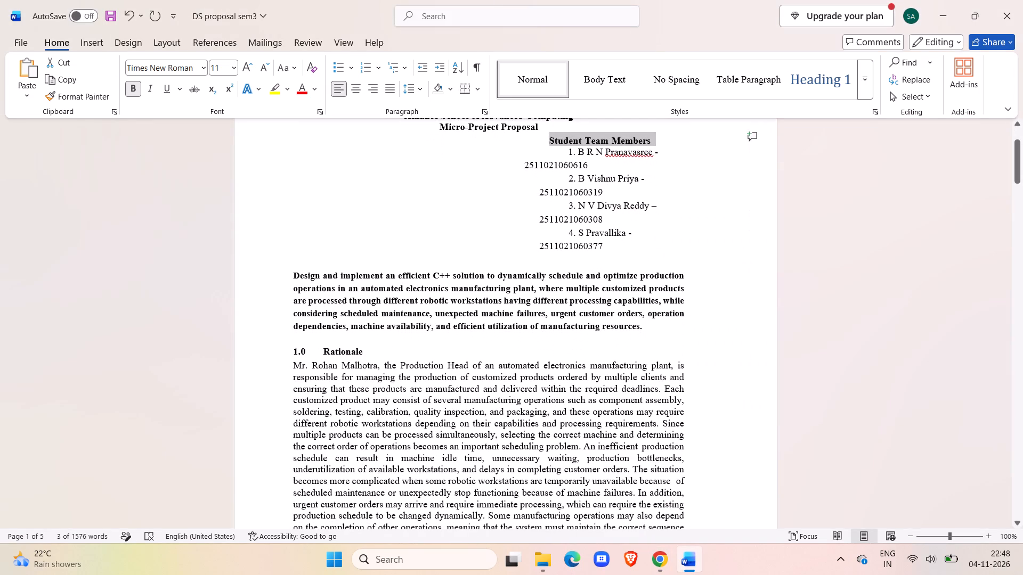
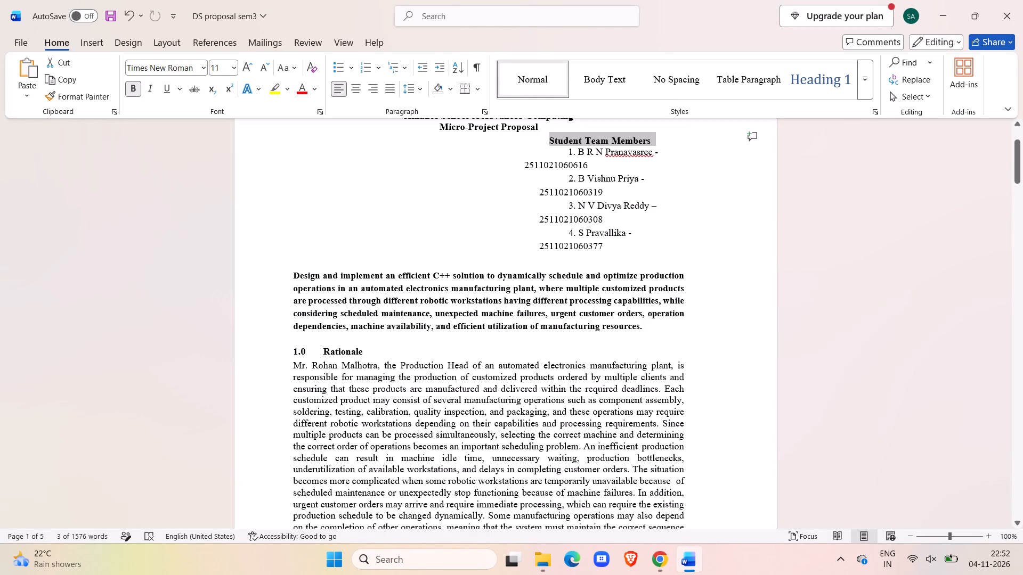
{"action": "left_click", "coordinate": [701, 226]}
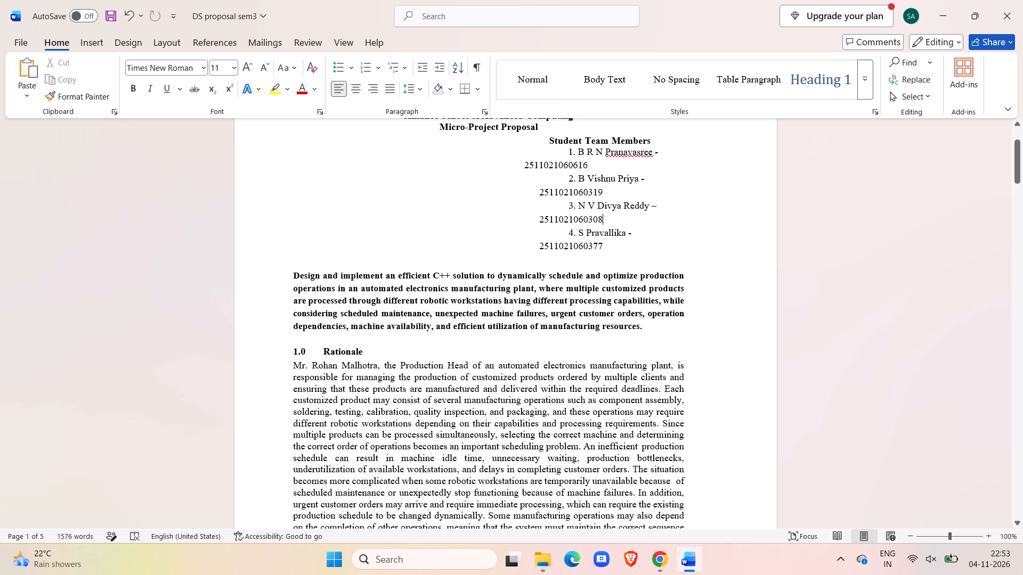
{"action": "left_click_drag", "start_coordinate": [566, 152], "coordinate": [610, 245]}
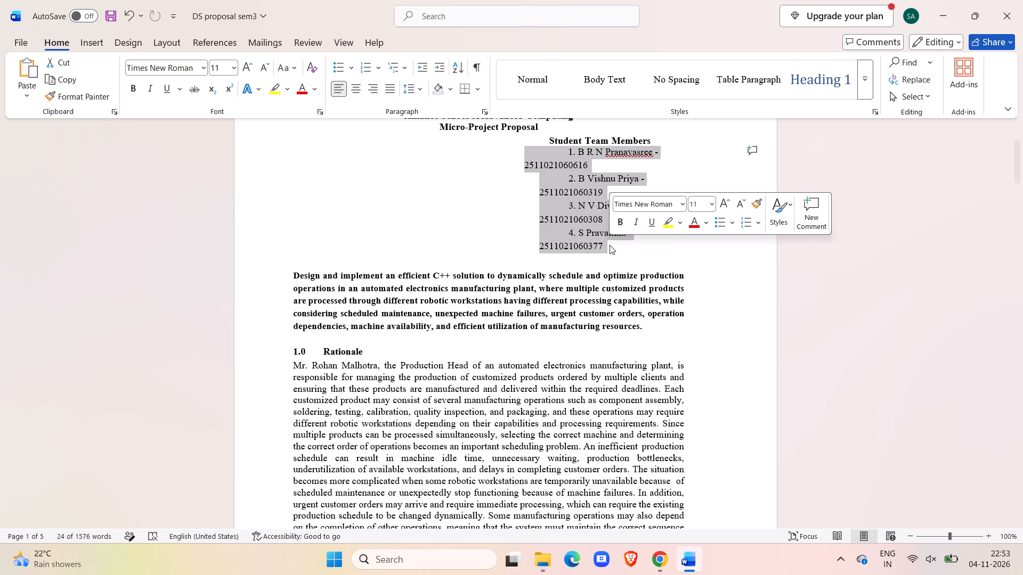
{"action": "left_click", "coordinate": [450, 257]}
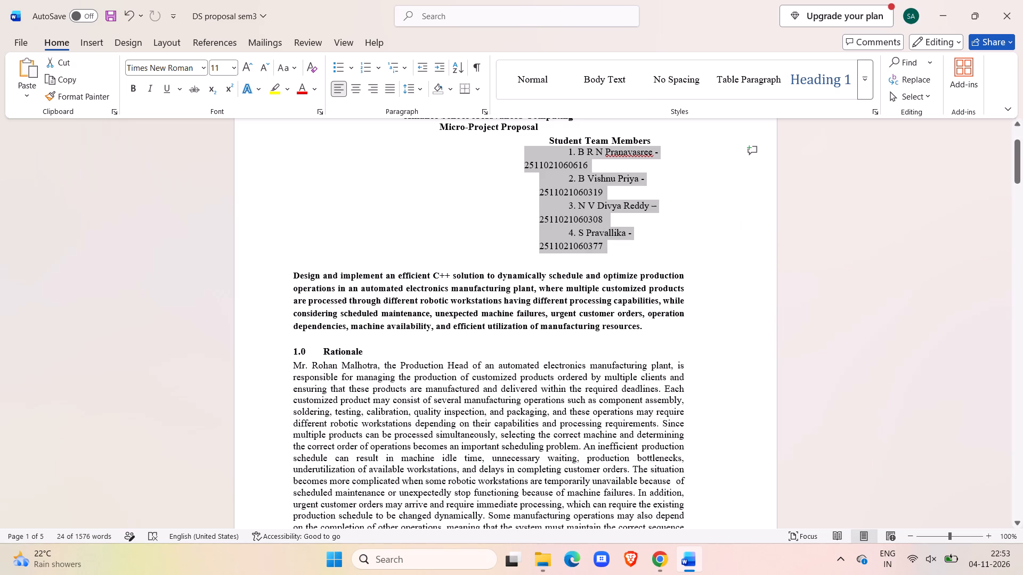
Replace the bold problem statement above "1.0 Rationale" with the centred title "PARKING LOT MANAGEMENT SYSTEM", followed by a blank line.
{"action": "left_click_drag", "start_coordinate": [294, 275], "coordinate": [472, 341]}
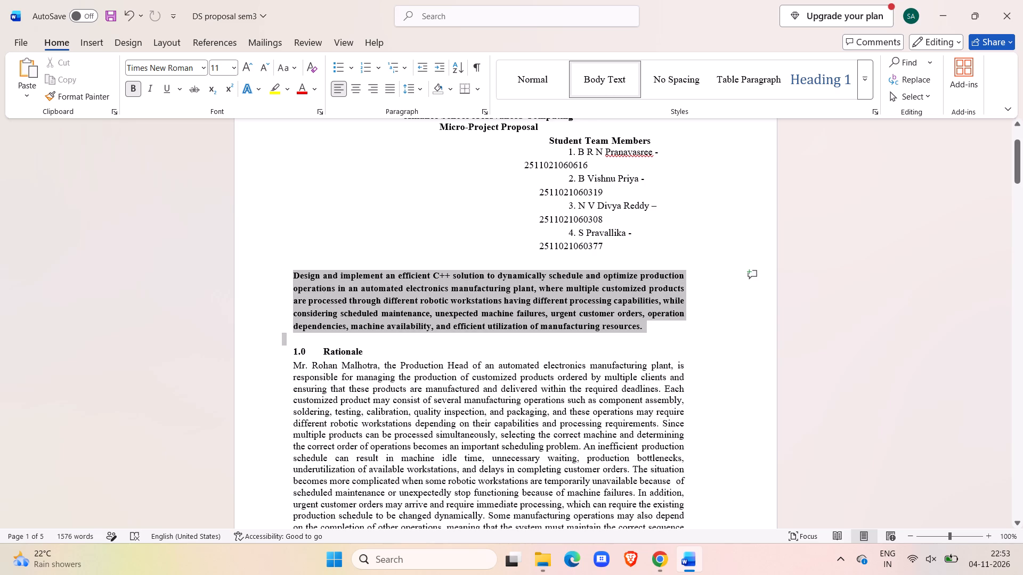
{"action": "left_click_drag", "start_coordinate": [472, 341], "coordinate": [694, 330]}
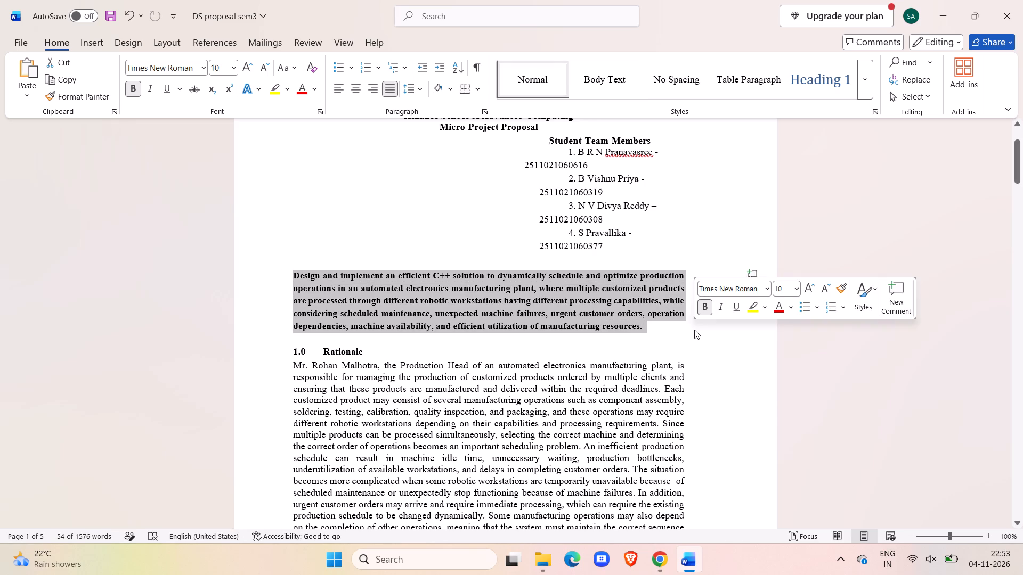
{"action": "key", "text": "BackSpace"}
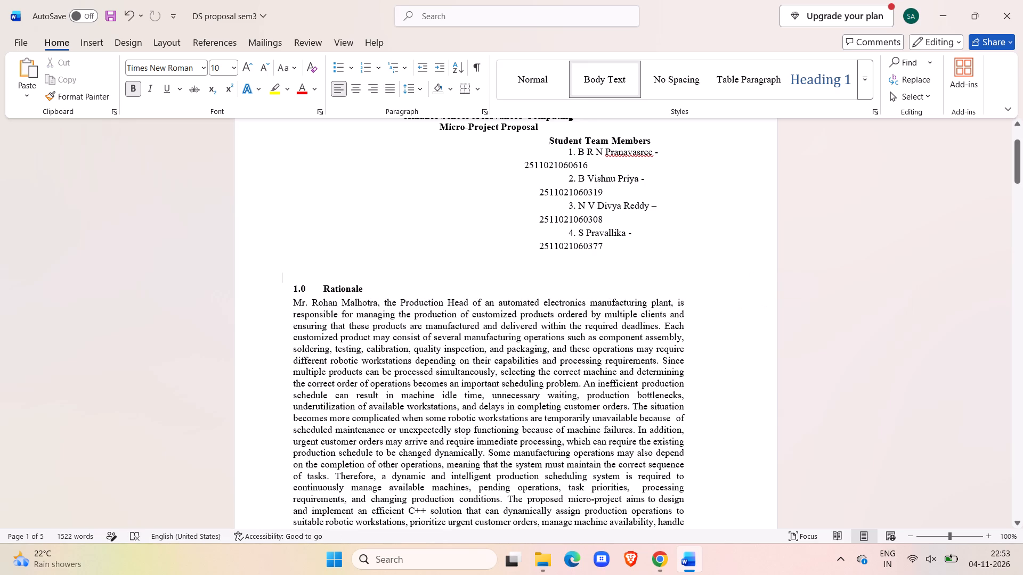
{"action": "left_click", "coordinate": [350, 91]}
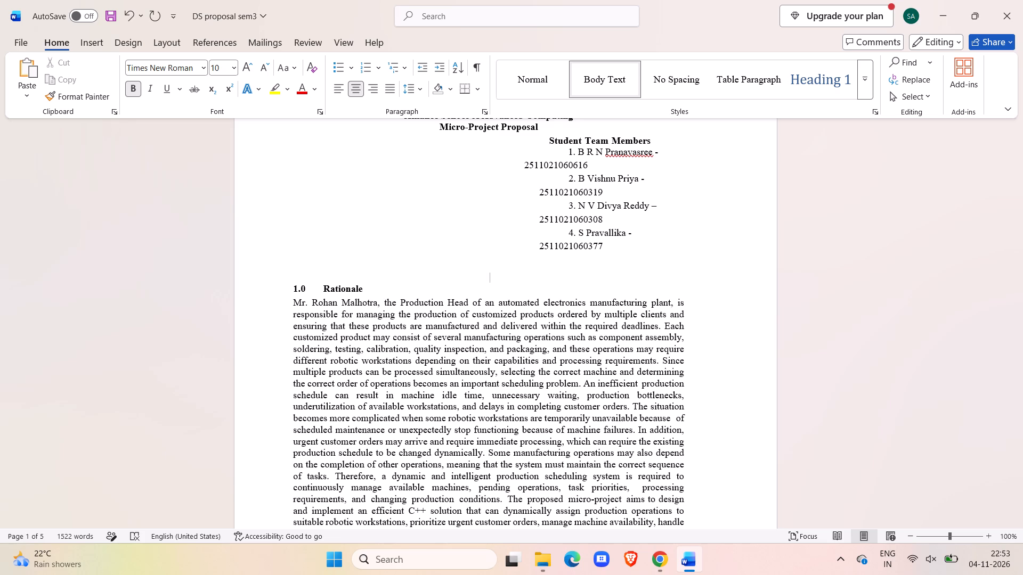
{"action": "key", "text": "3"}
{"action": "key", "text": "BackSpace"}
{"action": "key", "text": "Return"}
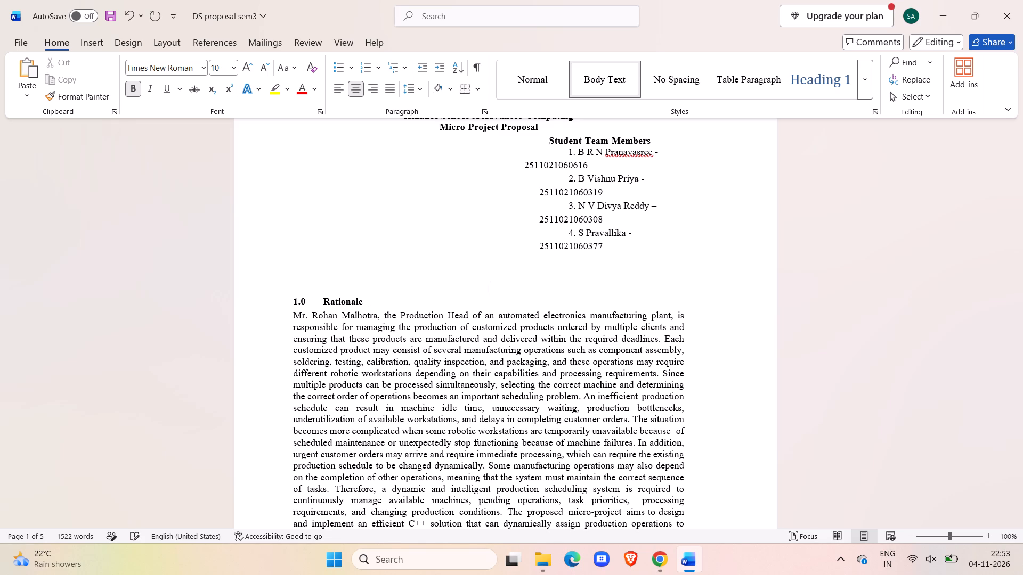
{"action": "key", "text": "Up"}
{"action": "type", "text": "PARKING LOT MANAGEMENT SYSTEM"}
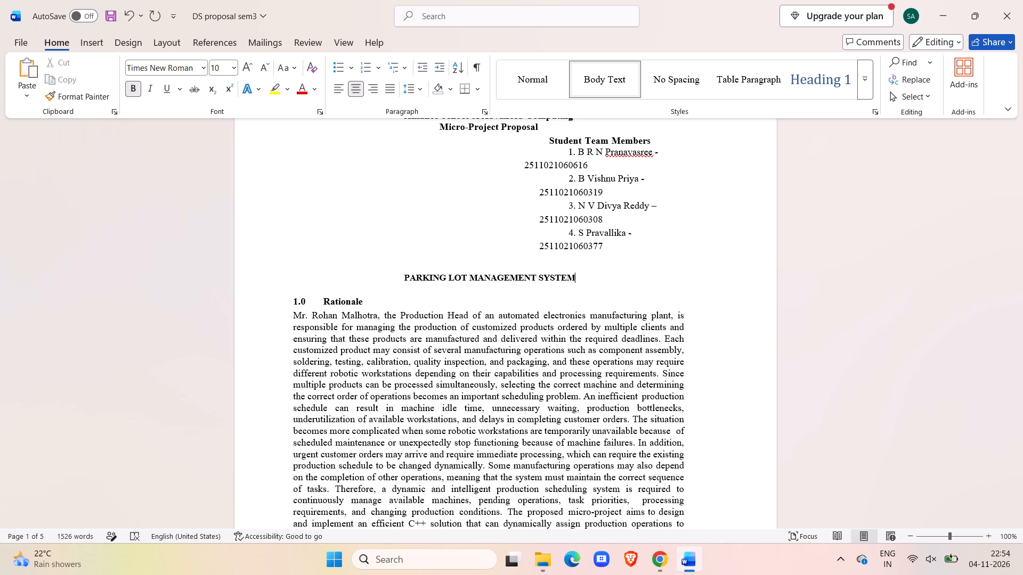
Set the font size of the "PARKING LOT MANAGEMENT SYSTEM" title to 11.
{"action": "left_click", "coordinate": [232, 69]}
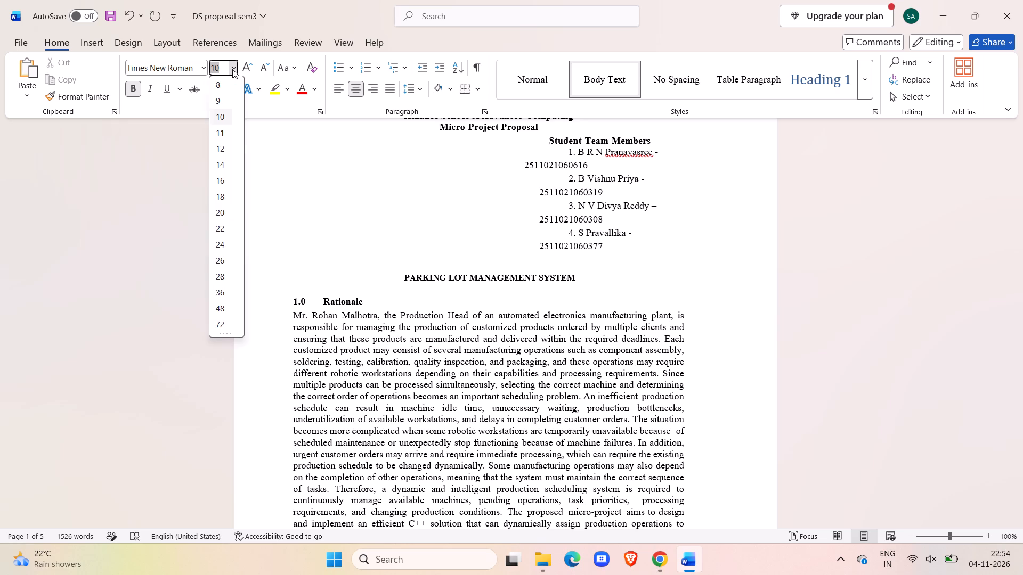
{"action": "left_click", "coordinate": [227, 132]}
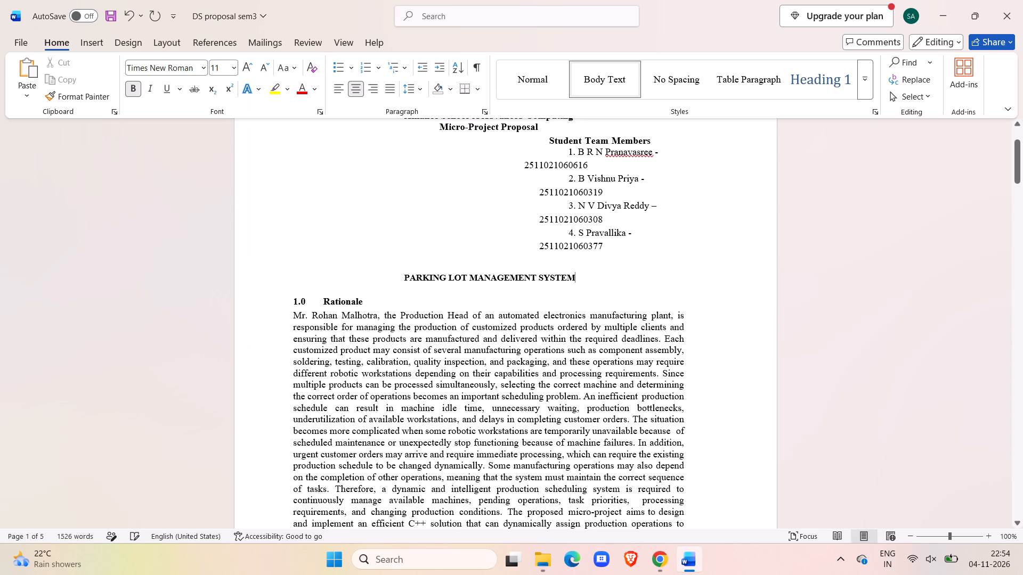
{"action": "left_click_drag", "start_coordinate": [403, 277], "coordinate": [455, 275]}
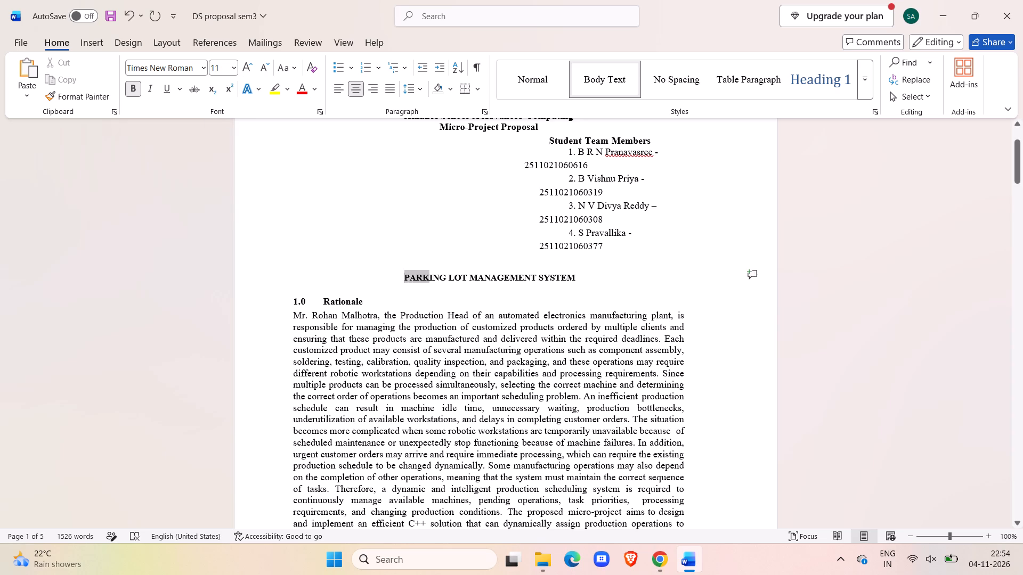
{"action": "left_click_drag", "start_coordinate": [455, 275], "coordinate": [583, 283]}
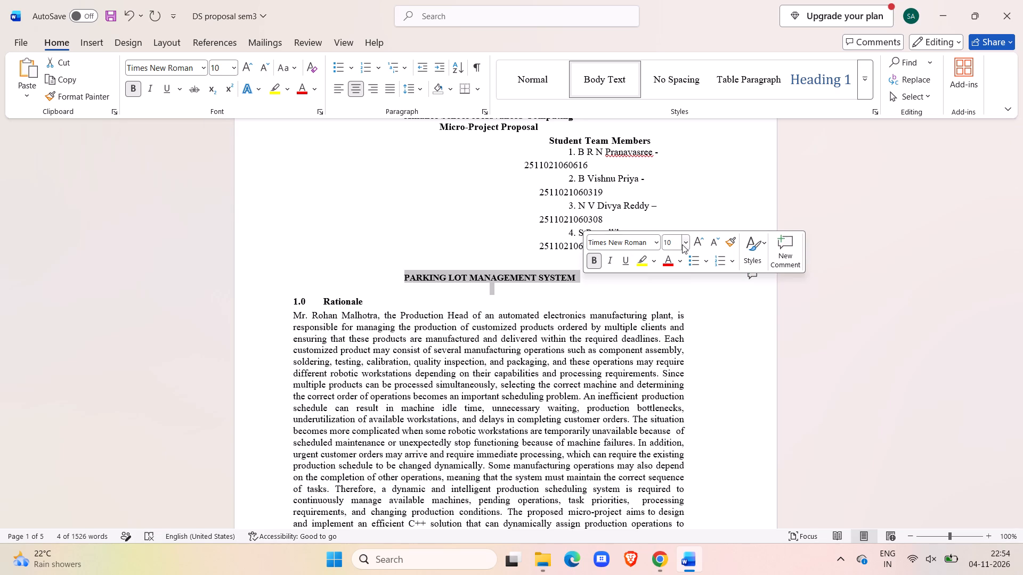
{"action": "left_click", "coordinate": [684, 245]}
{"action": "left_click", "coordinate": [670, 303]}
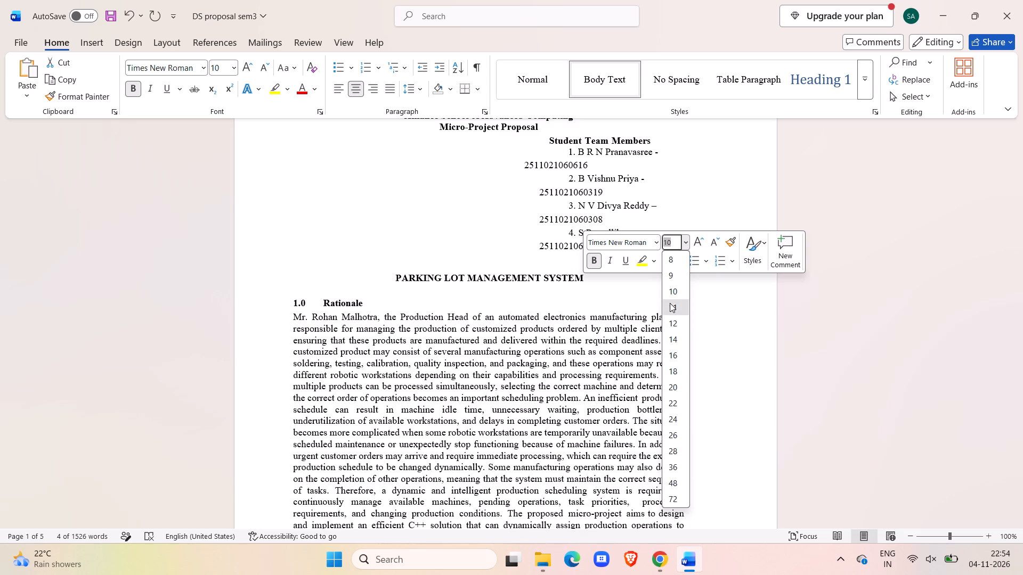
{"action": "left_click", "coordinate": [545, 278]}
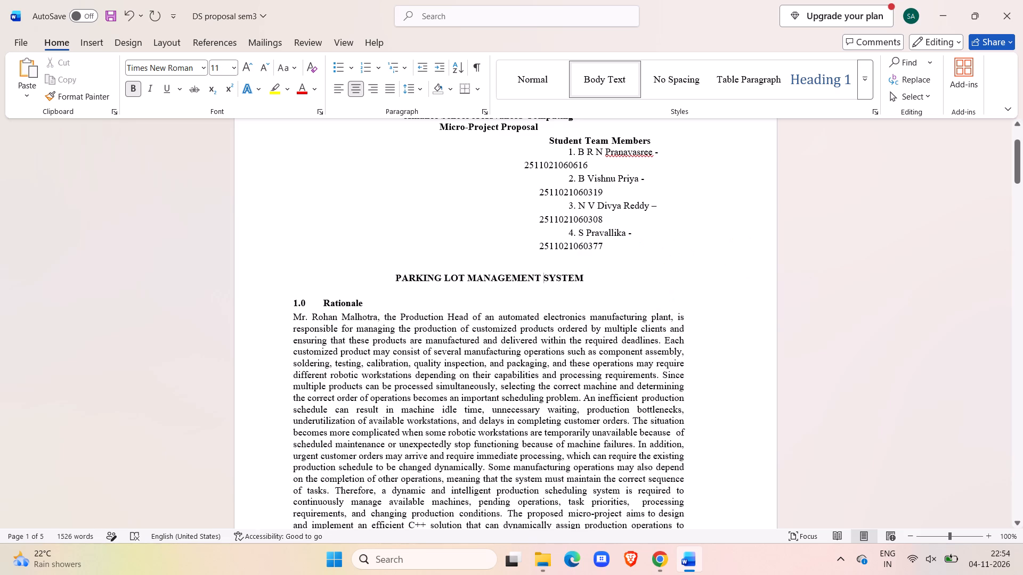
Delete the entire body paragraph under the "1.0 Rationale" heading, keeping the heading, and return to the top of the page.
{"action": "scroll", "coordinate": [336, 301], "scroll_direction": "down", "scroll_amount": 1}
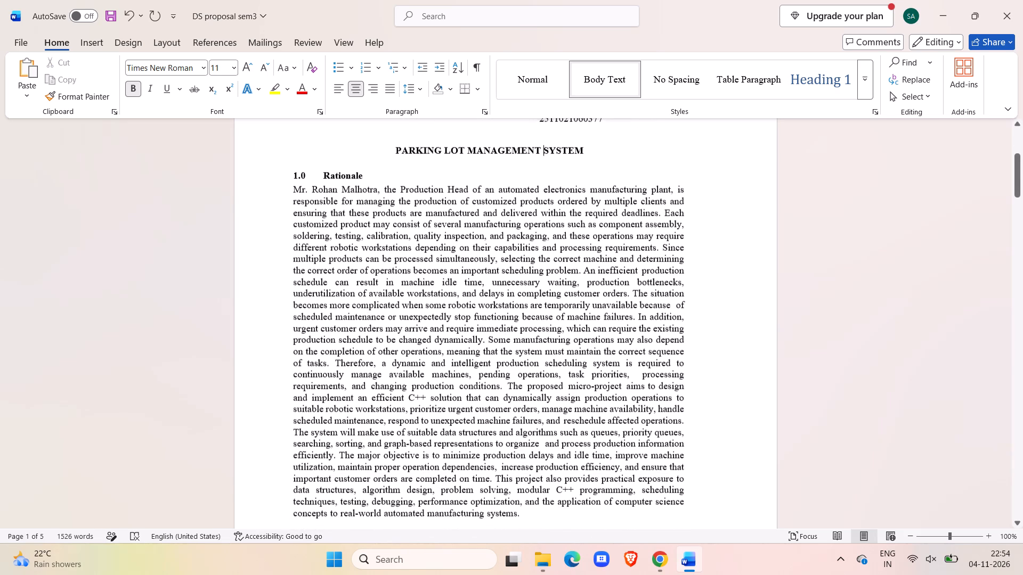
{"action": "left_click", "coordinate": [296, 188]}
{"action": "left_click_drag", "start_coordinate": [293, 187], "coordinate": [516, 546]}
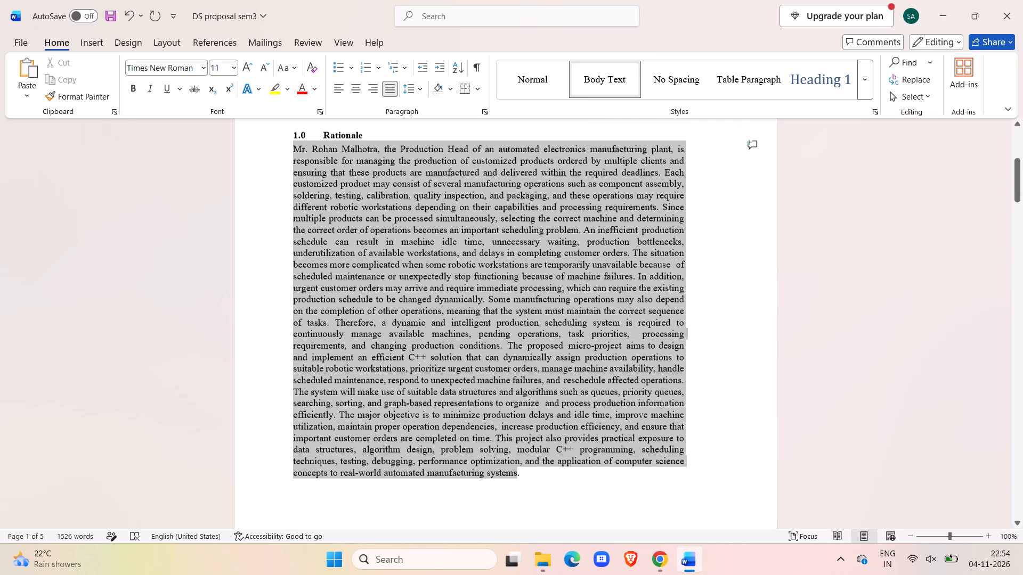
{"action": "left_click_drag", "start_coordinate": [516, 546], "coordinate": [521, 467]}
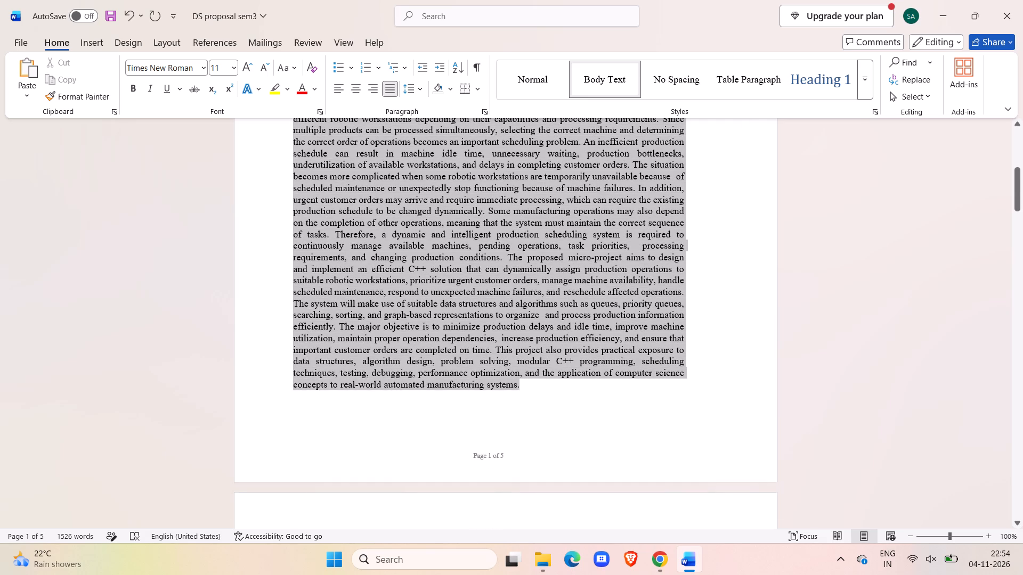
{"action": "left_click_drag", "start_coordinate": [521, 467], "coordinate": [520, 467]}
{"action": "key", "text": "BackSpace"}
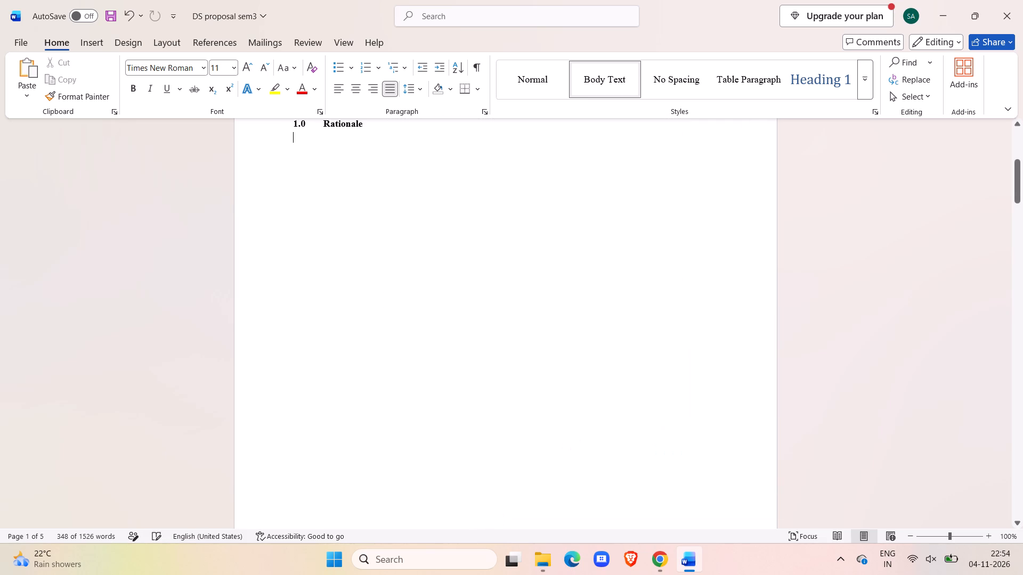
{"action": "scroll", "coordinate": [520, 467], "scroll_direction": "up", "scroll_amount": 2}
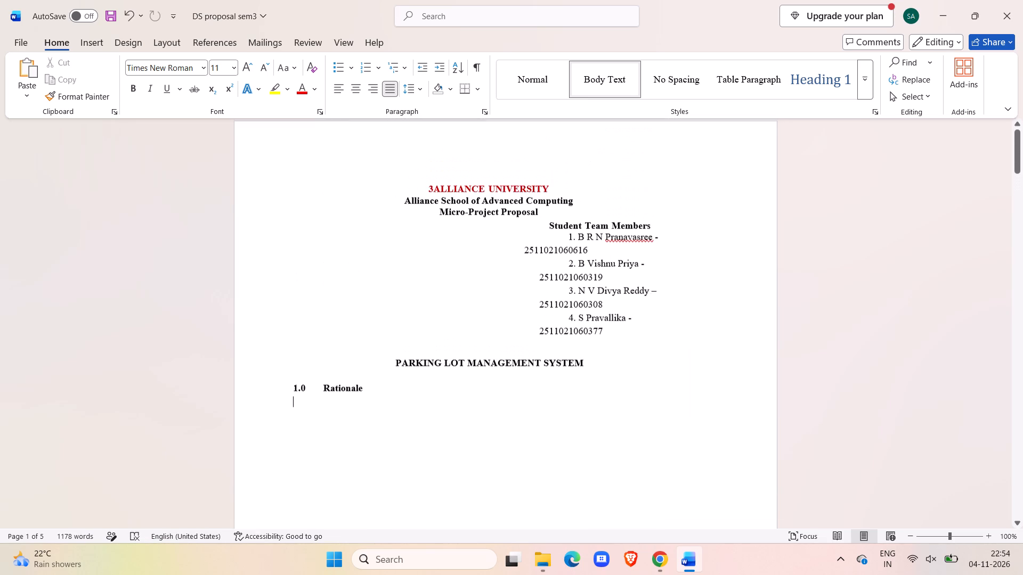
{"action": "scroll", "coordinate": [520, 467], "scroll_direction": "up", "scroll_amount": 1}
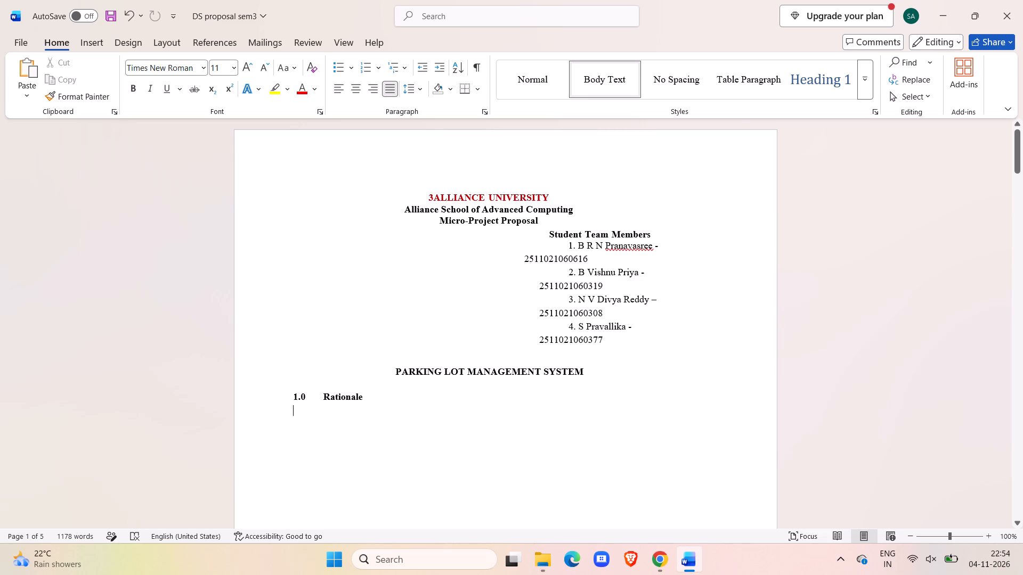
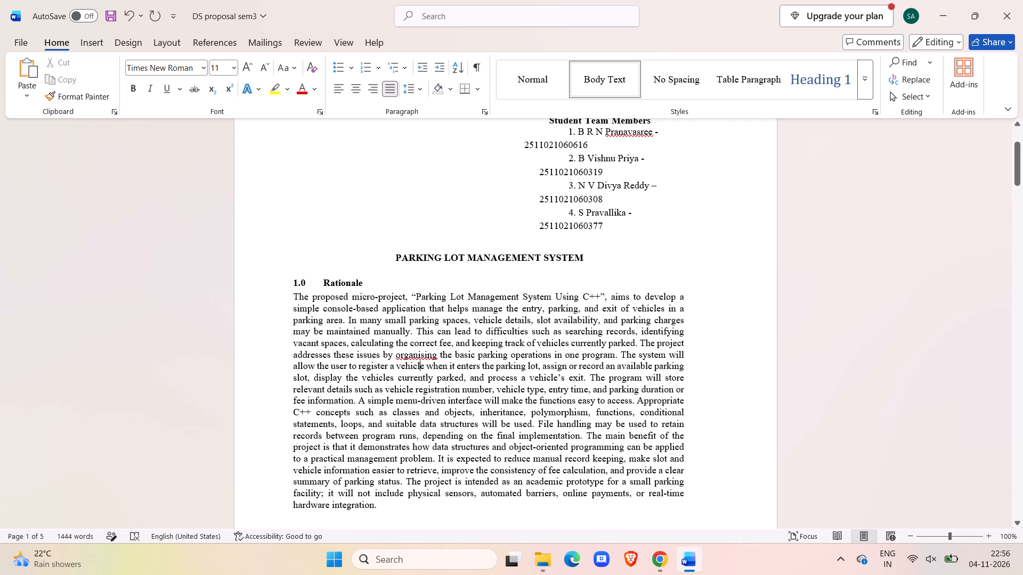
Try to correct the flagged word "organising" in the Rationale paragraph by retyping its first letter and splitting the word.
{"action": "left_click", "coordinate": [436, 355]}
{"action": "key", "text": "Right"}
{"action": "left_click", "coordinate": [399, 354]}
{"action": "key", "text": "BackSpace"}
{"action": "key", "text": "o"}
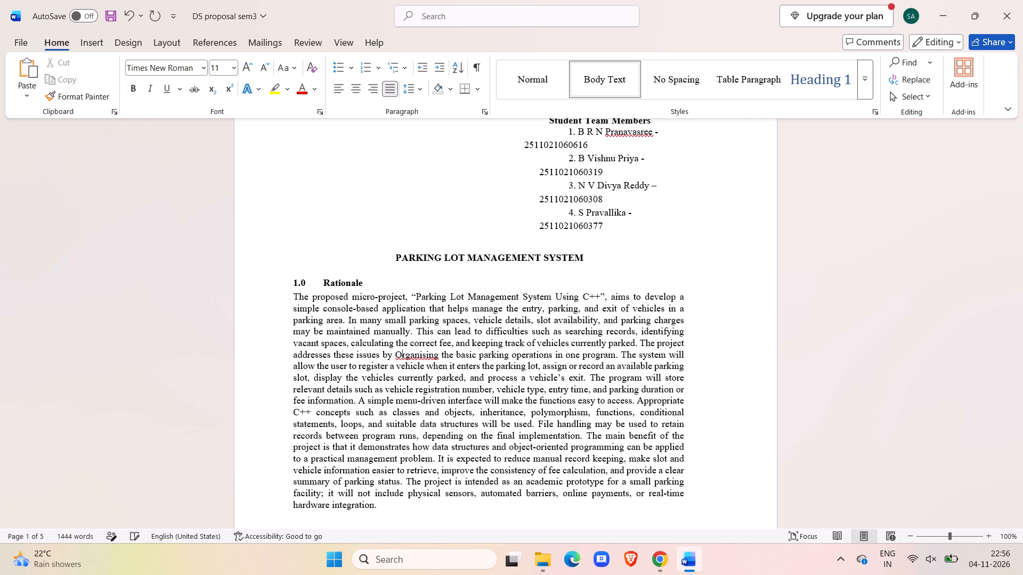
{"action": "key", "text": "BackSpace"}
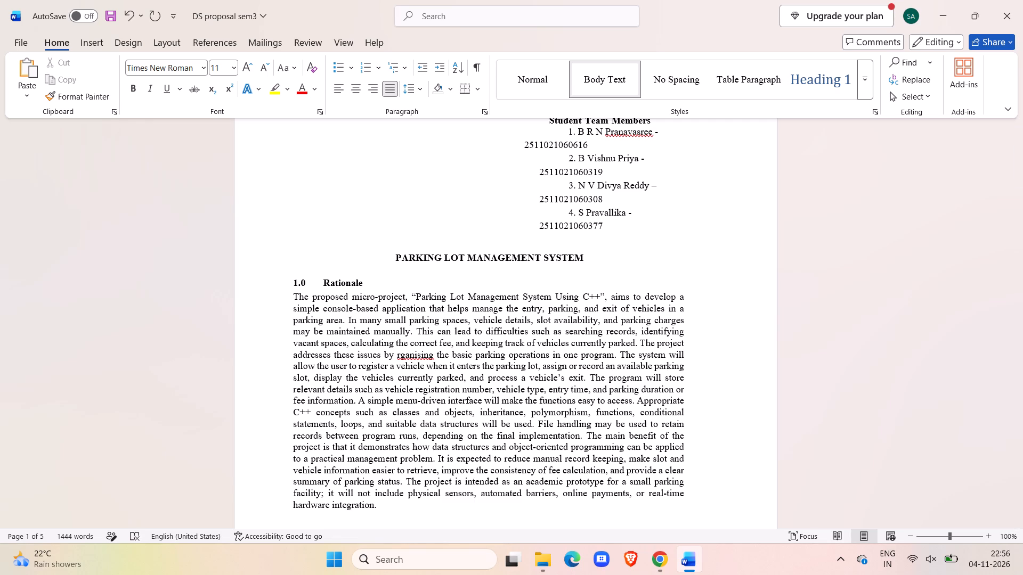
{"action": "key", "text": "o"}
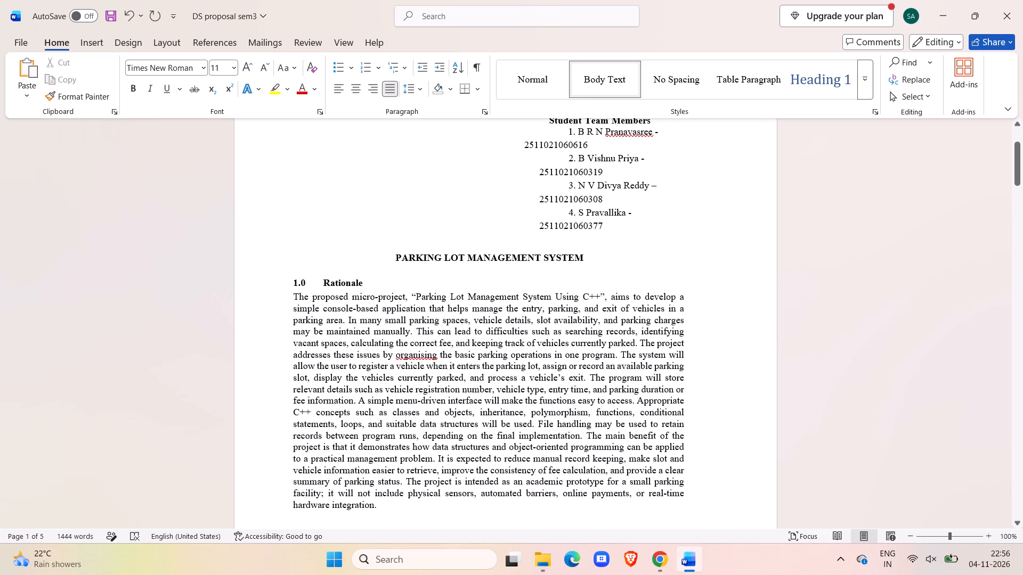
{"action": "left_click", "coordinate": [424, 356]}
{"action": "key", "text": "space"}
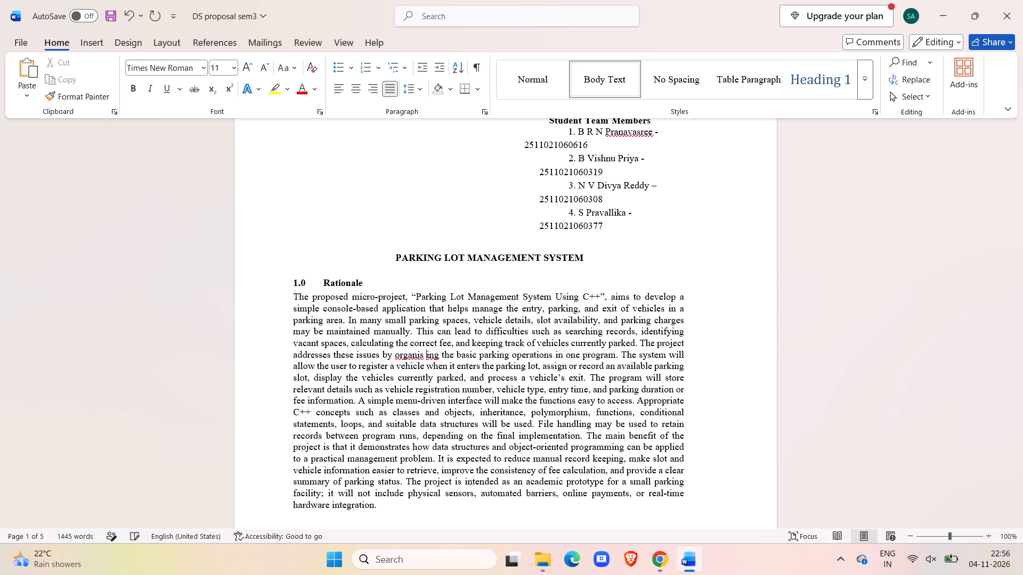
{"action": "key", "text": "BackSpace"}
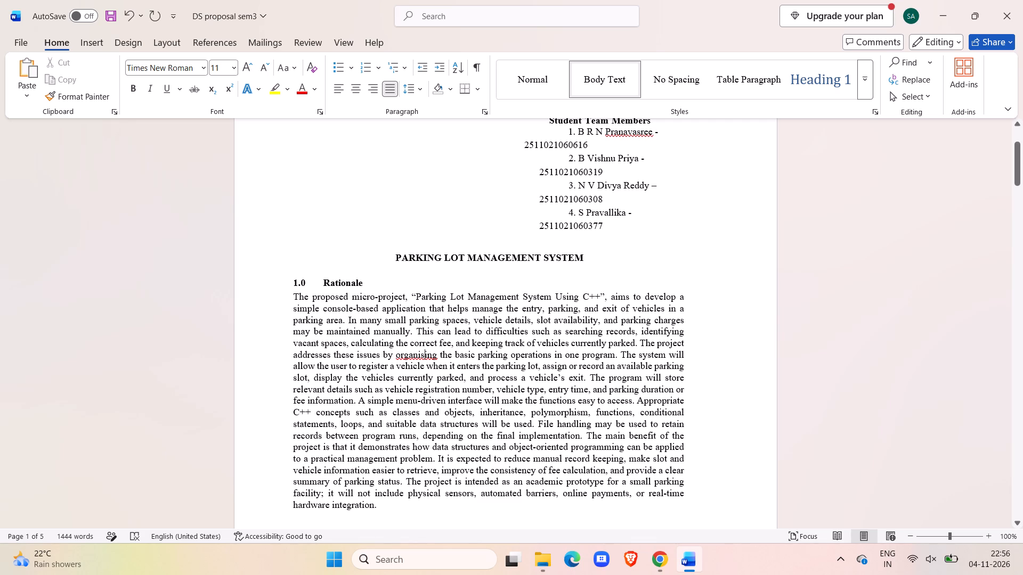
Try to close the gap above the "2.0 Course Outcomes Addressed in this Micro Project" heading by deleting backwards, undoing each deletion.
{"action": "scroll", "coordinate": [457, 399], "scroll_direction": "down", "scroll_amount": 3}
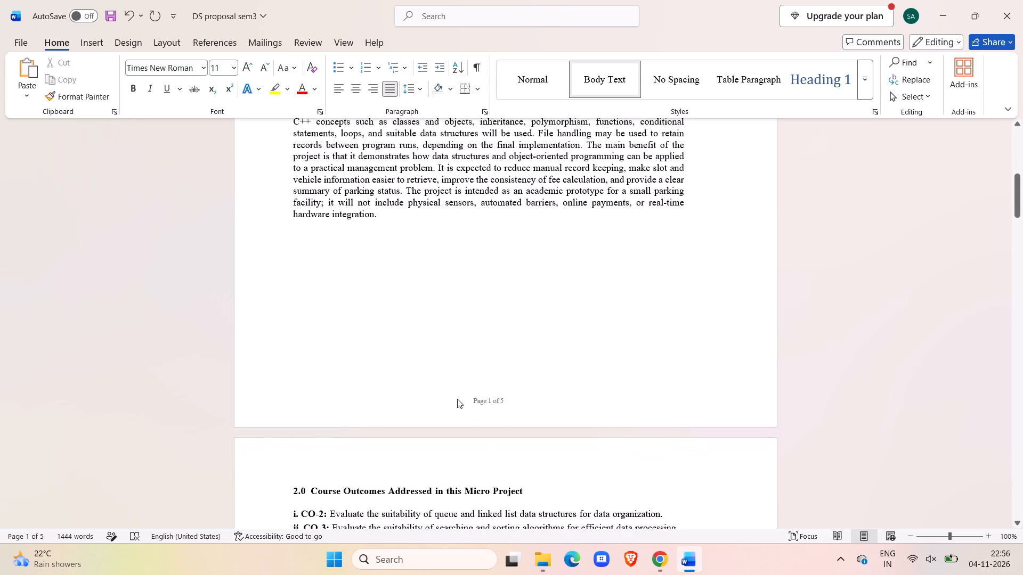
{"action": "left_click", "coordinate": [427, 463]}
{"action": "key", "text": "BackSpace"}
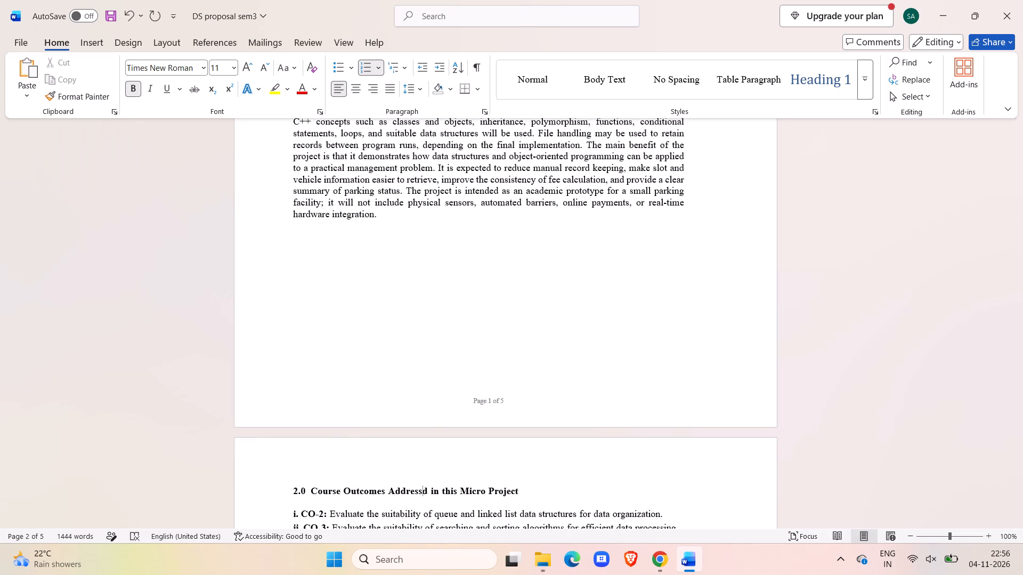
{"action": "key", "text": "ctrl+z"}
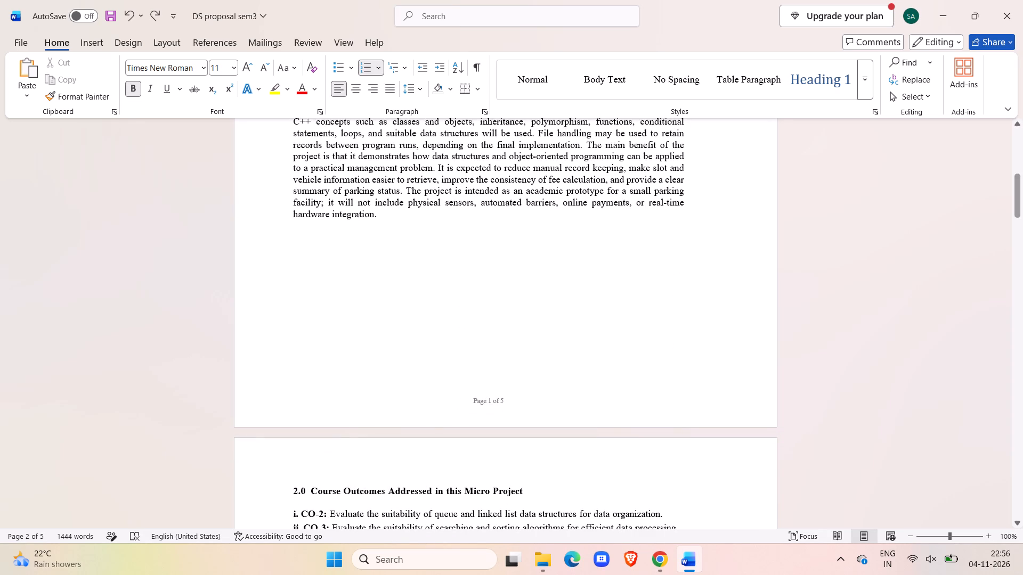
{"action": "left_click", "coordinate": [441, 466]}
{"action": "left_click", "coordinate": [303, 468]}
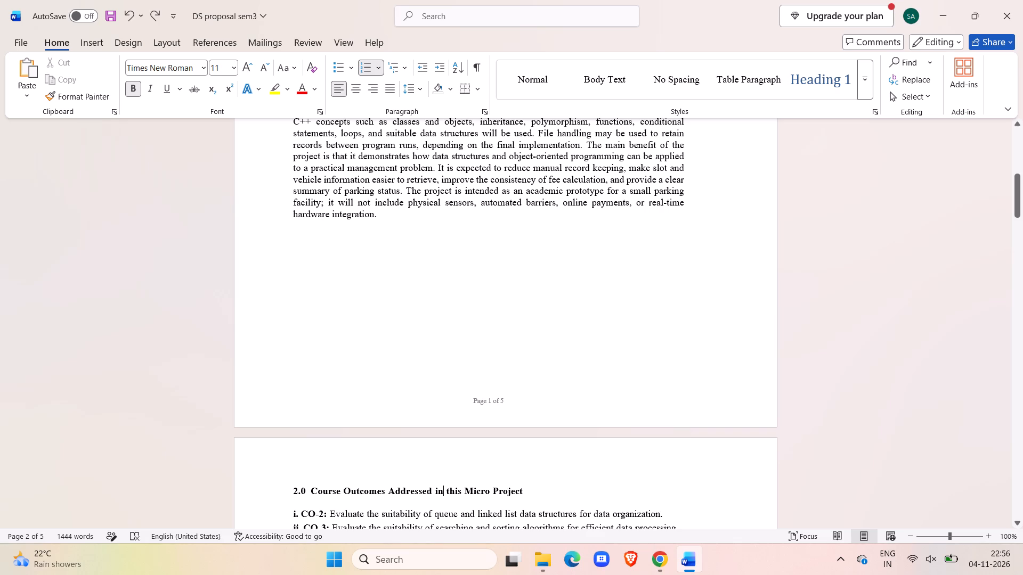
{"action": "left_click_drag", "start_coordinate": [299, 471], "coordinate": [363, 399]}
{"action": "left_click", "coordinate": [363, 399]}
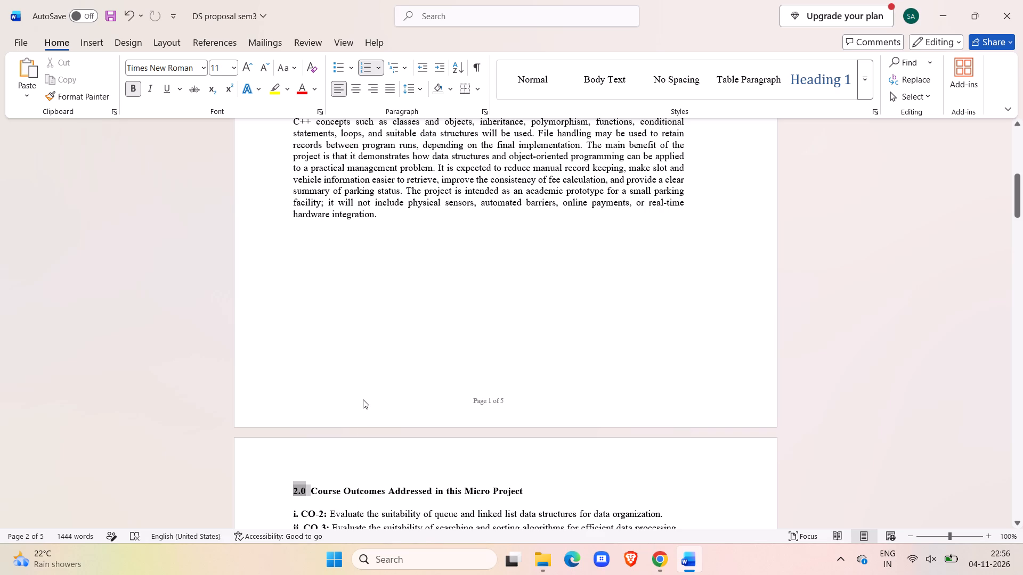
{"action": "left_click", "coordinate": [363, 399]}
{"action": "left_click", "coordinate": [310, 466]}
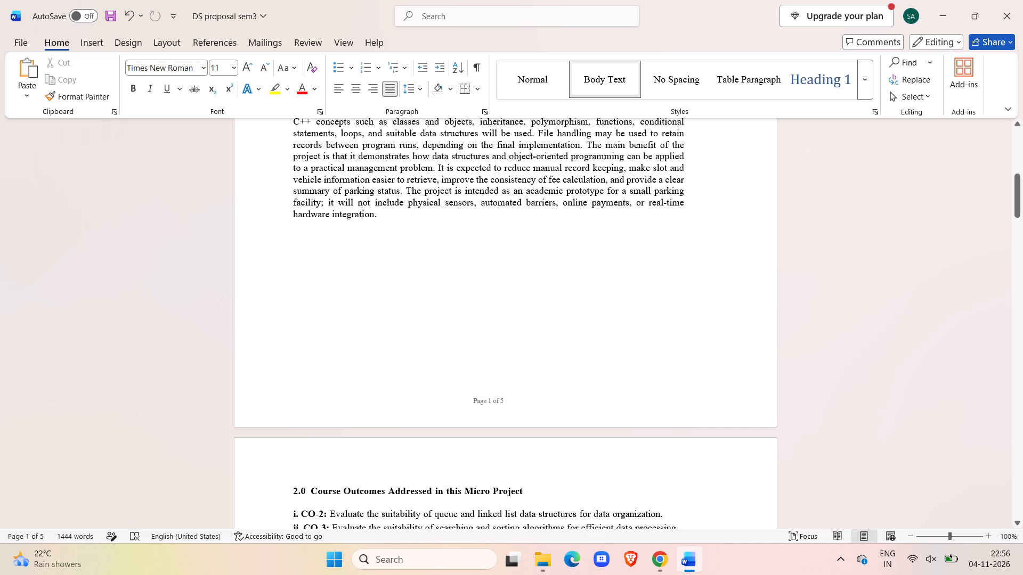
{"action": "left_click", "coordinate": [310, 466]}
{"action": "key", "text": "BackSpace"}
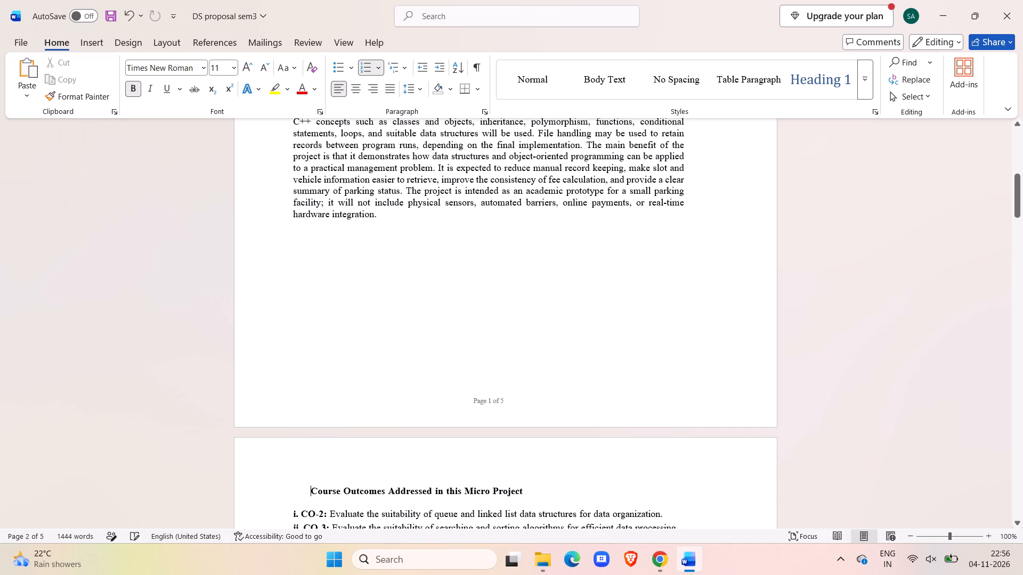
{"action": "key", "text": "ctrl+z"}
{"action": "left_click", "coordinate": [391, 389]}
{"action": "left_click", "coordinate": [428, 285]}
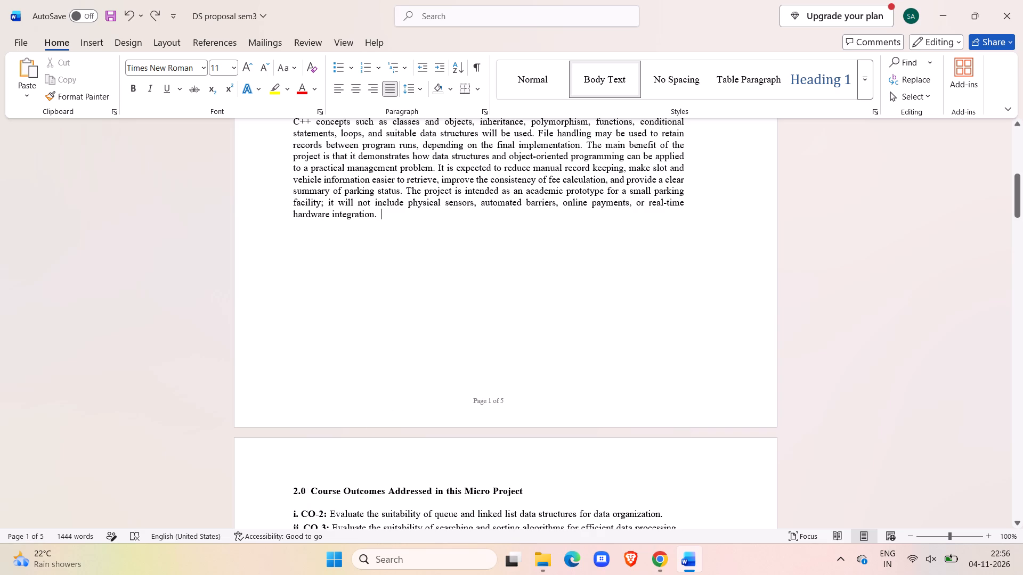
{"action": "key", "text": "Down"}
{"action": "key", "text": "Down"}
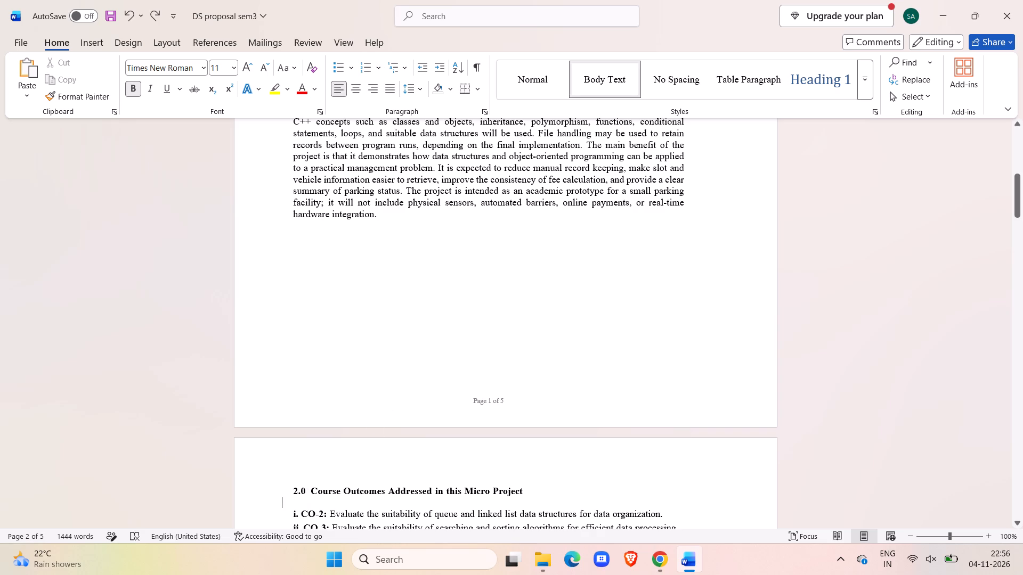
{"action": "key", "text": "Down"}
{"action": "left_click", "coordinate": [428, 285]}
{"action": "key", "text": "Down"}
Copy the "2.0 Course Outcomes Addressed in this Micro Project" heading with its three outcomes to a new line below the Rationale paragraph.
{"action": "scroll", "coordinate": [353, 467], "scroll_direction": "down", "scroll_amount": 1}
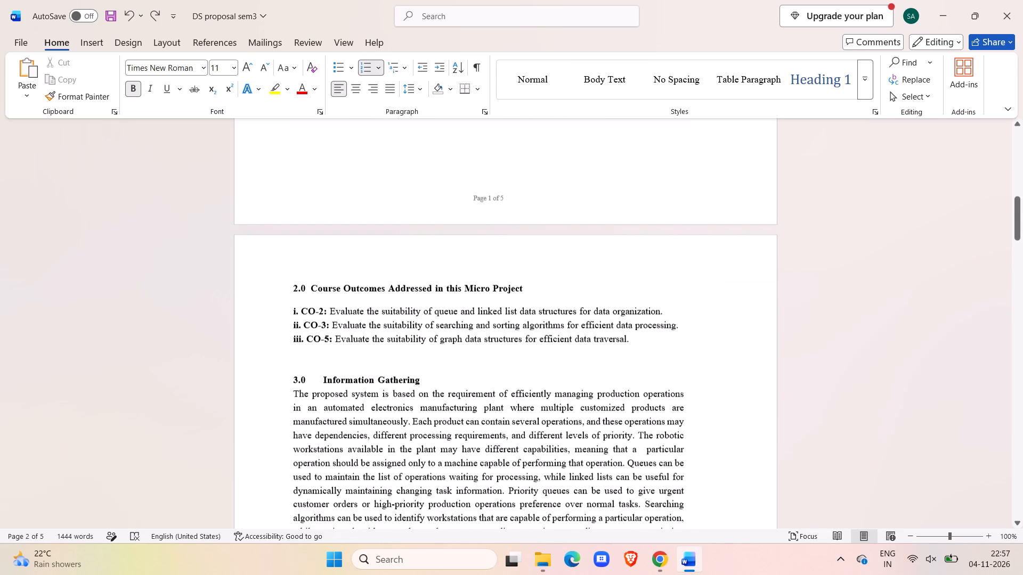
{"action": "scroll", "coordinate": [353, 467], "scroll_direction": "down", "scroll_amount": 1}
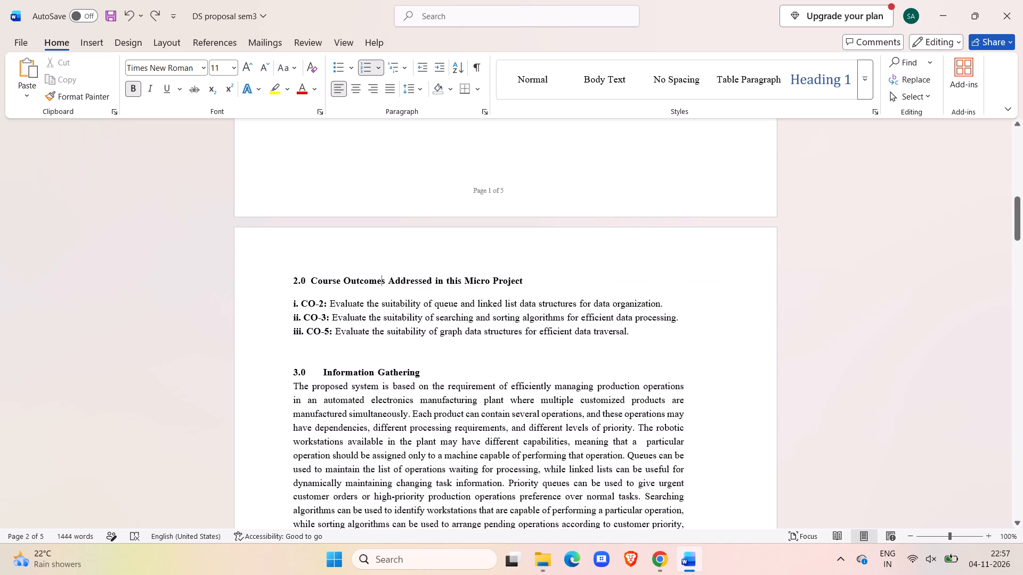
{"action": "left_click_drag", "start_coordinate": [291, 279], "coordinate": [640, 350]}
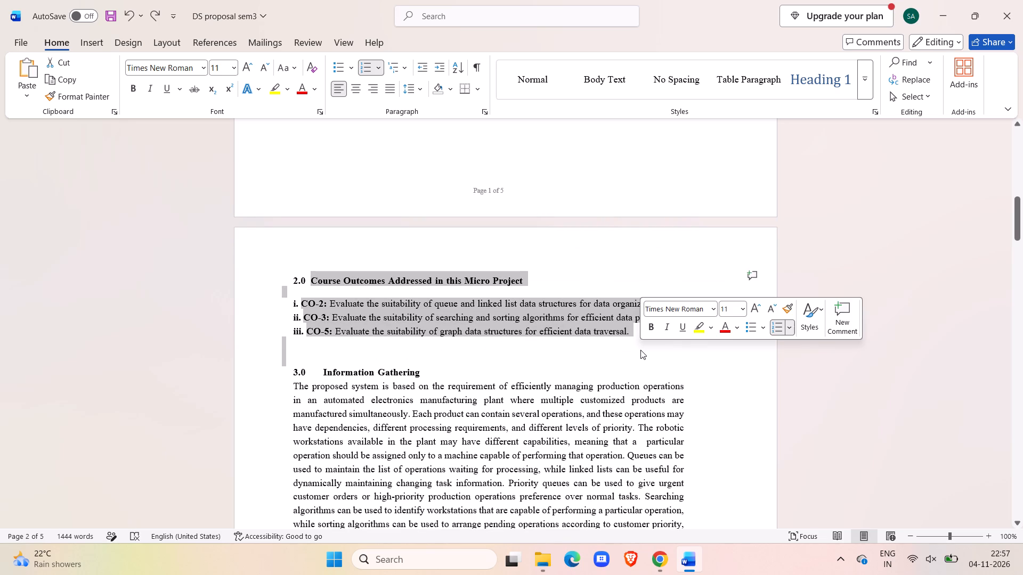
{"action": "key", "text": "ctrl+c"}
{"action": "scroll", "coordinate": [640, 350], "scroll_direction": "up", "scroll_amount": 1}
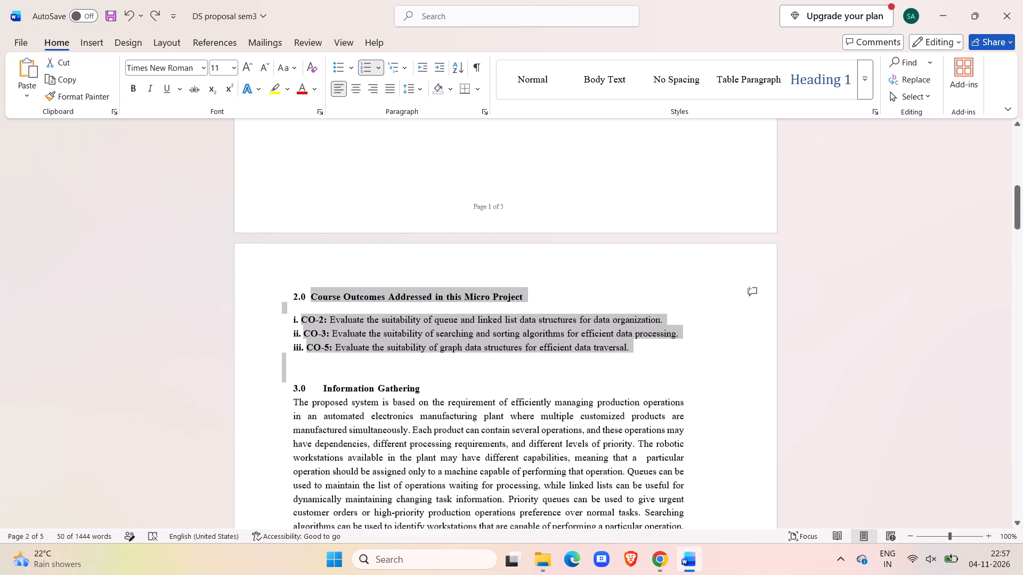
{"action": "scroll", "coordinate": [640, 350], "scroll_direction": "up", "scroll_amount": 2}
{"action": "left_click", "coordinate": [511, 372]}
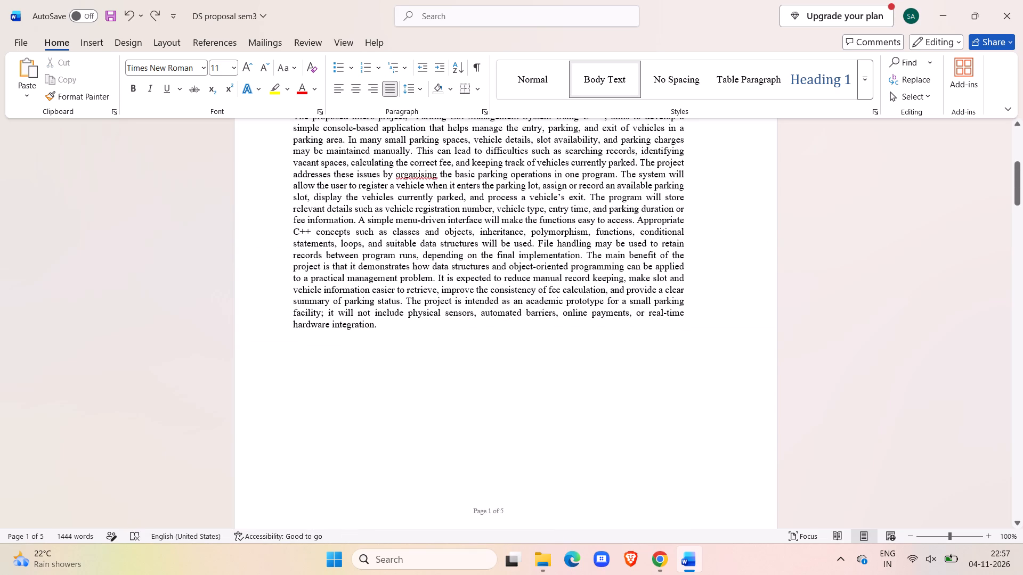
{"action": "key", "text": "Return"}
{"action": "key", "text": "ctrl+v"}
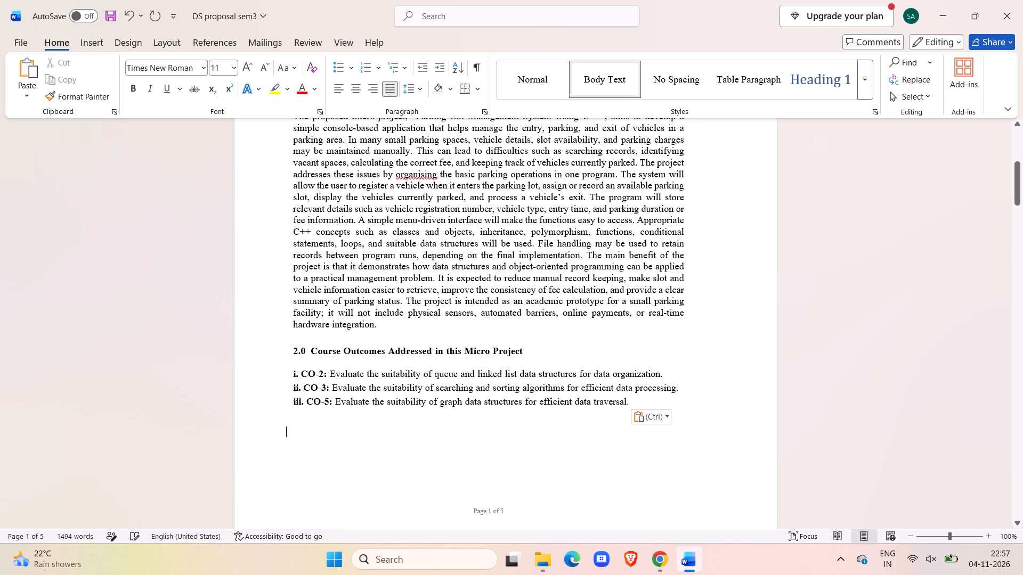
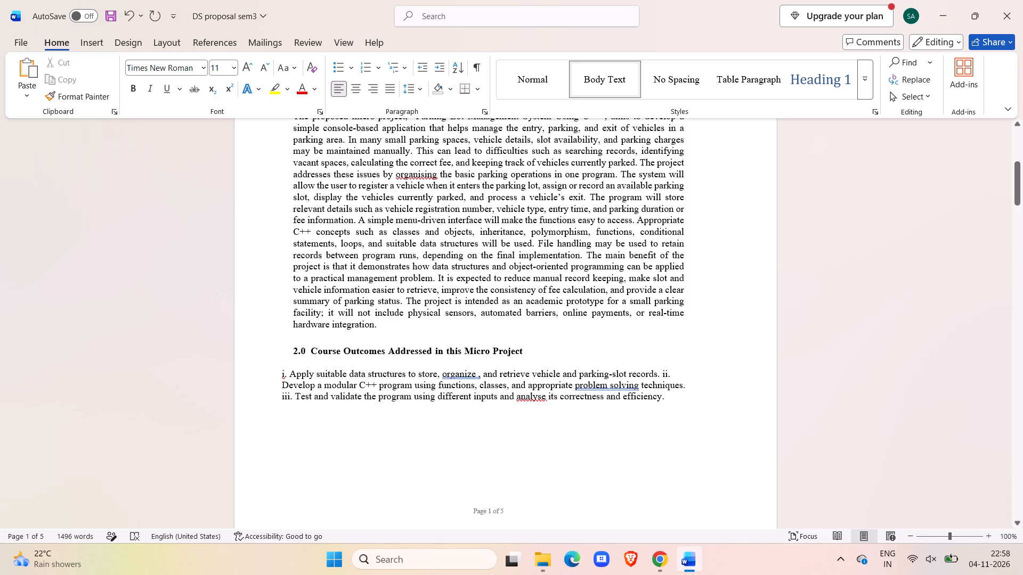
Delete the space after the comma following "organize" in the first course outcome.
{"action": "left_click", "coordinate": [482, 375]}
{"action": "key", "text": "BackSpace"}
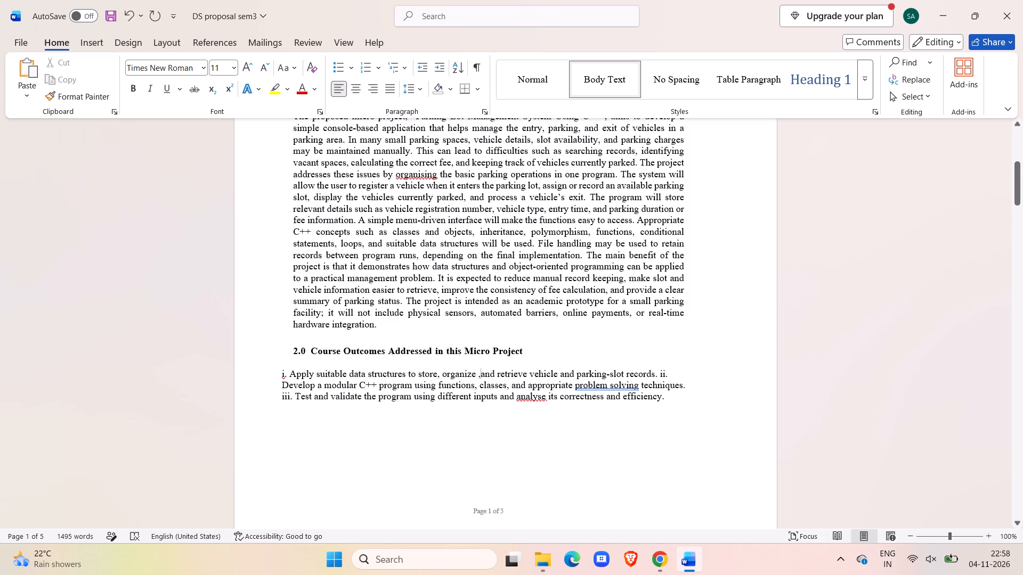
Delete the old "3.0 Course Outcomes Addressed in this Micro Project" heading together with its CO-2, CO-3 and CO-5 lines.
{"action": "scroll", "coordinate": [535, 407], "scroll_direction": "down", "scroll_amount": 1}
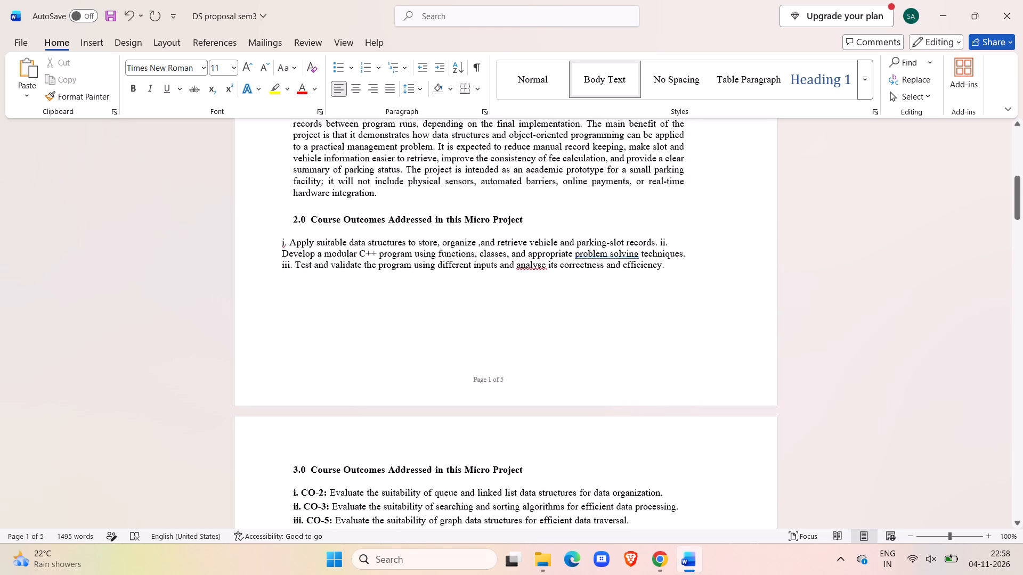
{"action": "scroll", "coordinate": [500, 346], "scroll_direction": "down", "scroll_amount": 1}
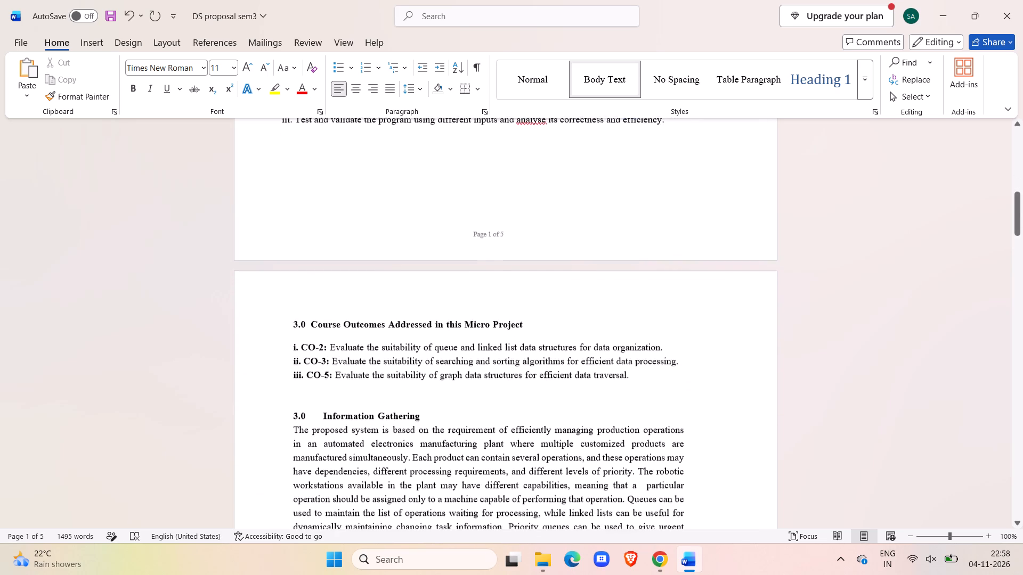
{"action": "scroll", "coordinate": [500, 346], "scroll_direction": "up", "scroll_amount": 1}
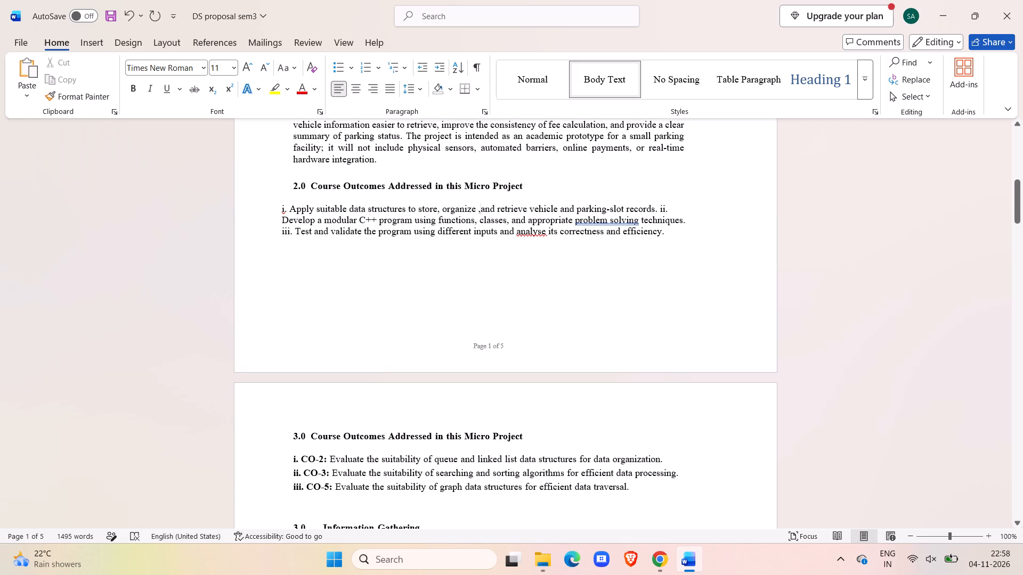
{"action": "left_click_drag", "start_coordinate": [293, 432], "coordinate": [621, 490]}
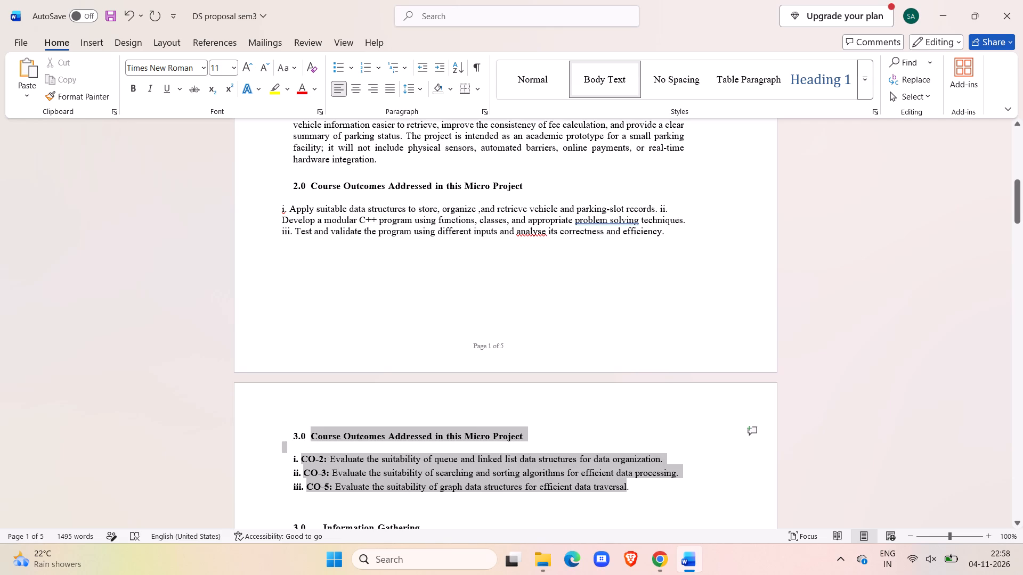
{"action": "left_click_drag", "start_coordinate": [621, 490], "coordinate": [630, 489]}
{"action": "key", "text": "BackSpace"}
{"action": "key", "text": "BackSpace"}
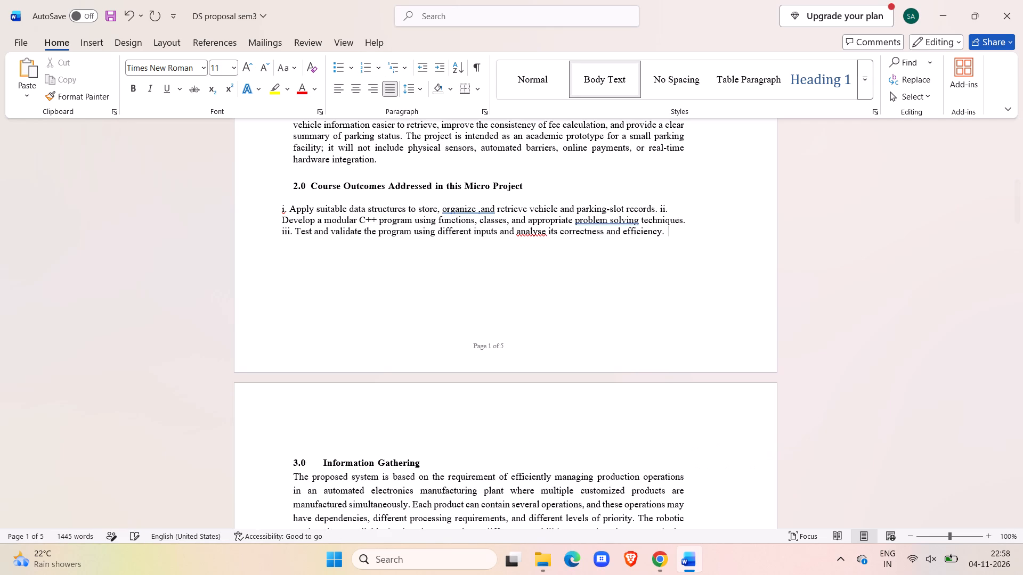
Select the old manufacturing-plant paragraph under the "3.0 Information Gathering" heading.
{"action": "scroll", "coordinate": [630, 489], "scroll_direction": "down", "scroll_amount": 2}
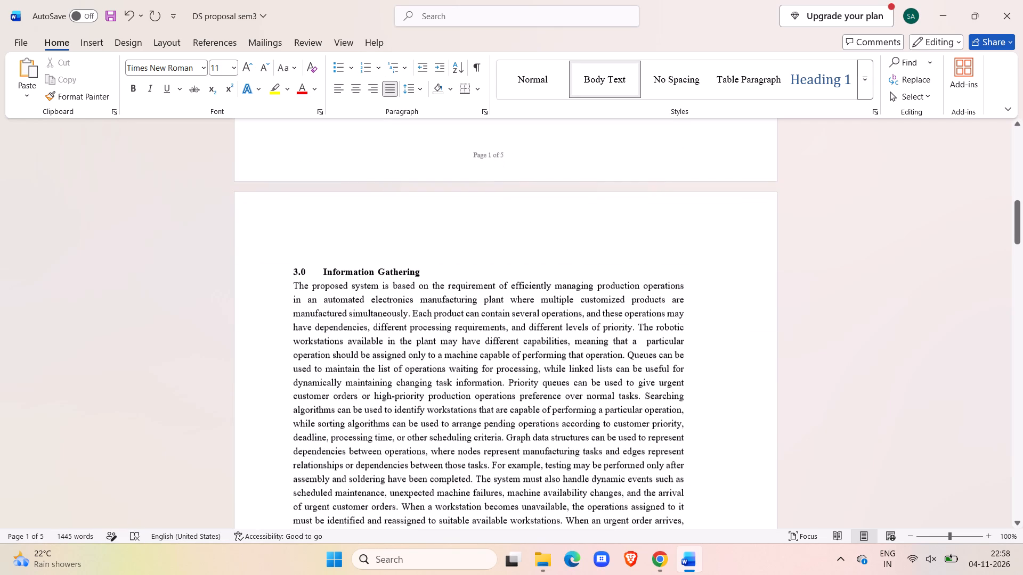
{"action": "scroll", "coordinate": [290, 282], "scroll_direction": "down", "scroll_amount": 1}
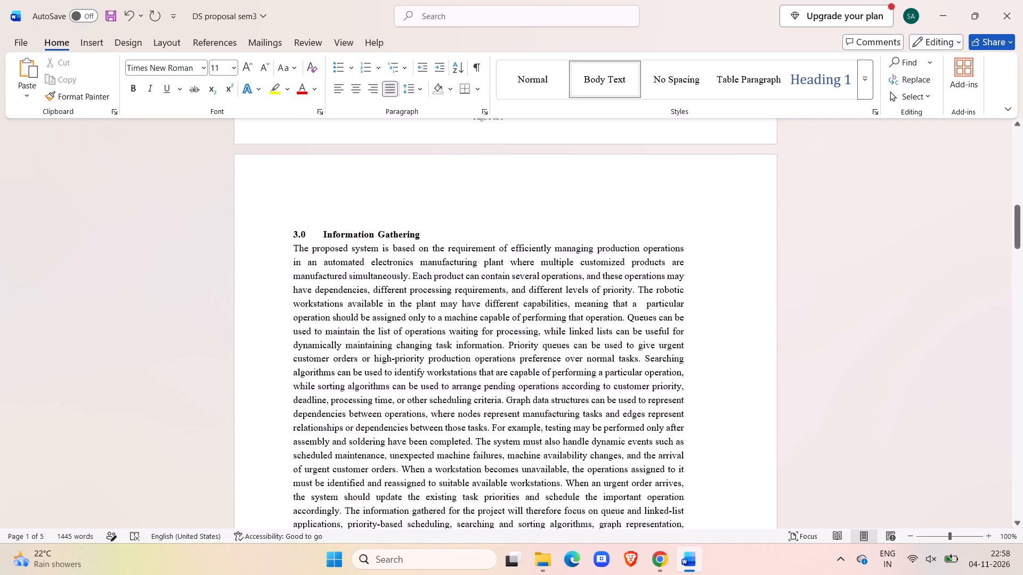
{"action": "scroll", "coordinate": [290, 282], "scroll_direction": "down", "scroll_amount": 1}
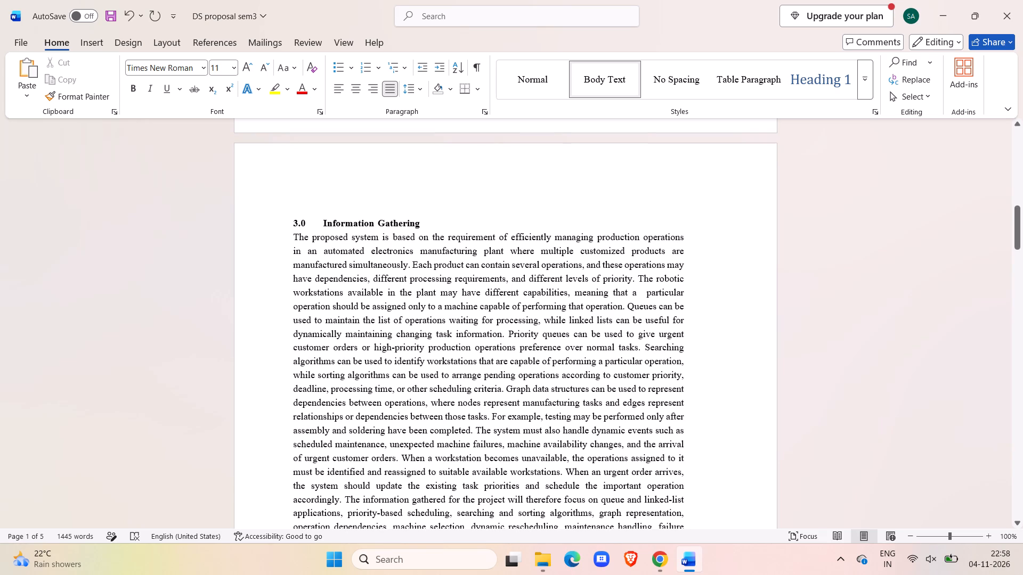
{"action": "left_click_drag", "start_coordinate": [293, 236], "coordinate": [478, 433]}
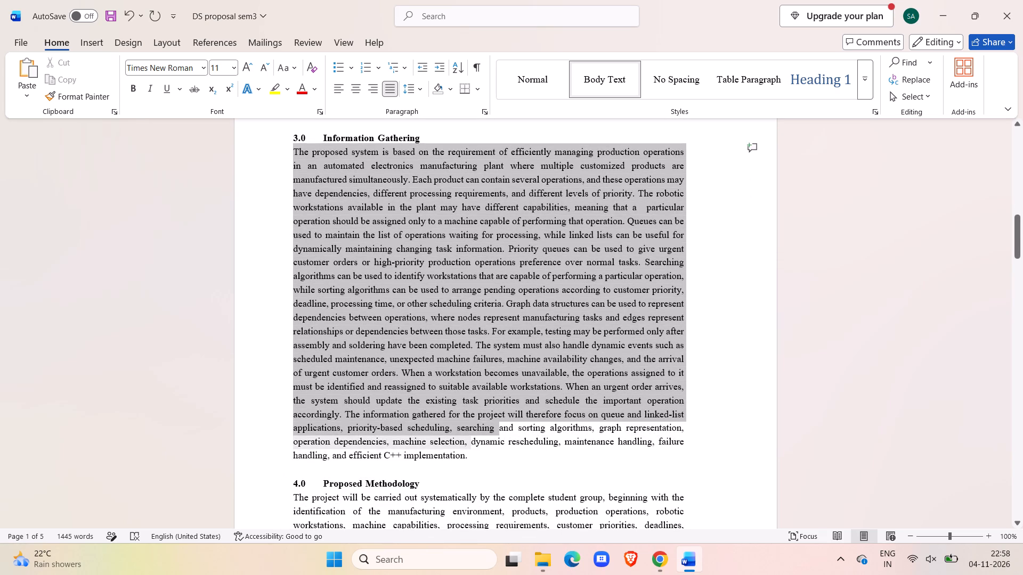
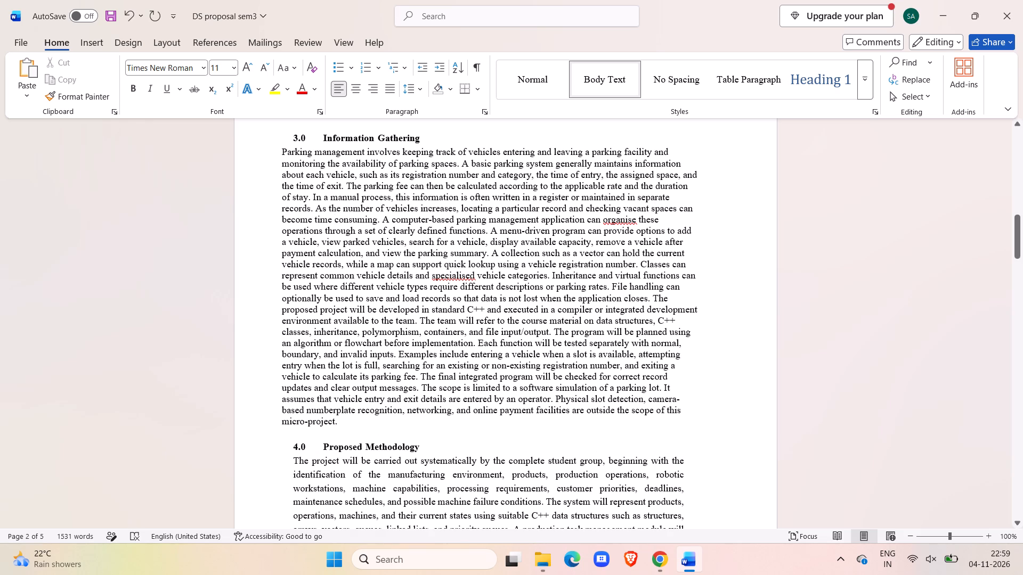
Delete the old manufacturing-system text under the "4.0 Proposed Methodology" heading, up to "project demonstration will be prepared.".
{"action": "scroll", "coordinate": [340, 491], "scroll_direction": "down", "scroll_amount": 1}
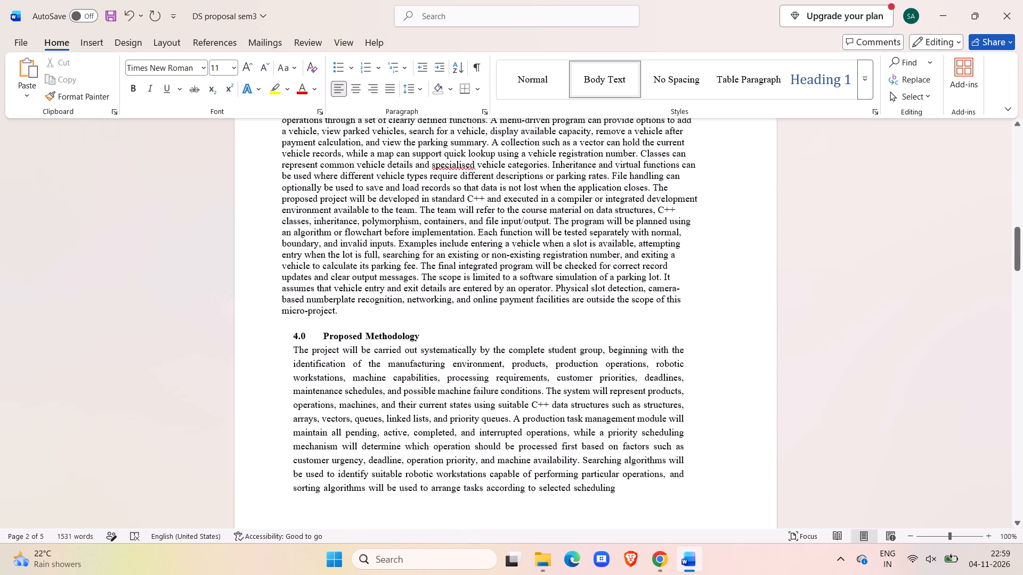
{"action": "left_click_drag", "start_coordinate": [292, 347], "coordinate": [570, 486]}
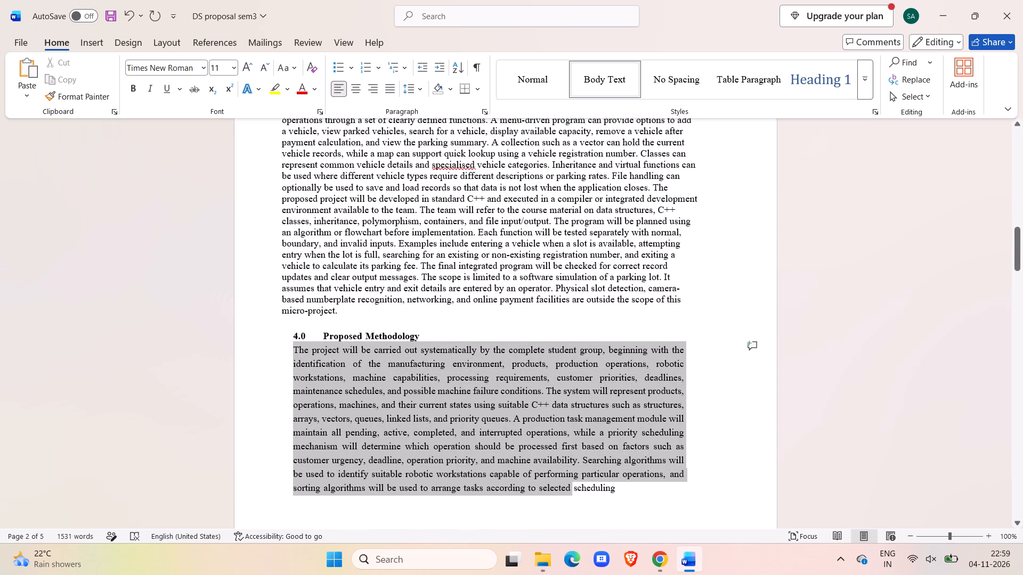
{"action": "left_click_drag", "start_coordinate": [570, 486], "coordinate": [712, 464]}
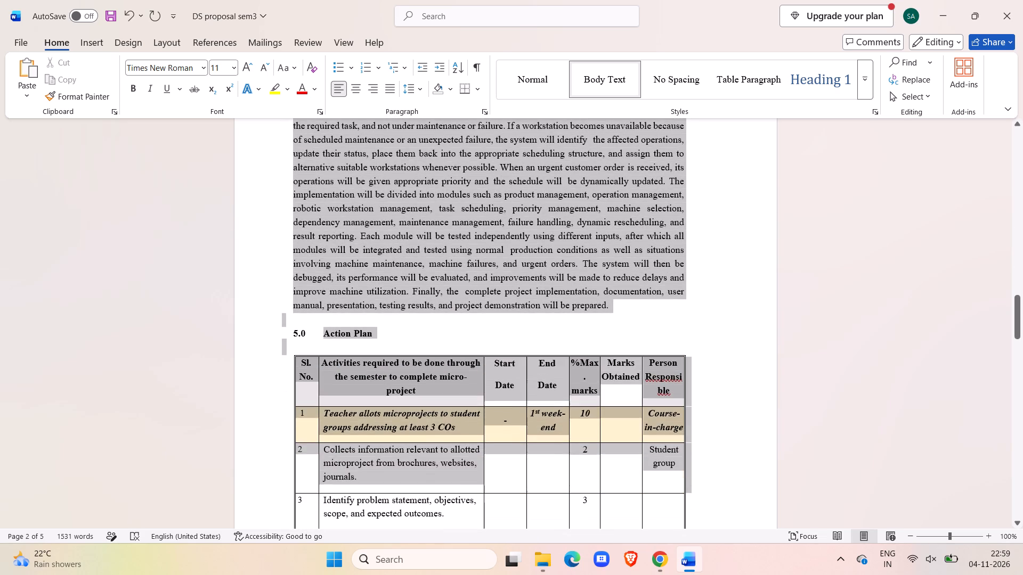
{"action": "left_click_drag", "start_coordinate": [712, 464], "coordinate": [632, 307]}
{"action": "key", "text": "BackSpace"}
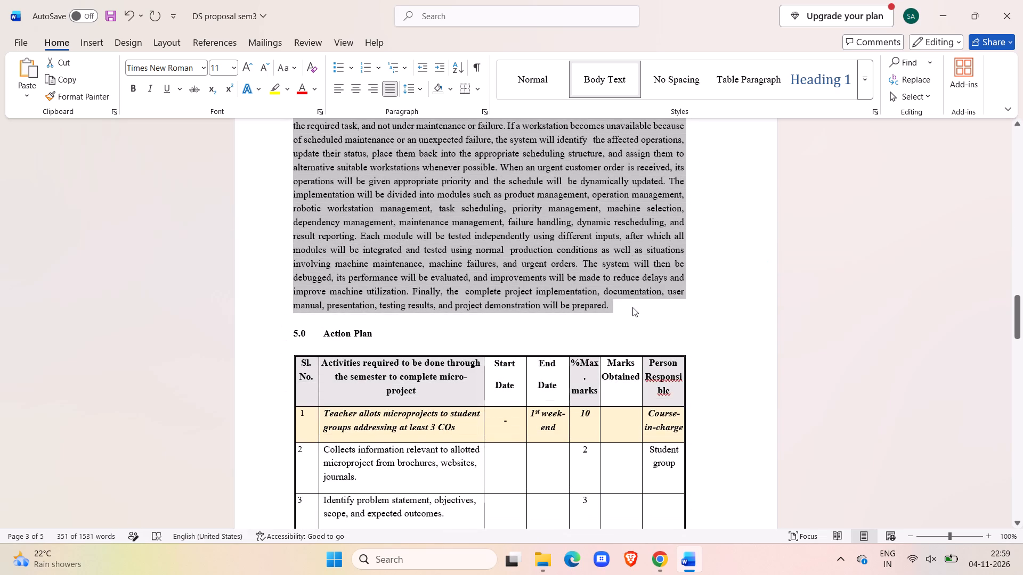
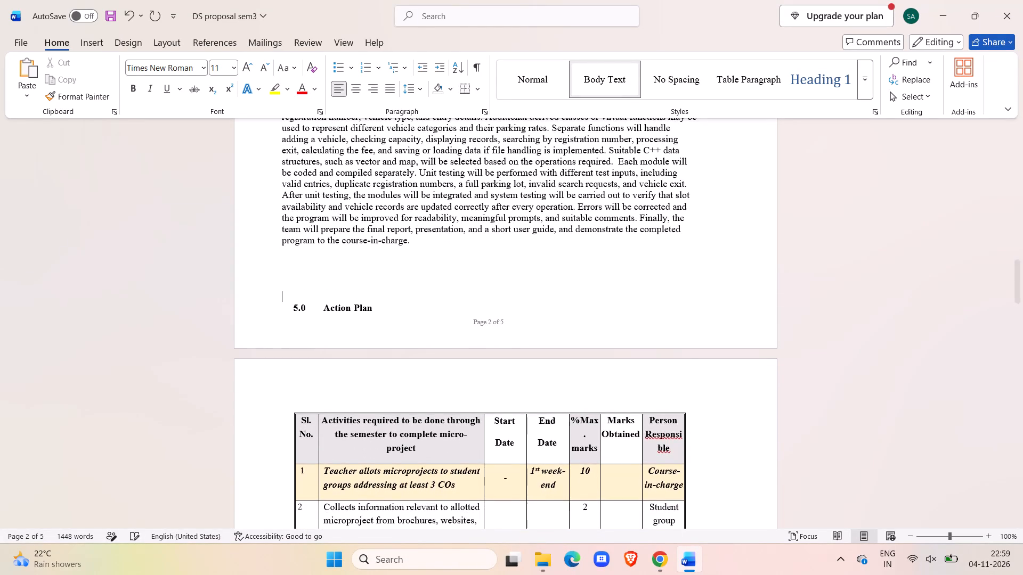
Add a blank line above the "5.0 Action Plan" heading to push it onto the next page with its table.
{"action": "key", "text": "Return"}
Delete the dash in the Start Date cell of row 1 in the Action Plan table.
{"action": "scroll", "coordinate": [434, 499], "scroll_direction": "down", "scroll_amount": 2}
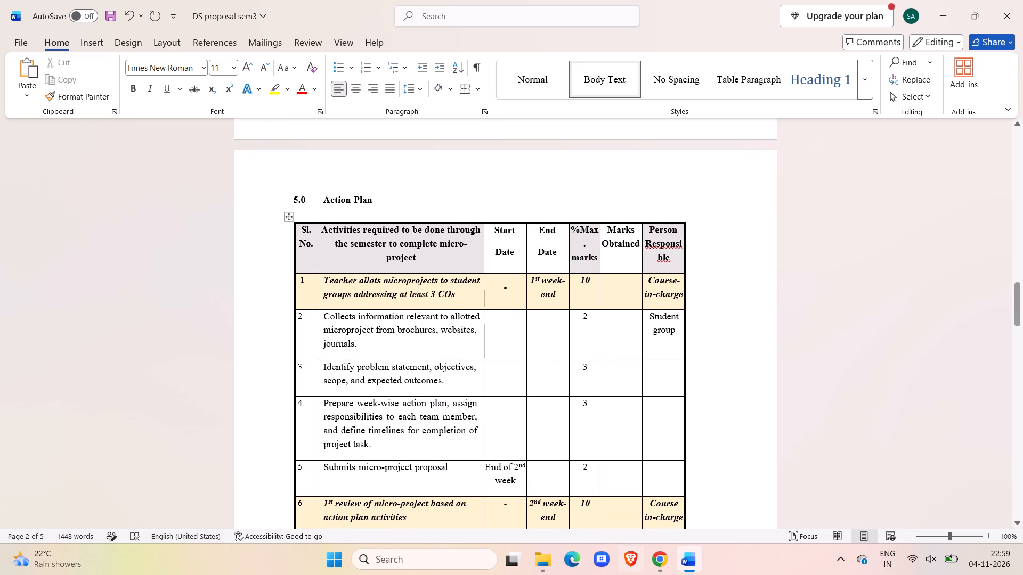
{"action": "left_click", "coordinate": [518, 289]}
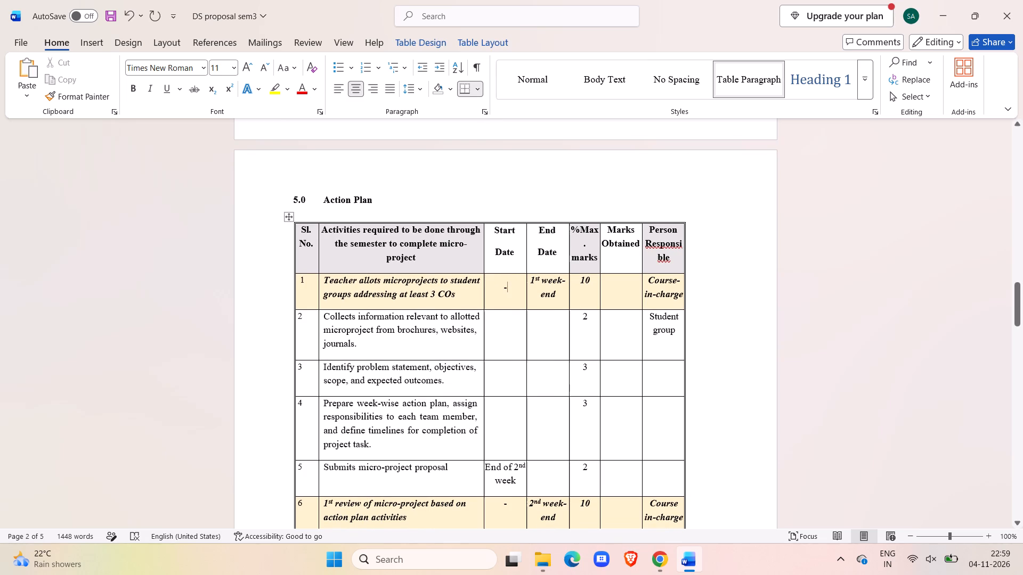
{"action": "key", "text": "BackSpace"}
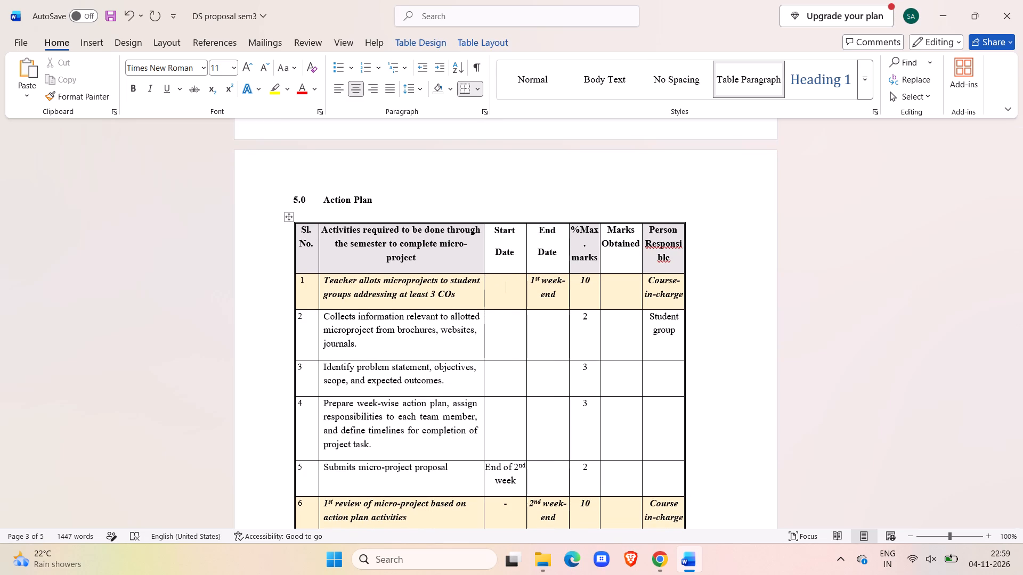
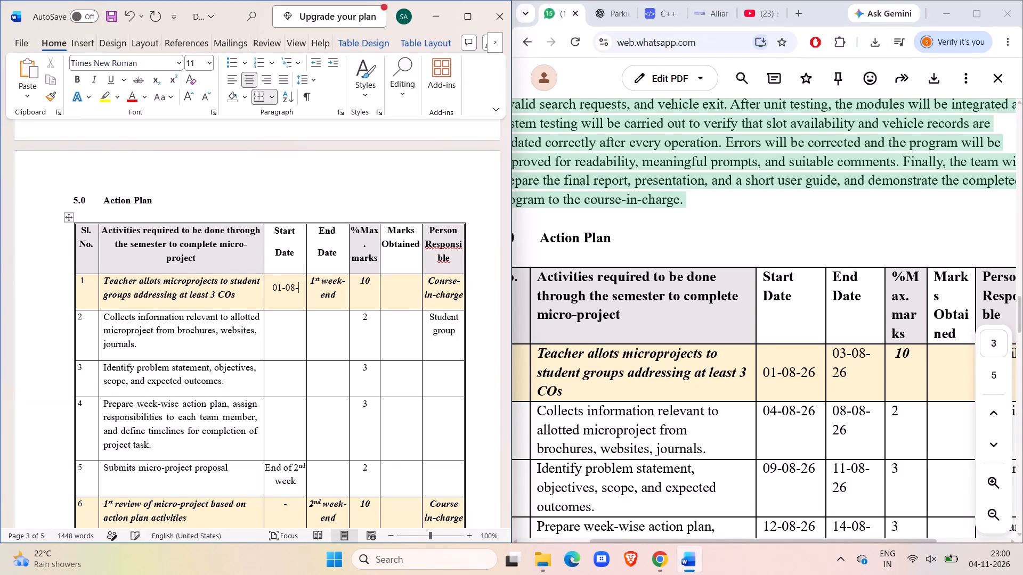
Complete the start date of activity 1 in the Action Plan table as 01-08-26.
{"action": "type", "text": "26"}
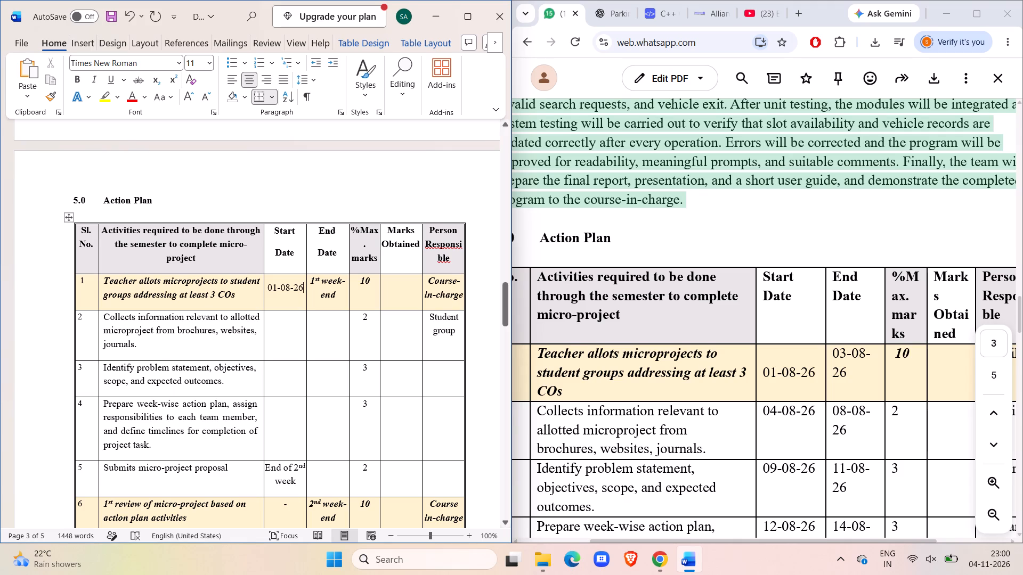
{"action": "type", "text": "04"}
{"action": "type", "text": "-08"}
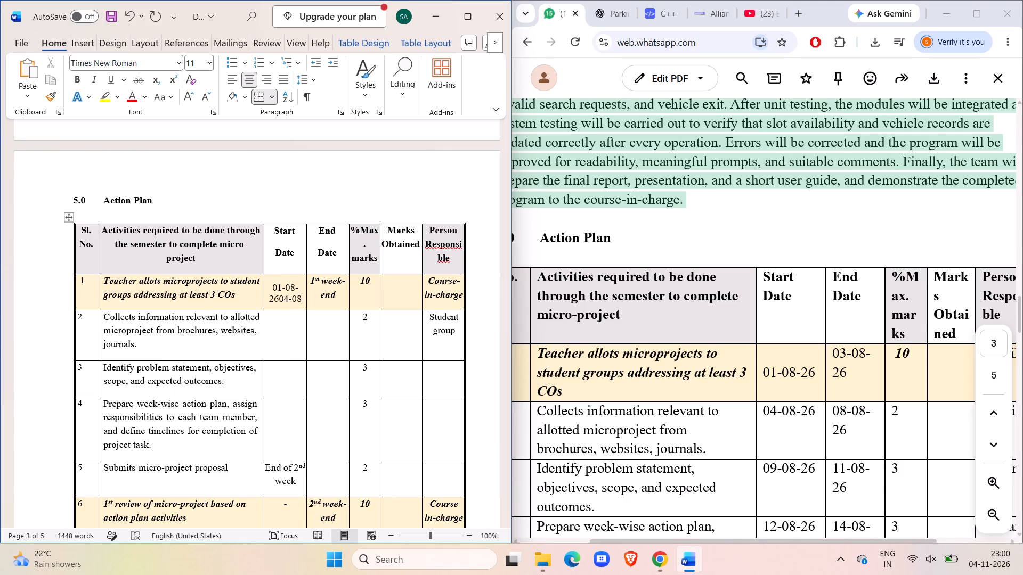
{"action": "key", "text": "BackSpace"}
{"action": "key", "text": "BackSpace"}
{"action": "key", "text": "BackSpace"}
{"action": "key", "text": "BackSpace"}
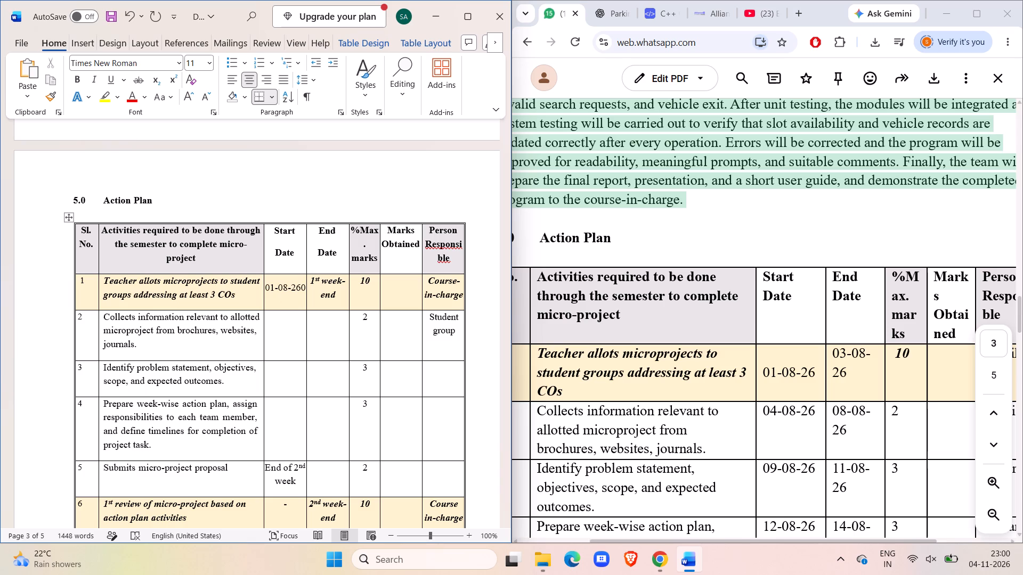
Correct the Start Date of activity 1 in the Action Plan table to 01-08-26.
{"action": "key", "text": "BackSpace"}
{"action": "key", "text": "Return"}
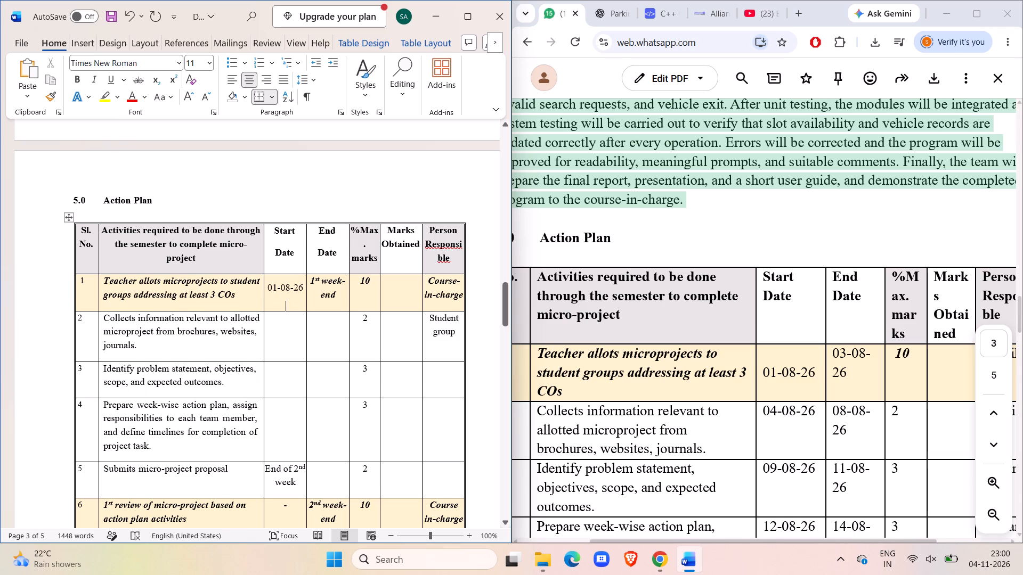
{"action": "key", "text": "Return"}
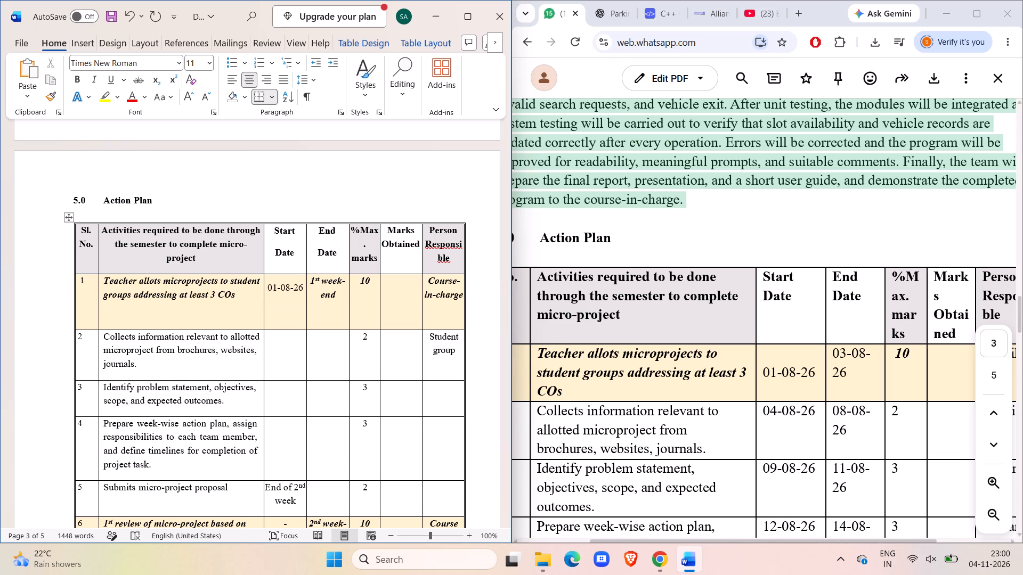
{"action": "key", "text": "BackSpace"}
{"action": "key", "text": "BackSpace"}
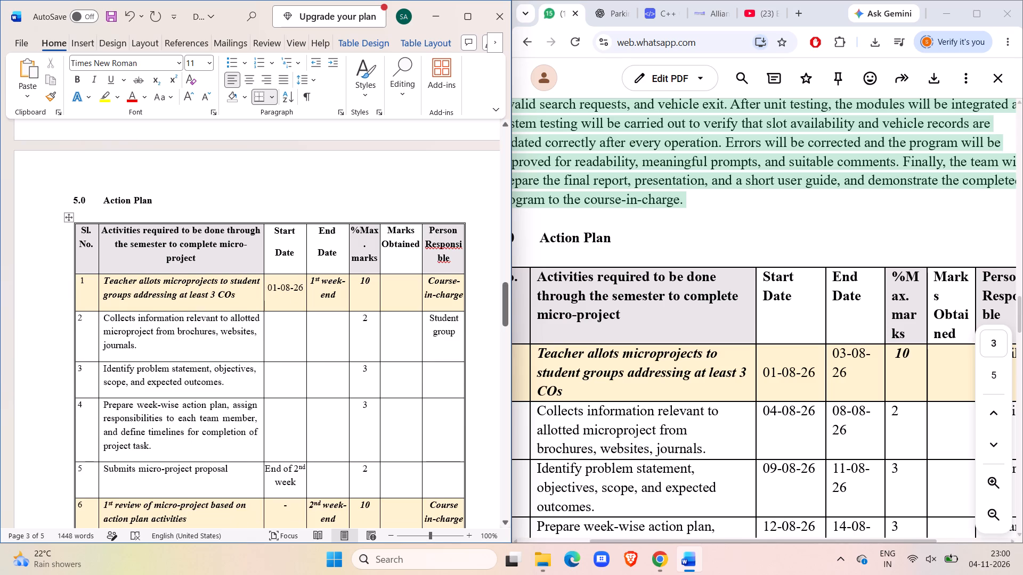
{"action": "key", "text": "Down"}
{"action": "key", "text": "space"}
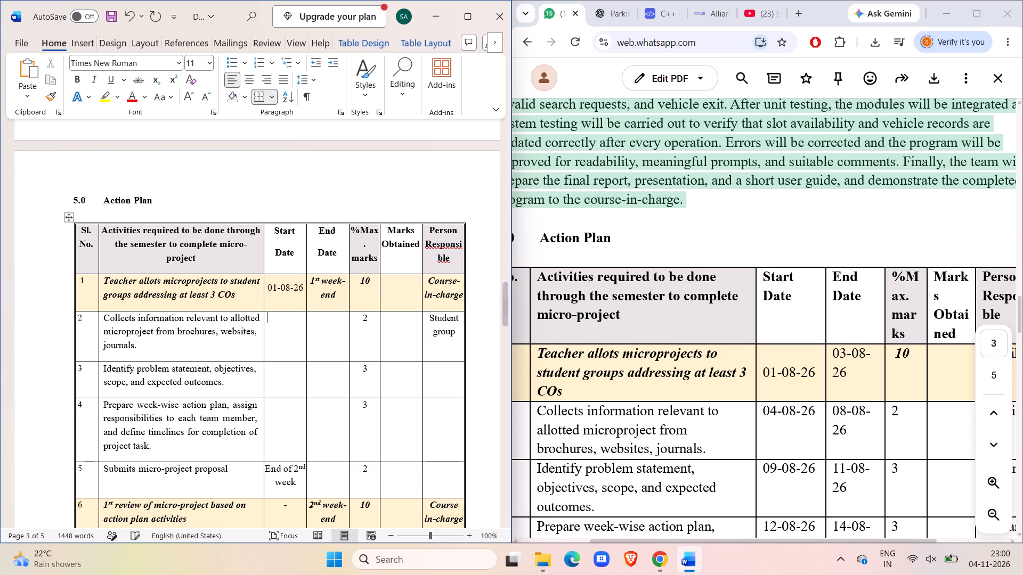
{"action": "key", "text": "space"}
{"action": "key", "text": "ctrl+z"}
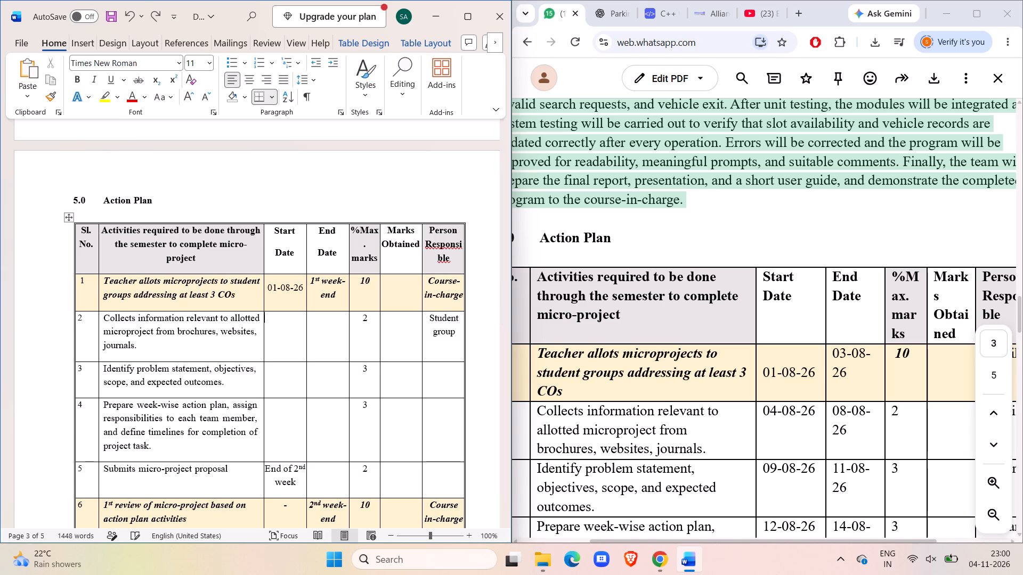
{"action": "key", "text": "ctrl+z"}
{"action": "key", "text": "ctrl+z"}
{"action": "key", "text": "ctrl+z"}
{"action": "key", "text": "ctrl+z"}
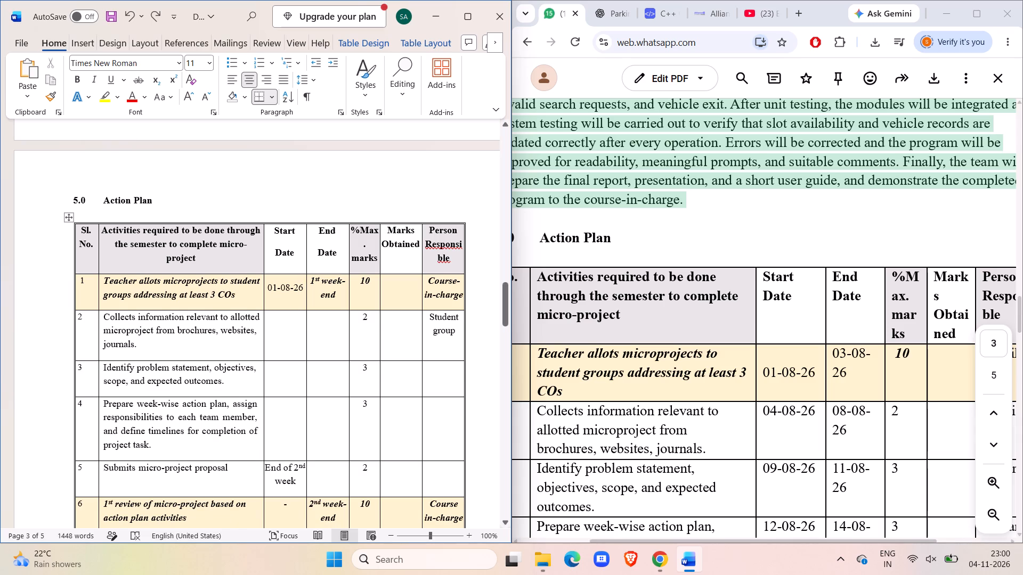
Enter 04-08-26, slightly indented with leading spaces, as the Start Date of activity 2 in the Action Plan table.
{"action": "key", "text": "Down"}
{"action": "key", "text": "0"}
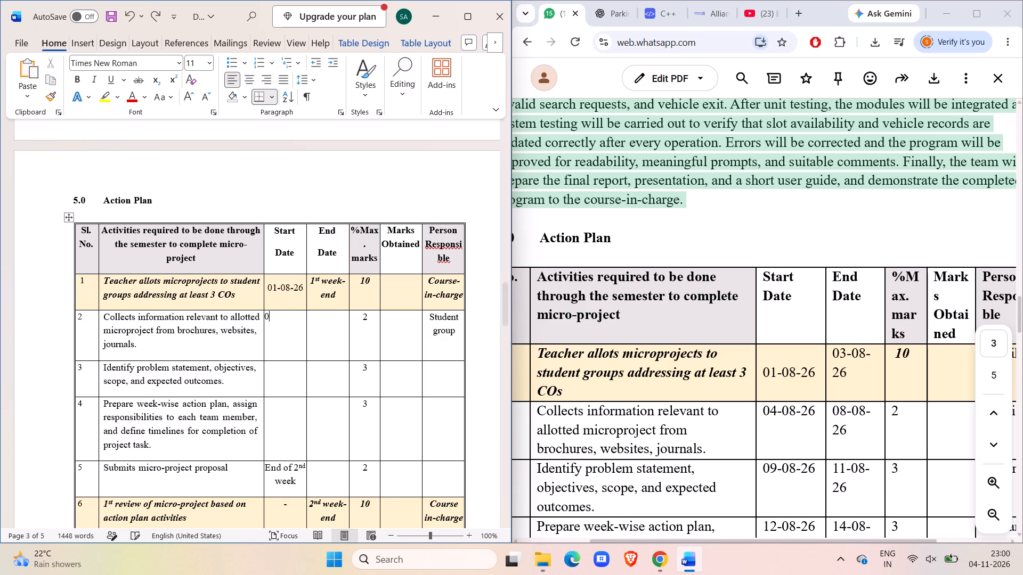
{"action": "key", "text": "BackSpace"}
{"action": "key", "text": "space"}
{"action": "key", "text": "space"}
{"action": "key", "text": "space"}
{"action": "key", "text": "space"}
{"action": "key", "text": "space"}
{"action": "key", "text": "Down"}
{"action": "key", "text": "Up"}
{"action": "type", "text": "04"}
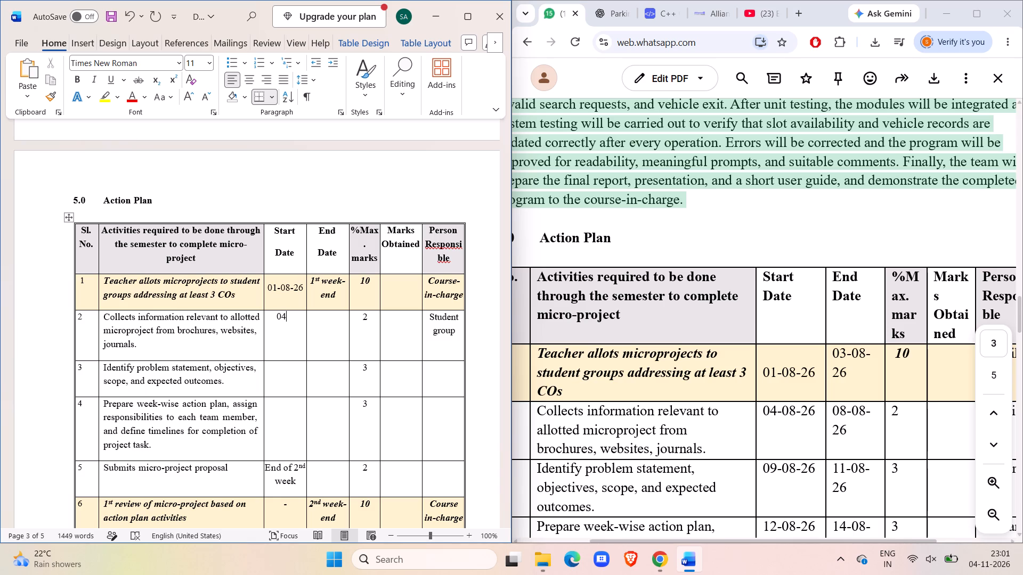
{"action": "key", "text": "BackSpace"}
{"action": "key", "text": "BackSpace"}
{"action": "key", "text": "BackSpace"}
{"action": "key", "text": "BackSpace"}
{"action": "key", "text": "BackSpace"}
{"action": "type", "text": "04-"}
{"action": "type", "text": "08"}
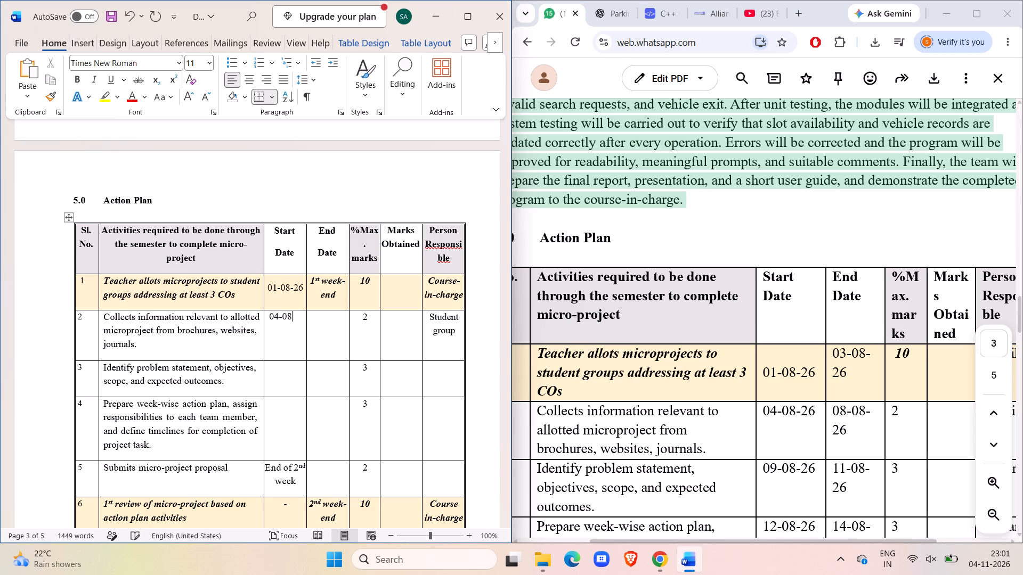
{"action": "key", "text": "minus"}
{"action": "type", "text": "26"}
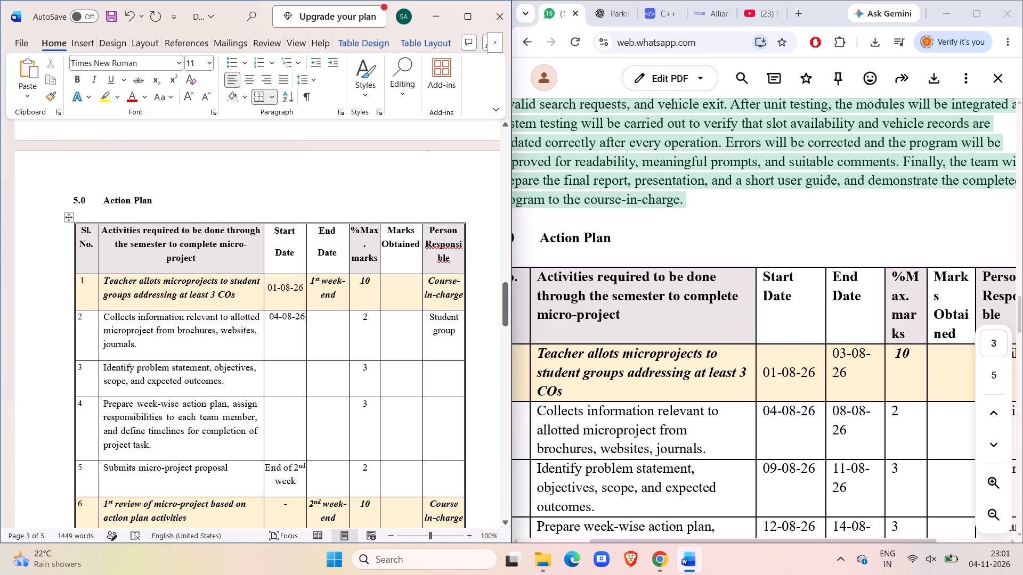
Enter 09-08-26 as the Start Date of activity 3 in the Action Plan table.
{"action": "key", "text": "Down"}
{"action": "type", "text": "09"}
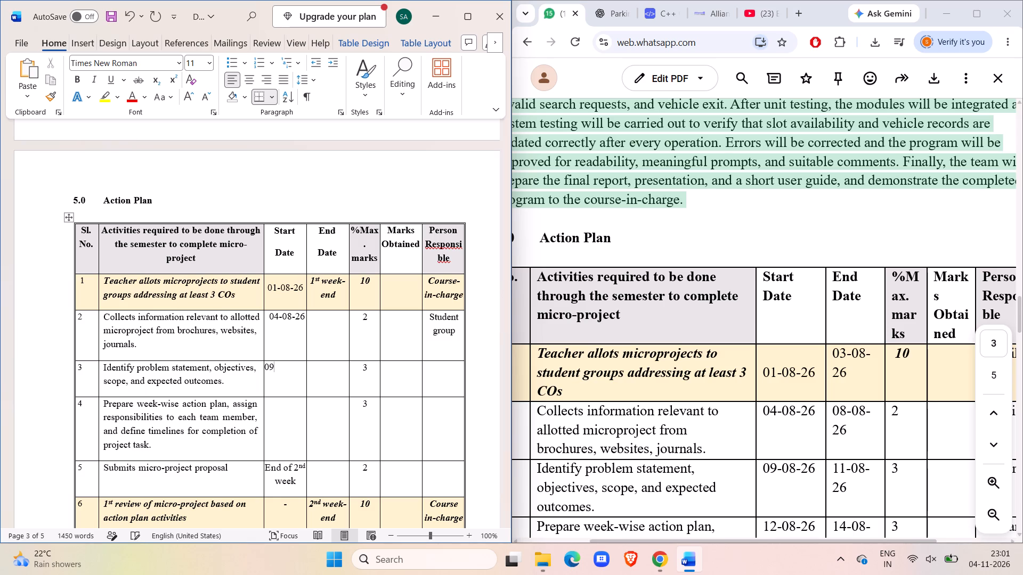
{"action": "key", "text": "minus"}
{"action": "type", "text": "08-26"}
Enter 12-08-26 as the Start Date of activity 4, following the reference PDF's action plan.
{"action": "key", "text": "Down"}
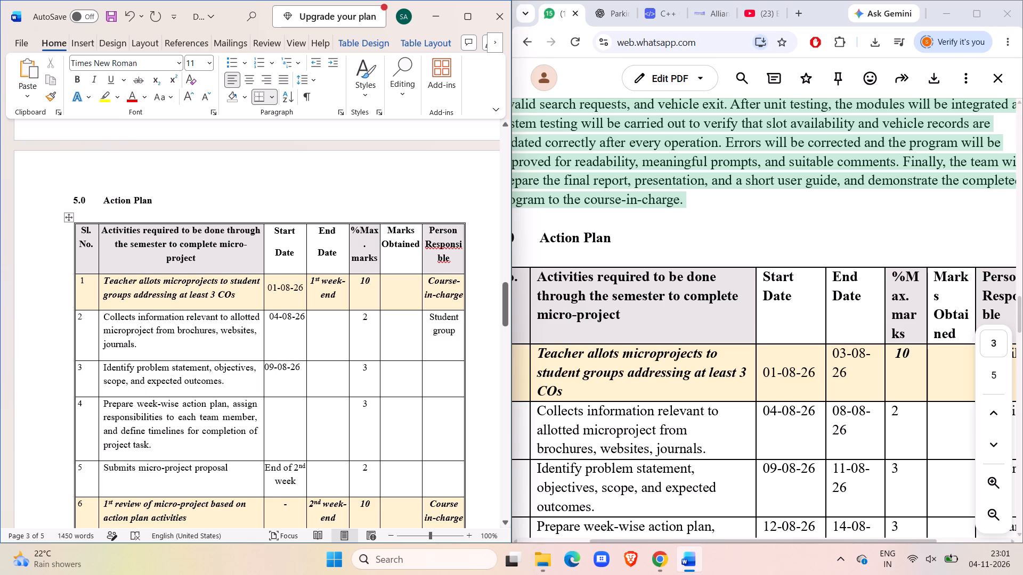
{"action": "scroll", "coordinate": [759, 342], "scroll_direction": "down", "scroll_amount": 1}
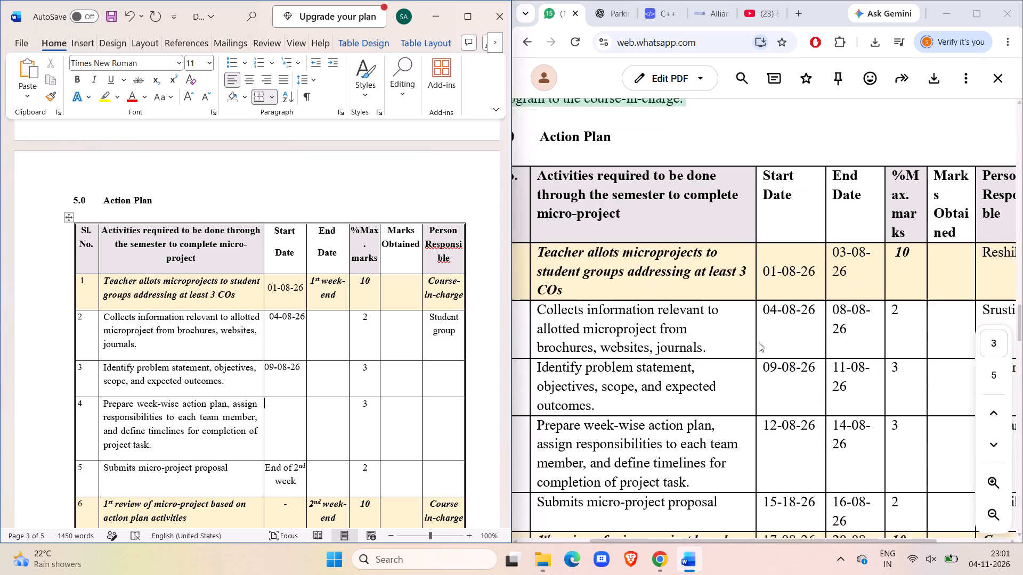
{"action": "scroll", "coordinate": [759, 342], "scroll_direction": "down", "scroll_amount": 2}
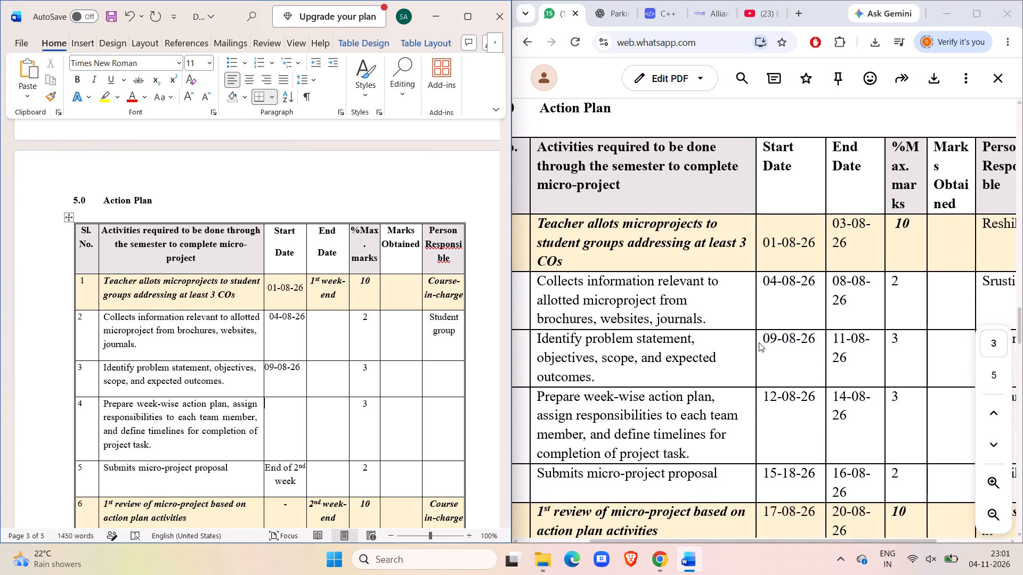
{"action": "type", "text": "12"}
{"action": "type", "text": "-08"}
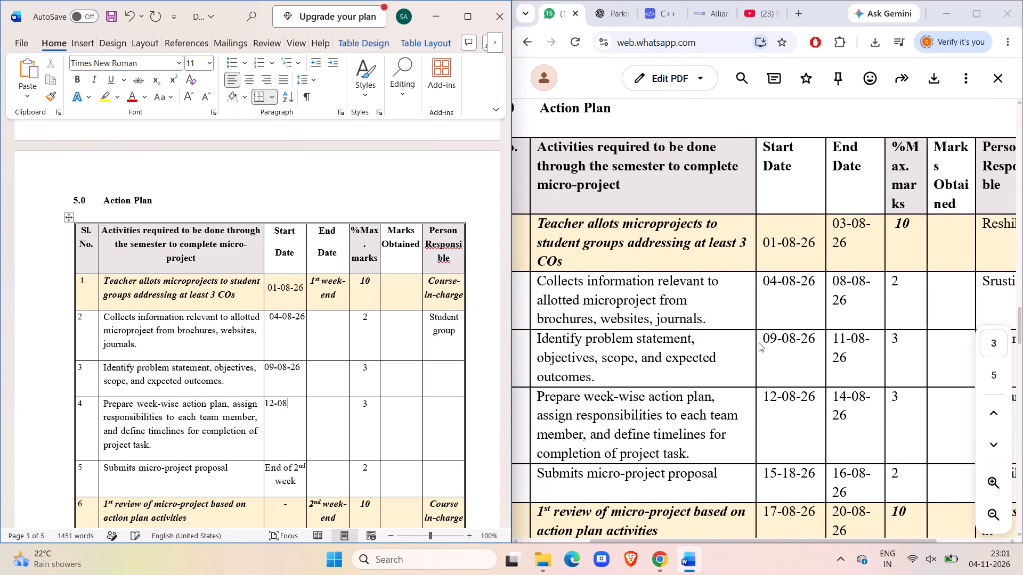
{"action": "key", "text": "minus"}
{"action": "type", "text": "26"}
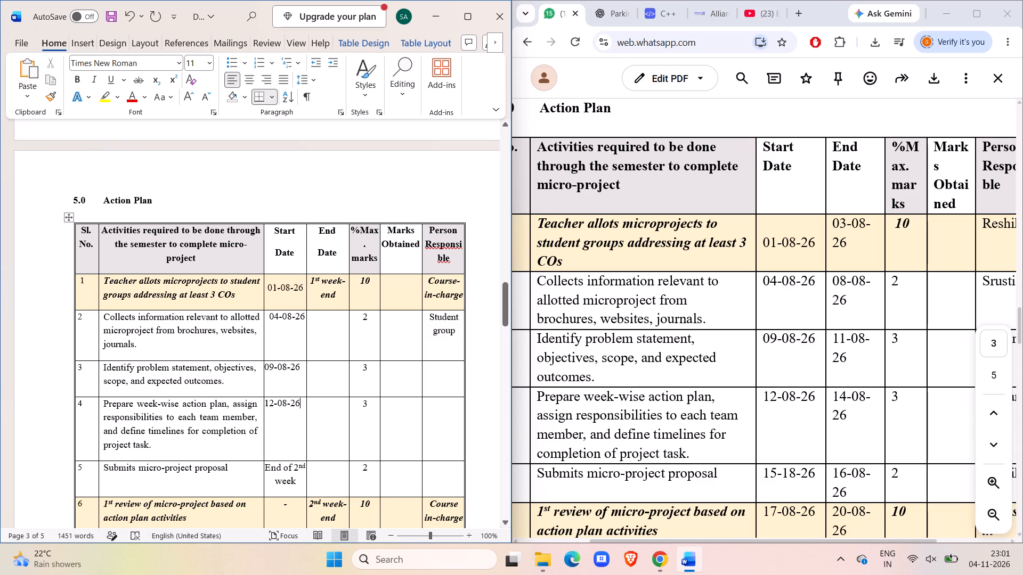
Replace the End Date of activity 1 in the Action Plan table with 03-08-26, without bold or italic.
{"action": "left_click", "coordinate": [332, 327]}
{"action": "left_click_drag", "start_coordinate": [313, 278], "coordinate": [340, 293]}
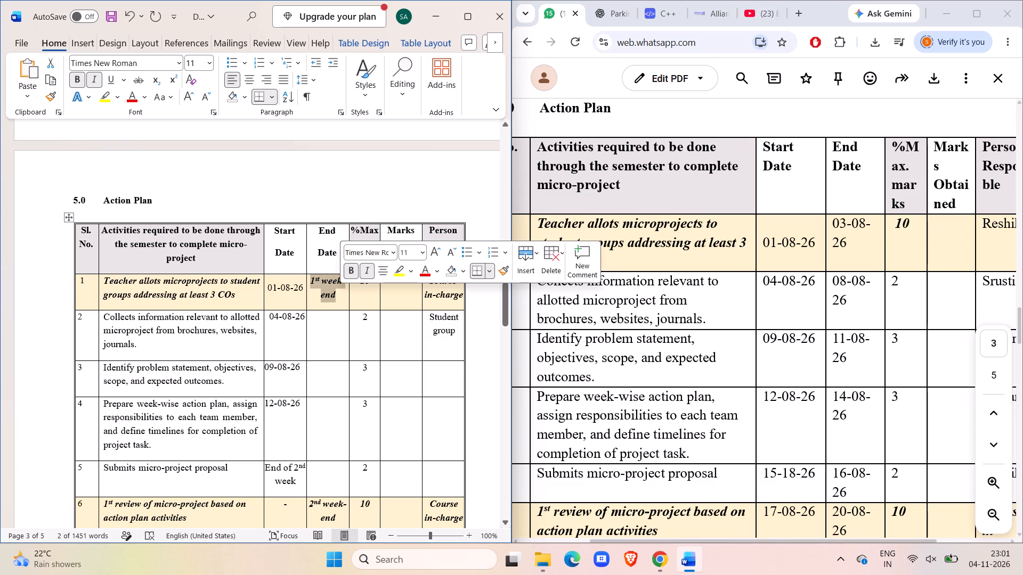
{"action": "key", "text": "BackSpace"}
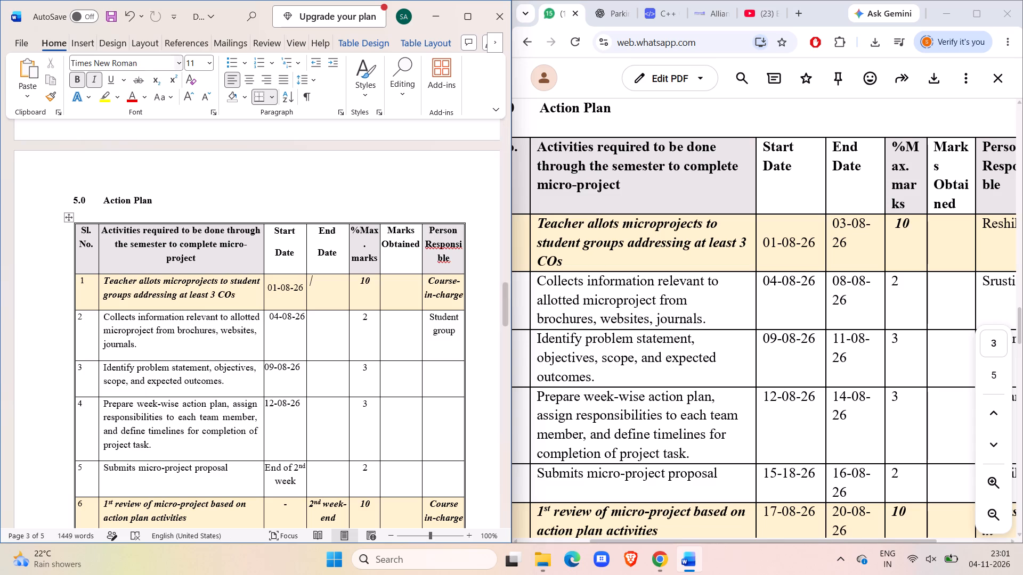
{"action": "left_click", "coordinate": [94, 81]}
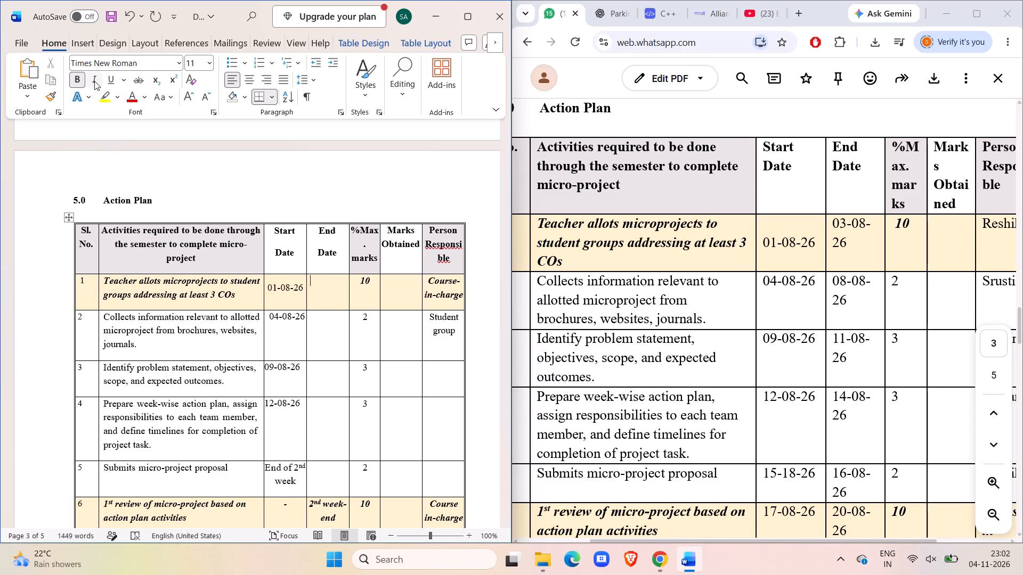
{"action": "left_click", "coordinate": [76, 77]}
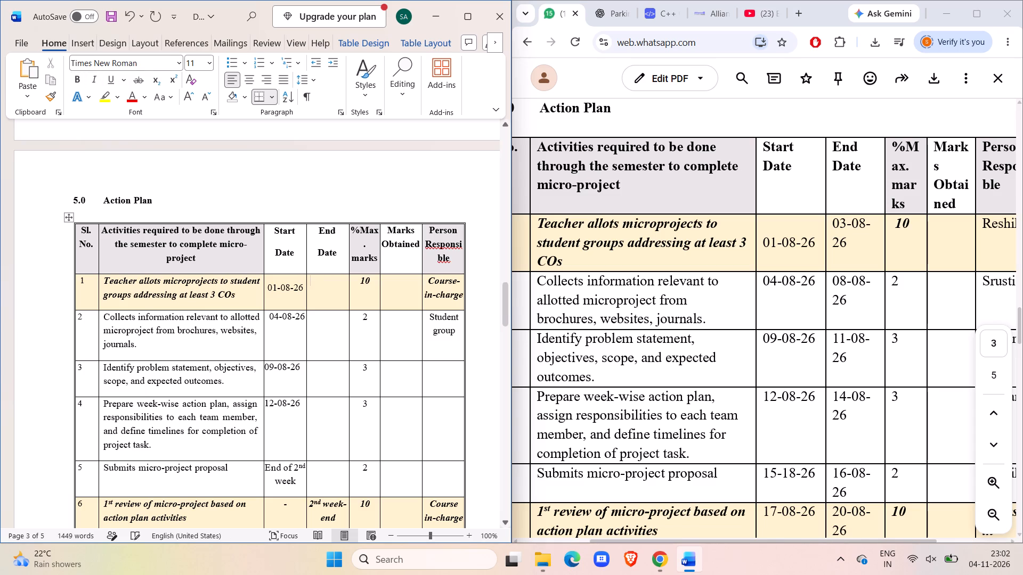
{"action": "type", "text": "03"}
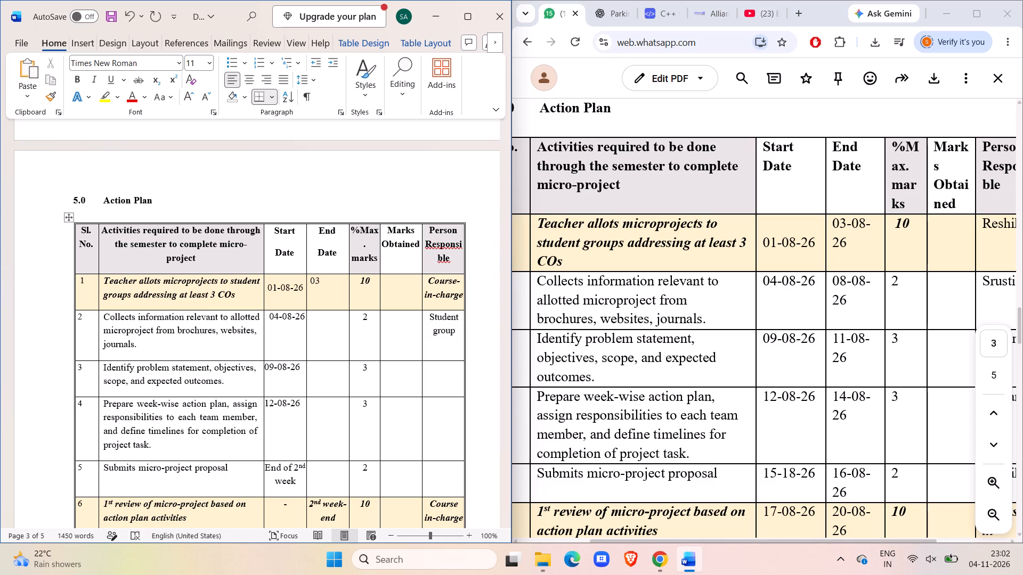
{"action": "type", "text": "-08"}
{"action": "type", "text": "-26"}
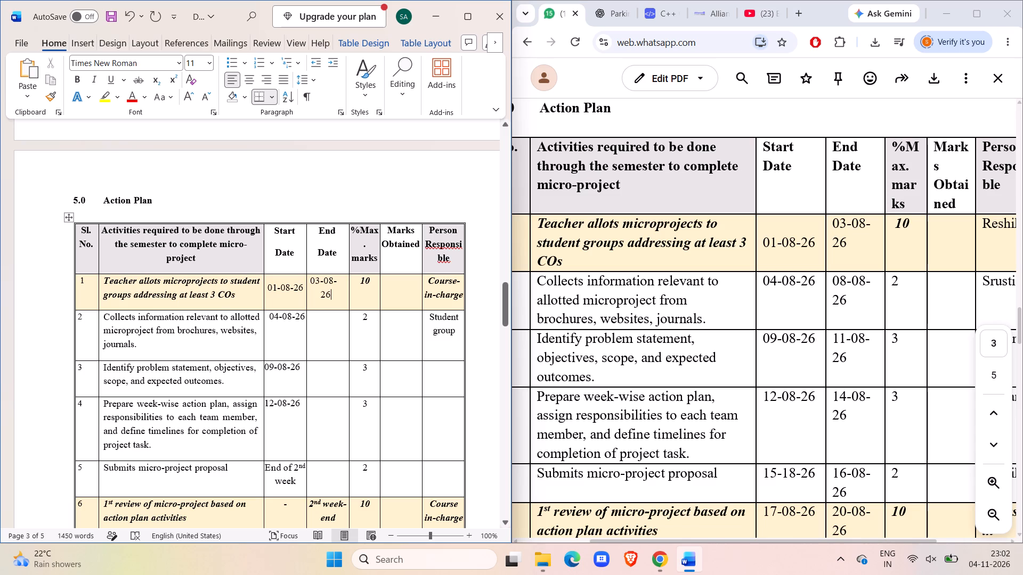
Enter 08-08-26 as the End Date of activity 2 in the Action Plan table.
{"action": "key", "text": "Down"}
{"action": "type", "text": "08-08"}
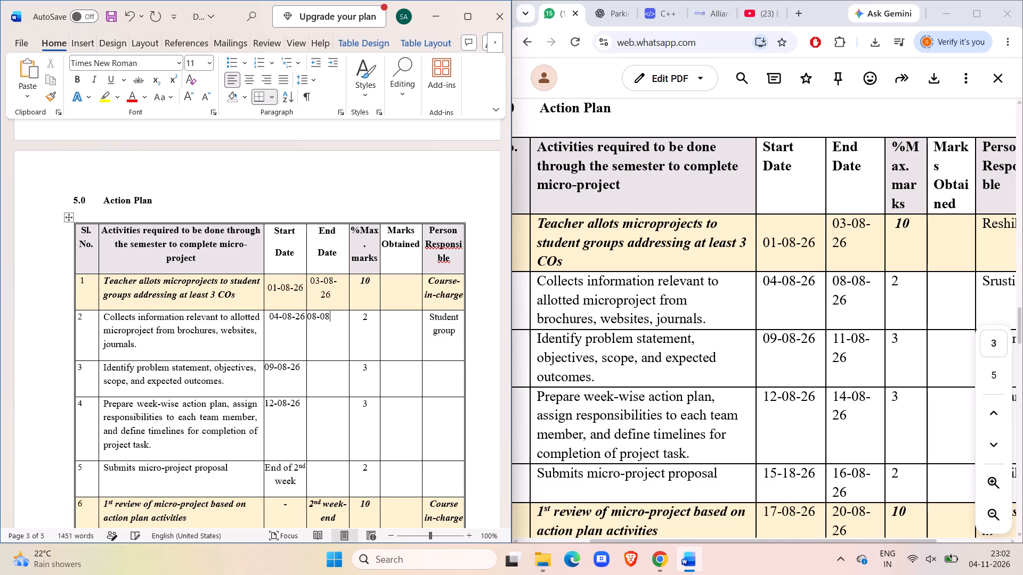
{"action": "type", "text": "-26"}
Enter 11-08-26 as the End Date of activity 3 in the Action Plan table.
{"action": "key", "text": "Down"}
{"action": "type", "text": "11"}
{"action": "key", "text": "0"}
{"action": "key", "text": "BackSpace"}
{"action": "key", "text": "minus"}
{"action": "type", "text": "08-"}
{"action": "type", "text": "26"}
Enter 14-08-26 as the End Date of activity 4 in the Action Plan table.
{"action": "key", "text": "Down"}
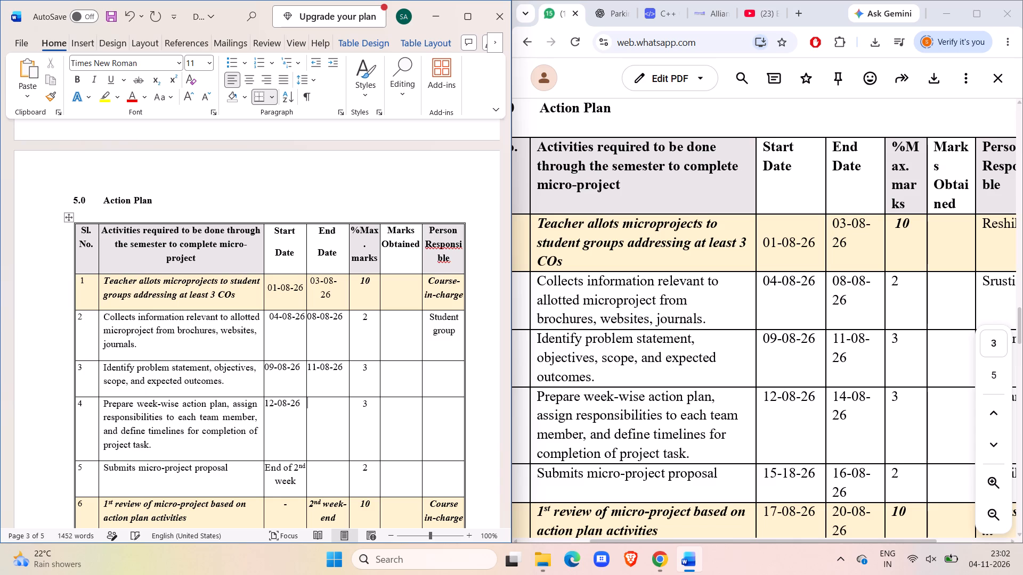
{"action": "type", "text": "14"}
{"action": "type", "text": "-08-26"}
Replace the Start Date text of activity 5, the micro-project proposal submission, with 15-08-26.
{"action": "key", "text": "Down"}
{"action": "scroll", "coordinate": [315, 309], "scroll_direction": "down", "scroll_amount": 1}
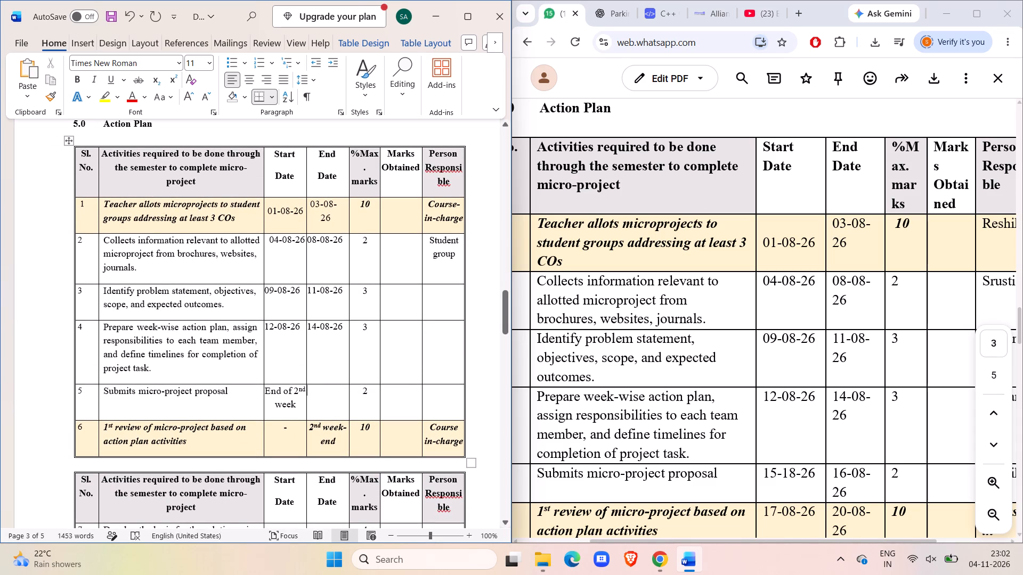
{"action": "left_click_drag", "start_coordinate": [265, 390], "coordinate": [299, 404]}
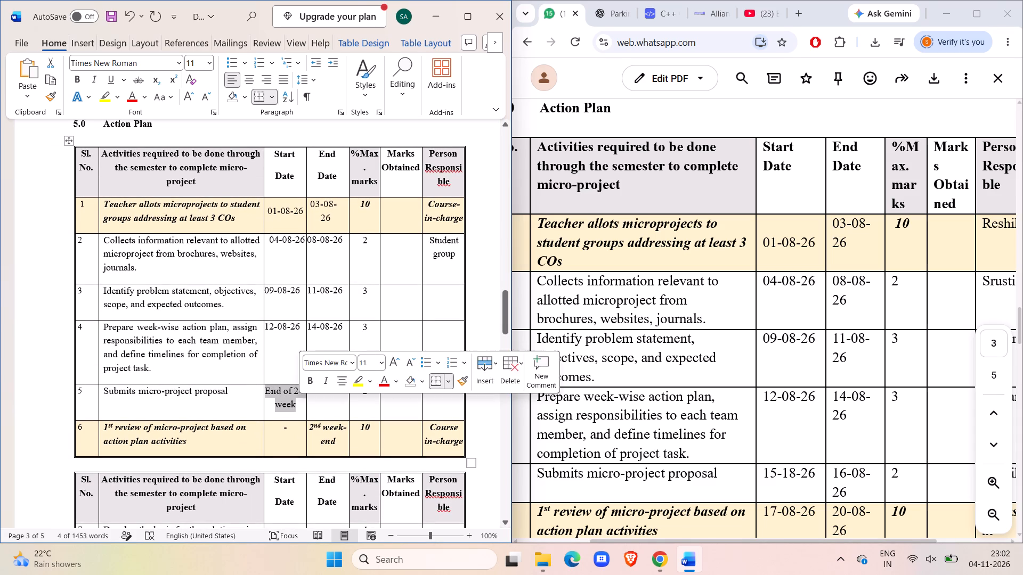
{"action": "key", "text": "BackSpace"}
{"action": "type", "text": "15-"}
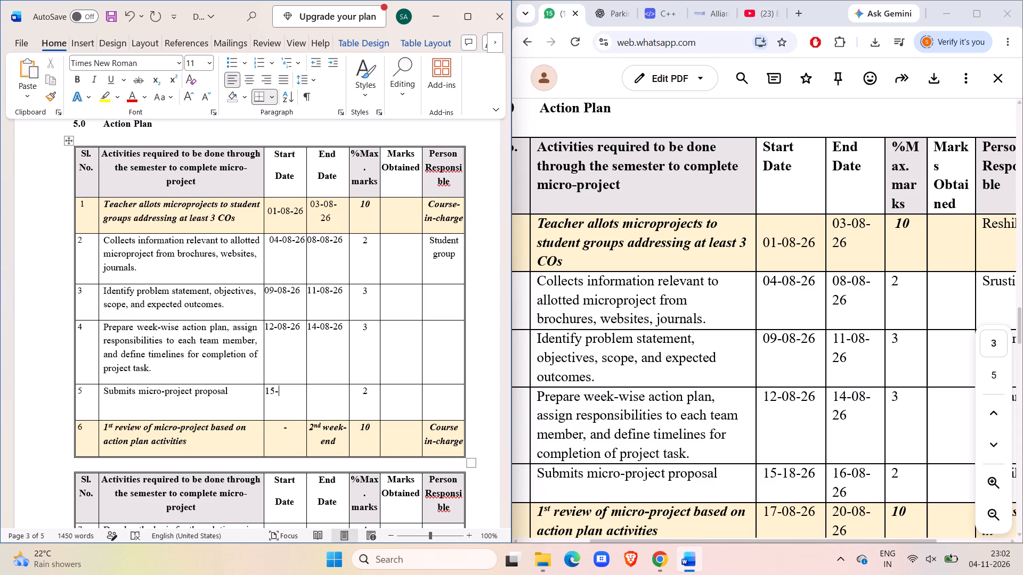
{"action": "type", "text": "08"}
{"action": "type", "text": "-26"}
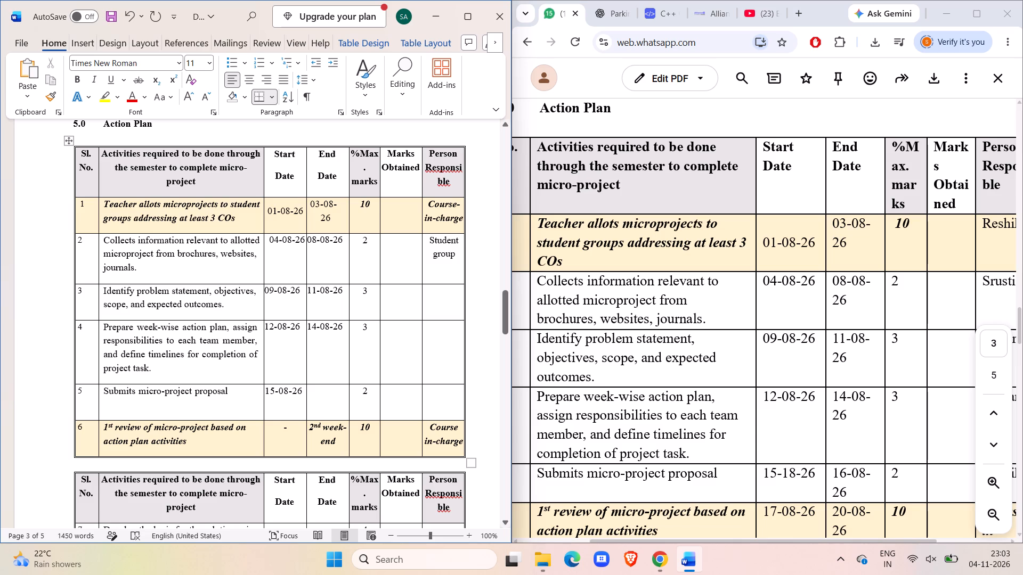
Enter 16-08-26 as the End Date of activity 5 in the Action Plan table.
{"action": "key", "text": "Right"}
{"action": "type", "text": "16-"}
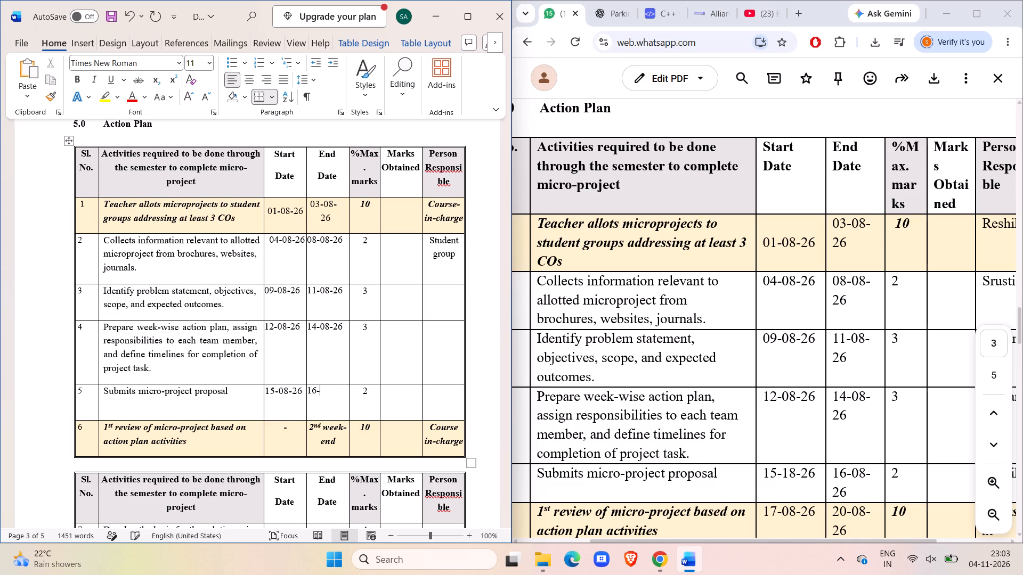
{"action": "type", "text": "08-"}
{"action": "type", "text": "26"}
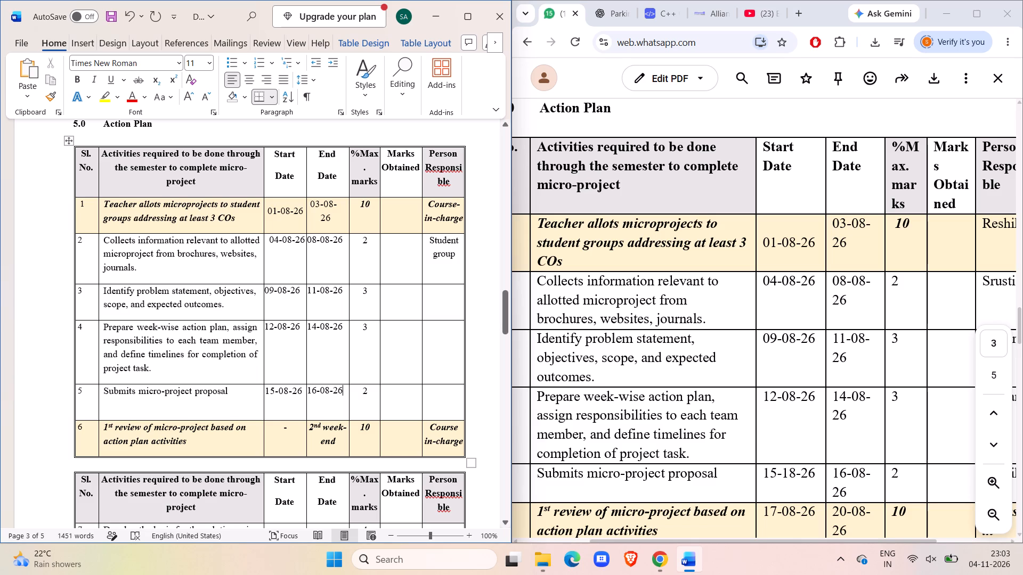
Replace the dash in the Start Date of activity 6, the 1st review, with 17-08-26.
{"action": "scroll", "coordinate": [303, 433], "scroll_direction": "down", "scroll_amount": 1}
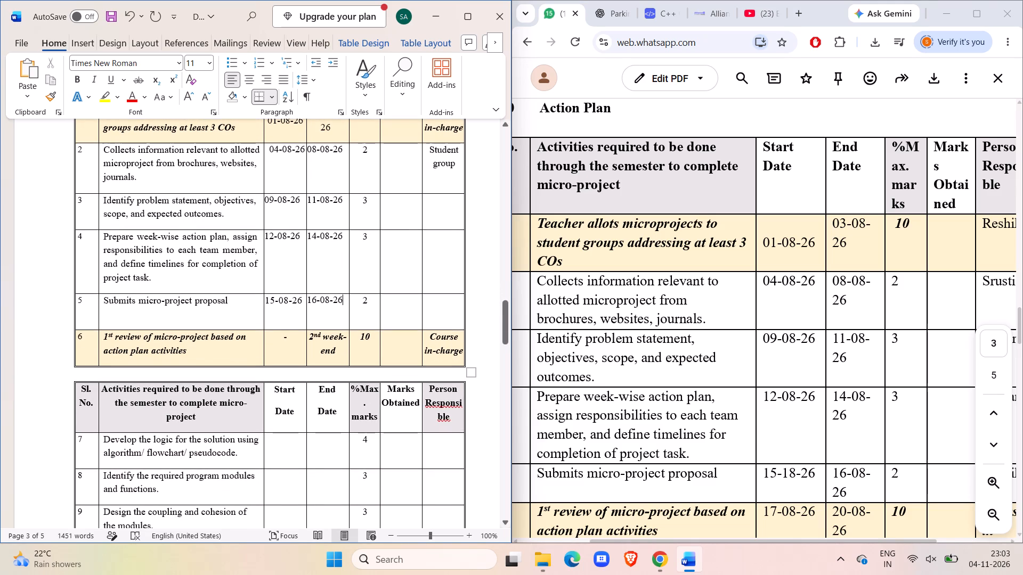
{"action": "left_click", "coordinate": [295, 338]}
{"action": "key", "text": "BackSpace"}
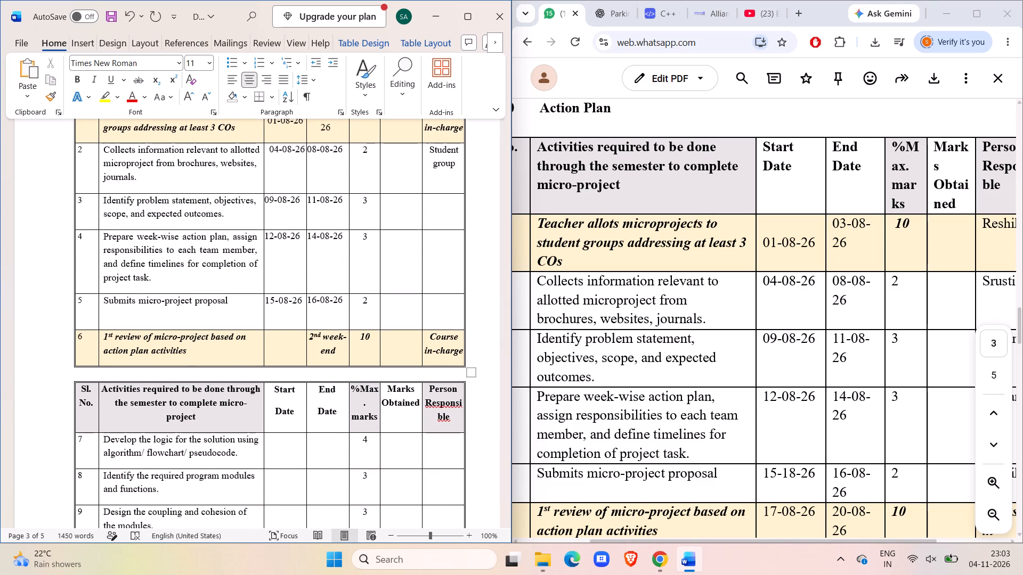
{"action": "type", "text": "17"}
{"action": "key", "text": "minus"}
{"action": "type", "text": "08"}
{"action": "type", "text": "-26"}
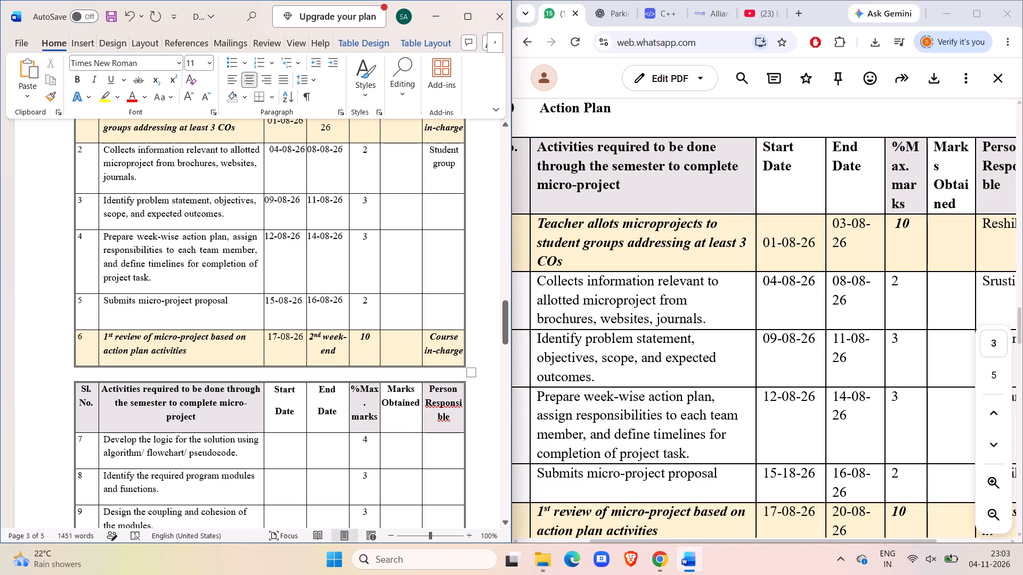
Replace the week-end text in the End Date of activity 6, the 1st review, with 20-08-26, without bold or italic.
{"action": "scroll", "coordinate": [309, 342], "scroll_direction": "down", "scroll_amount": 1}
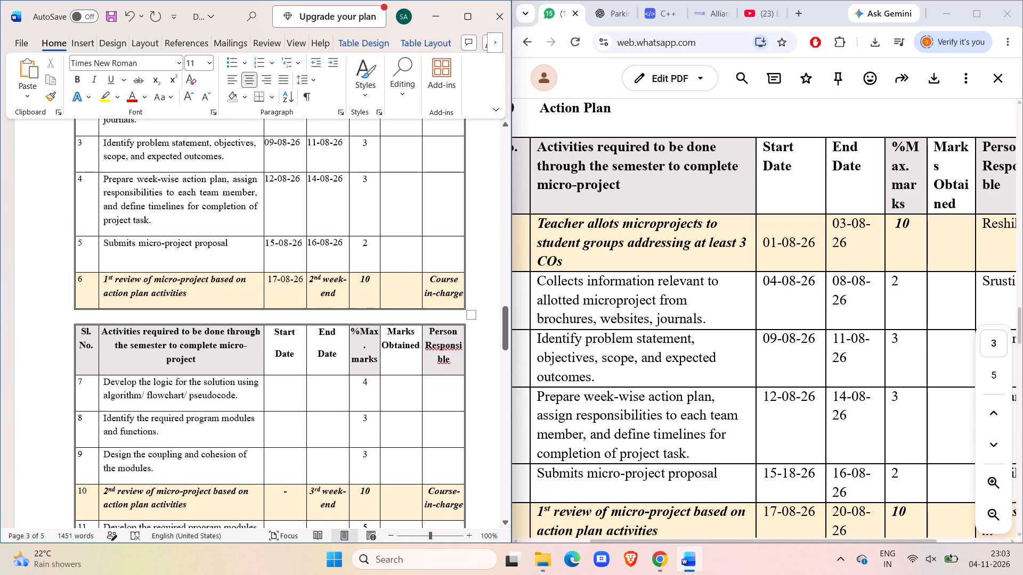
{"action": "key", "text": "Right"}
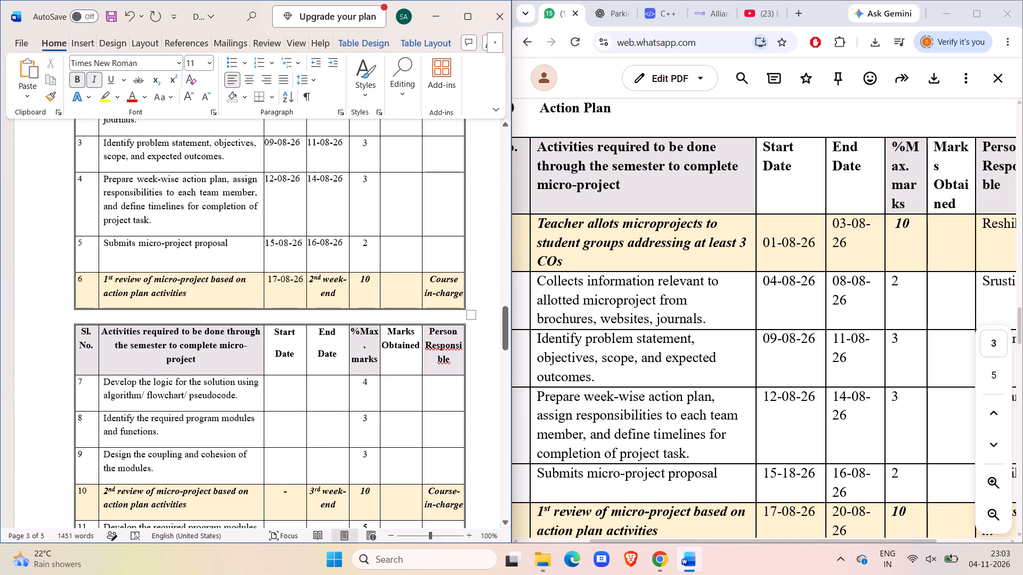
{"action": "key", "text": "Down"}
{"action": "key", "text": "Right"}
{"action": "key", "text": "Right"}
{"action": "key", "text": "Right"}
{"action": "key", "text": "BackSpace"}
{"action": "key", "text": "BackSpace"}
{"action": "key", "text": "BackSpace"}
{"action": "key", "text": "BackSpace"}
{"action": "key", "text": "BackSpace"}
{"action": "key", "text": "BackSpace"}
{"action": "key", "text": "BackSpace"}
{"action": "key", "text": "BackSpace"}
{"action": "key", "text": "BackSpace"}
{"action": "key", "text": "BackSpace"}
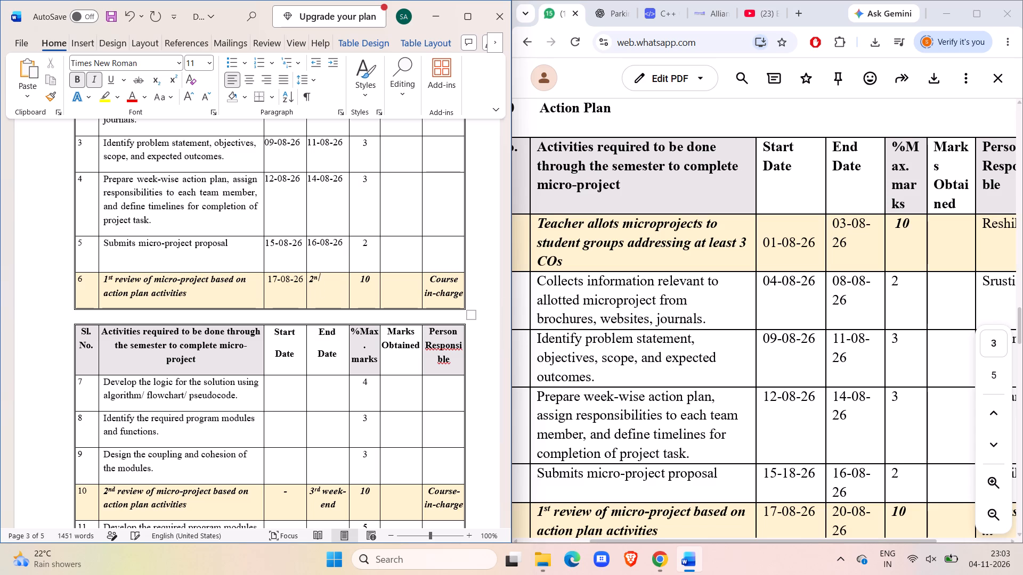
{"action": "key", "text": "BackSpace"}
{"action": "key", "text": "BackSpace"}
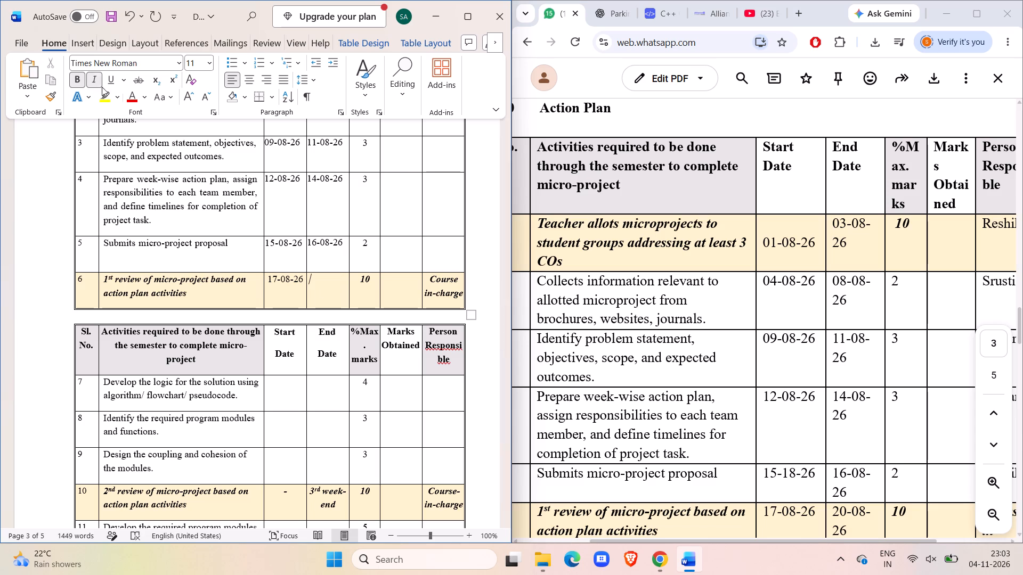
{"action": "left_click", "coordinate": [98, 81]}
{"action": "left_click", "coordinate": [80, 74]}
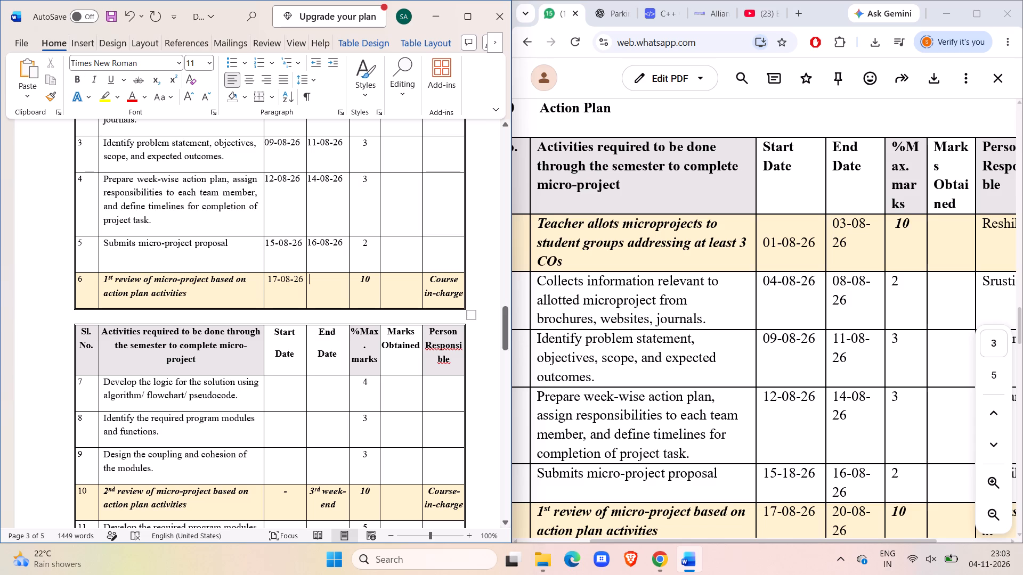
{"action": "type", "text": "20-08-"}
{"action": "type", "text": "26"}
Enter 21-08-26 as the Start Date of activity 7, developing the solution logic, in the Action Plan table.
{"action": "scroll", "coordinate": [279, 289], "scroll_direction": "down", "scroll_amount": 1}
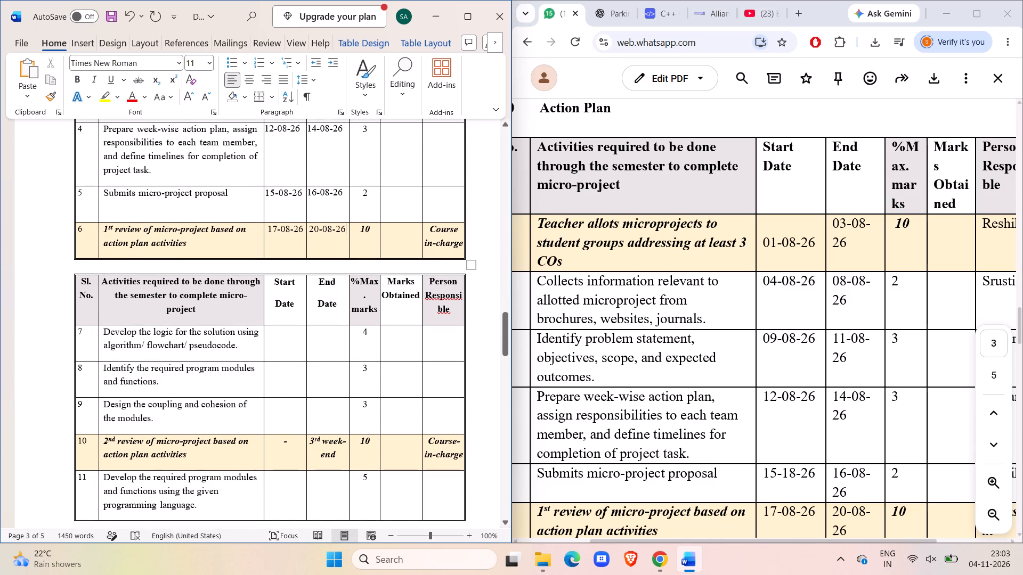
{"action": "scroll", "coordinate": [279, 289], "scroll_direction": "down", "scroll_amount": 2}
{"action": "scroll", "coordinate": [627, 364], "scroll_direction": "down", "scroll_amount": 1}
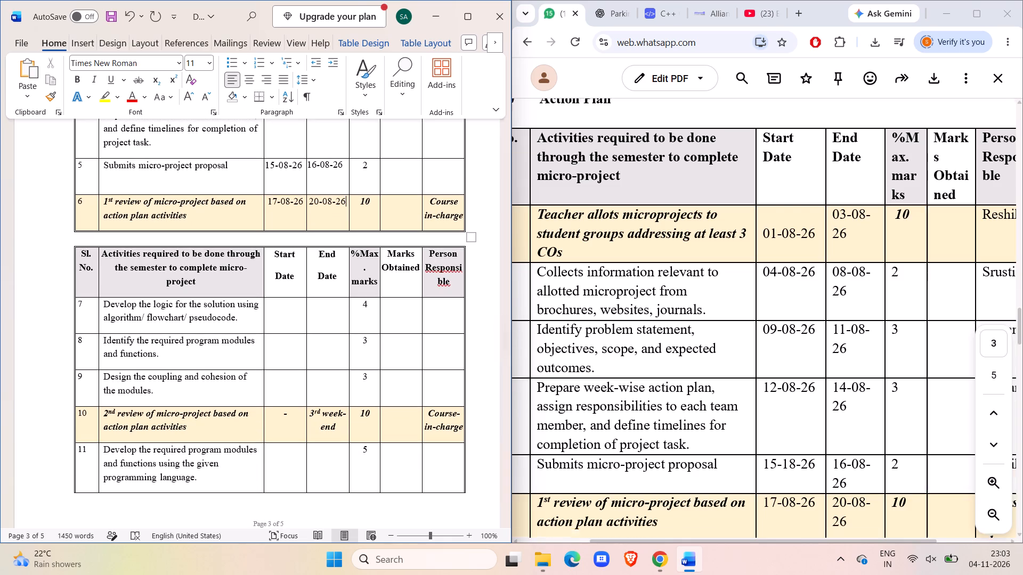
{"action": "scroll", "coordinate": [627, 364], "scroll_direction": "down", "scroll_amount": 2}
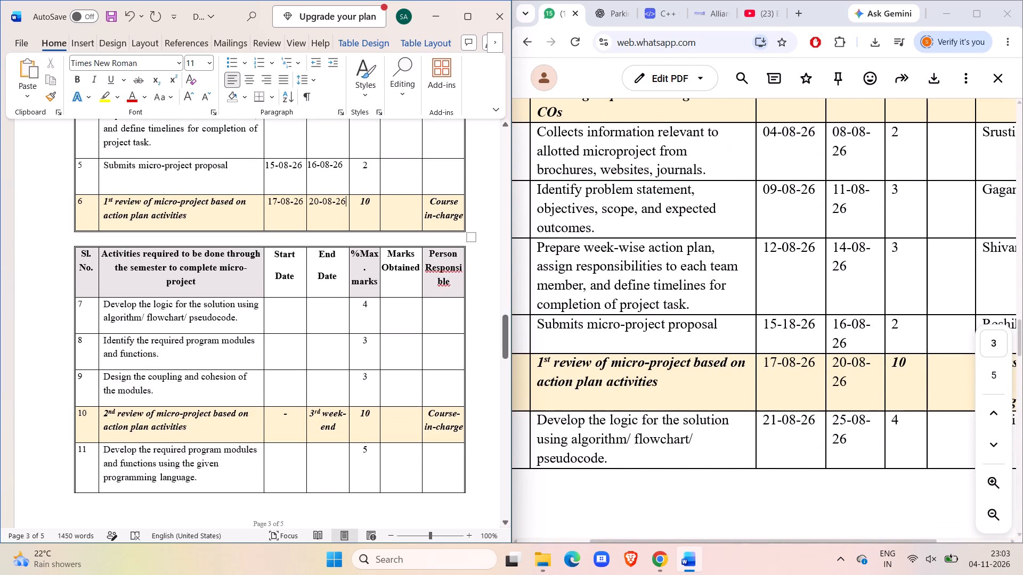
{"action": "left_click", "coordinate": [275, 311]}
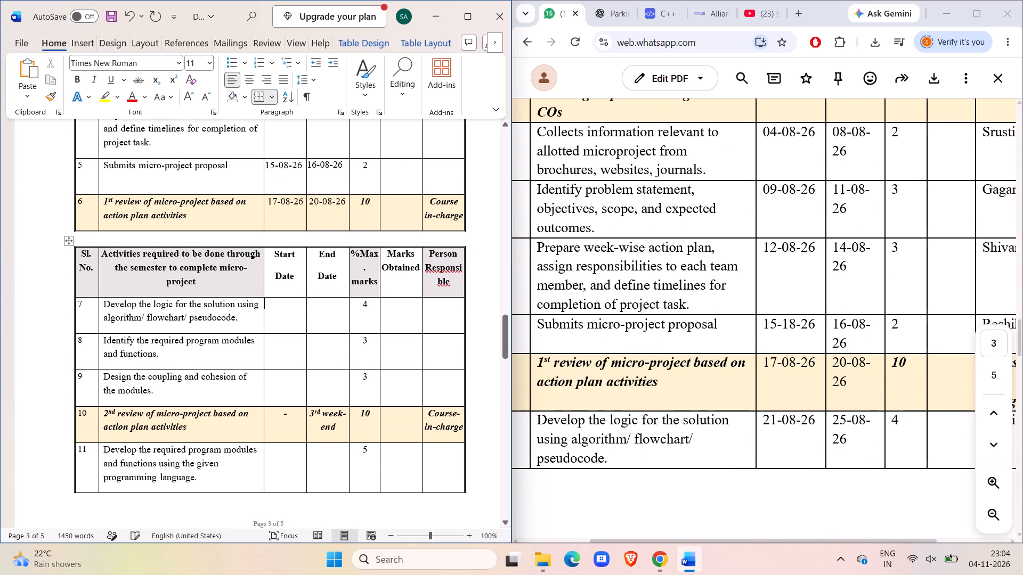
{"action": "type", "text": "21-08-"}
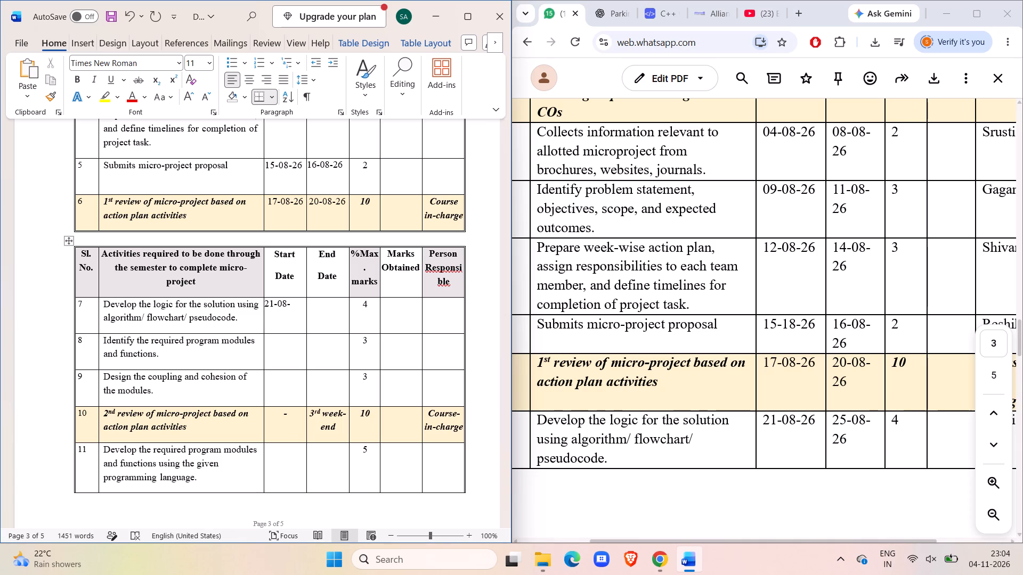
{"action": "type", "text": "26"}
Enter 25-08-26 as the End Date of activity 7 in the Action Plan table.
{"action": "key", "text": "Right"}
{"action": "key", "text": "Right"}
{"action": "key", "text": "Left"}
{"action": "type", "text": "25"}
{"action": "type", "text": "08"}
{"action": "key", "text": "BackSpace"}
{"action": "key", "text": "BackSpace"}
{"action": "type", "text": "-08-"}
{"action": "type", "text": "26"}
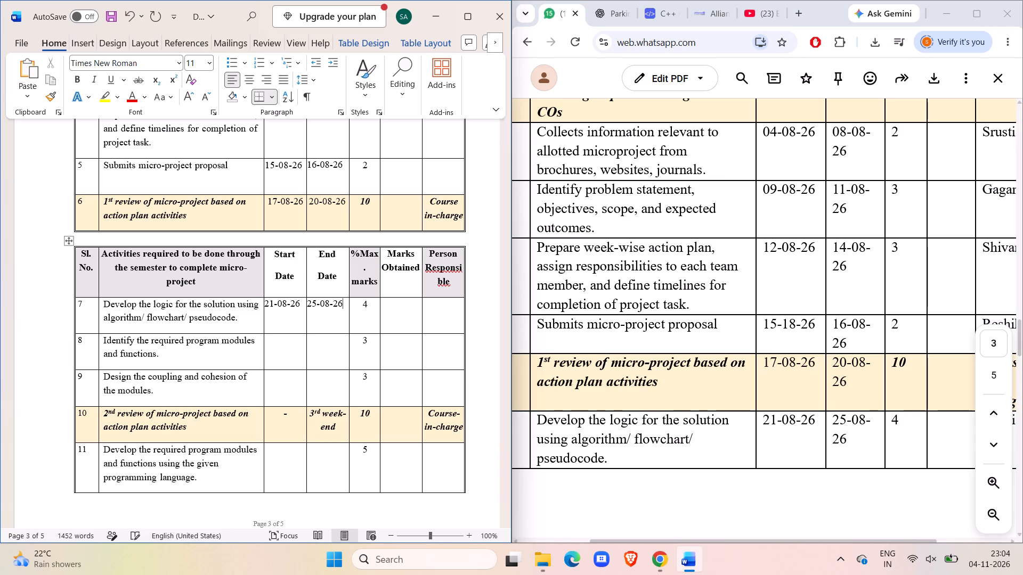
Fill in activity 8, identifying the required program modules, with Start Date 26-08-26 and End Date 28-08-26.
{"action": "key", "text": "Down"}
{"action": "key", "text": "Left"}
{"action": "scroll", "coordinate": [733, 409], "scroll_direction": "down", "scroll_amount": 2}
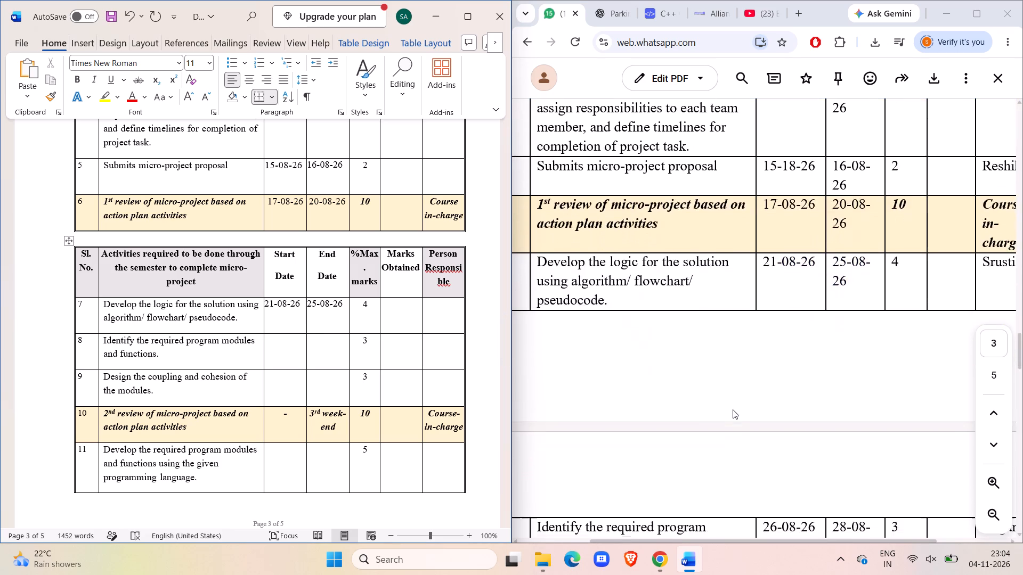
{"action": "scroll", "coordinate": [733, 409], "scroll_direction": "down", "scroll_amount": 3}
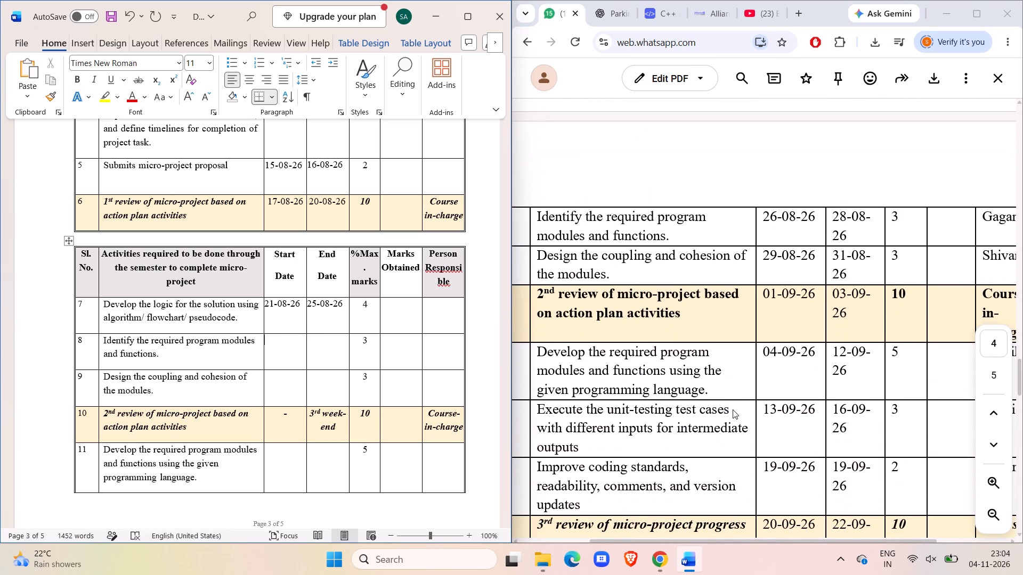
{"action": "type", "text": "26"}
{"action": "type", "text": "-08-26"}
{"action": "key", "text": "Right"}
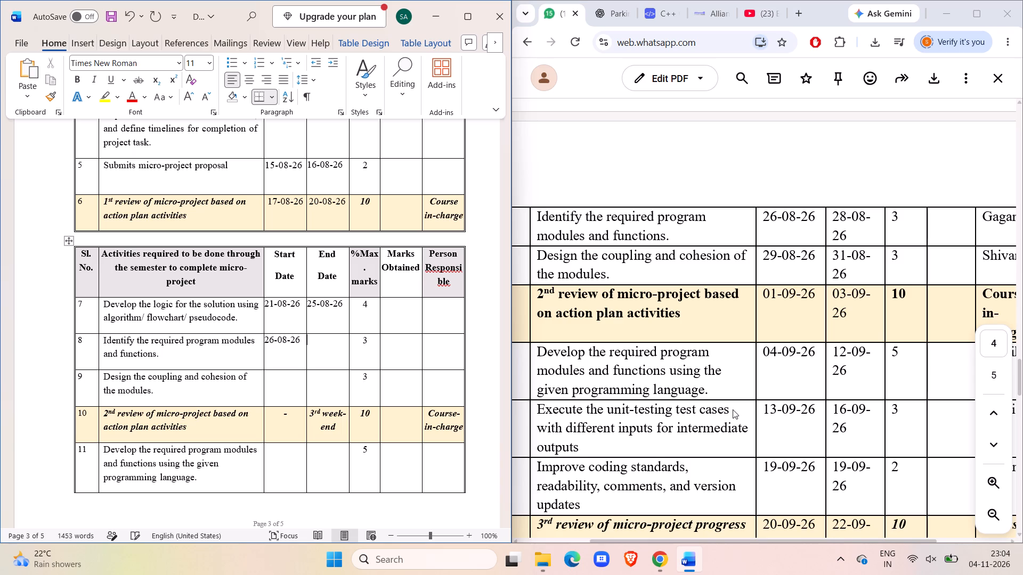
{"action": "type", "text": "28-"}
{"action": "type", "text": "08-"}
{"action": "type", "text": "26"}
Fill in activity 9, designing the coupling and cohesion of modules, with Start Date 29-08-26 and End Date 31-08-26.
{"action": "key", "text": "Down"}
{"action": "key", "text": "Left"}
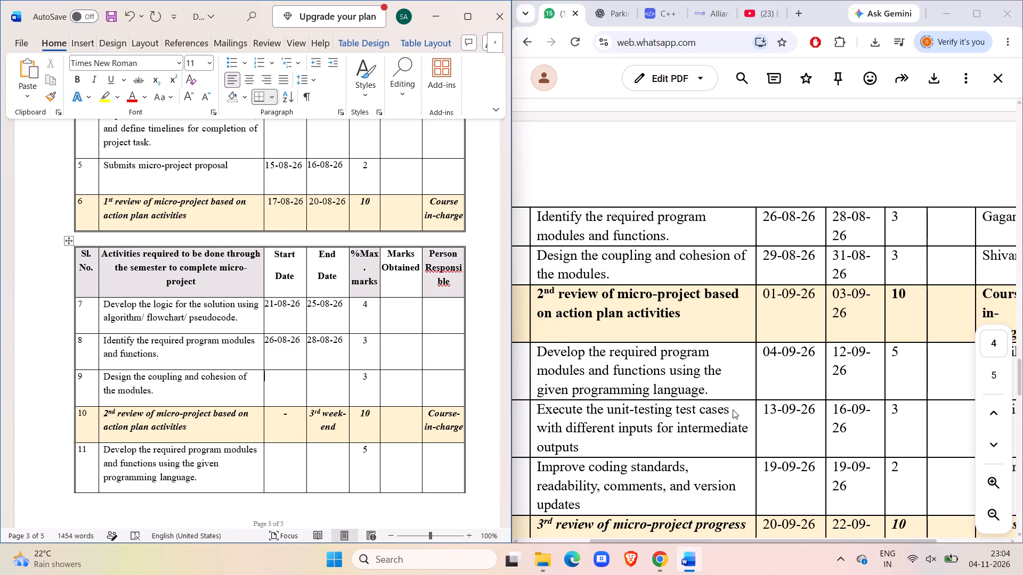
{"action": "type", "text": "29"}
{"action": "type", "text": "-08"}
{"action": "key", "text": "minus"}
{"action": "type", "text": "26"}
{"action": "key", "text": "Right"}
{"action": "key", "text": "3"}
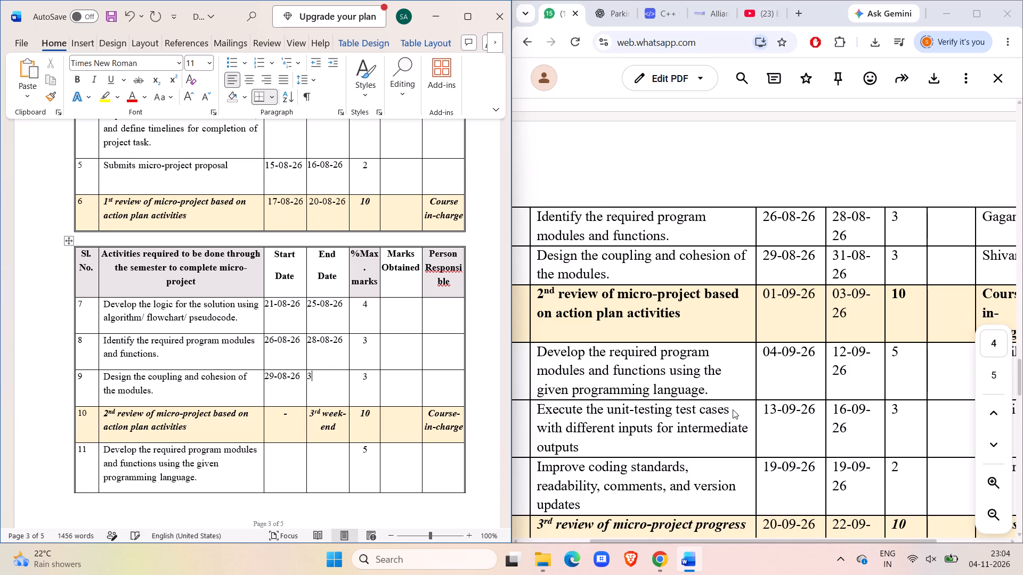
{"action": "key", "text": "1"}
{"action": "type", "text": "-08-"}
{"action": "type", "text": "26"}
Replace the Start Date placeholder of activity 10, the 2nd review of micro-project, with 01-09-26 in non-bold, non-italic text.
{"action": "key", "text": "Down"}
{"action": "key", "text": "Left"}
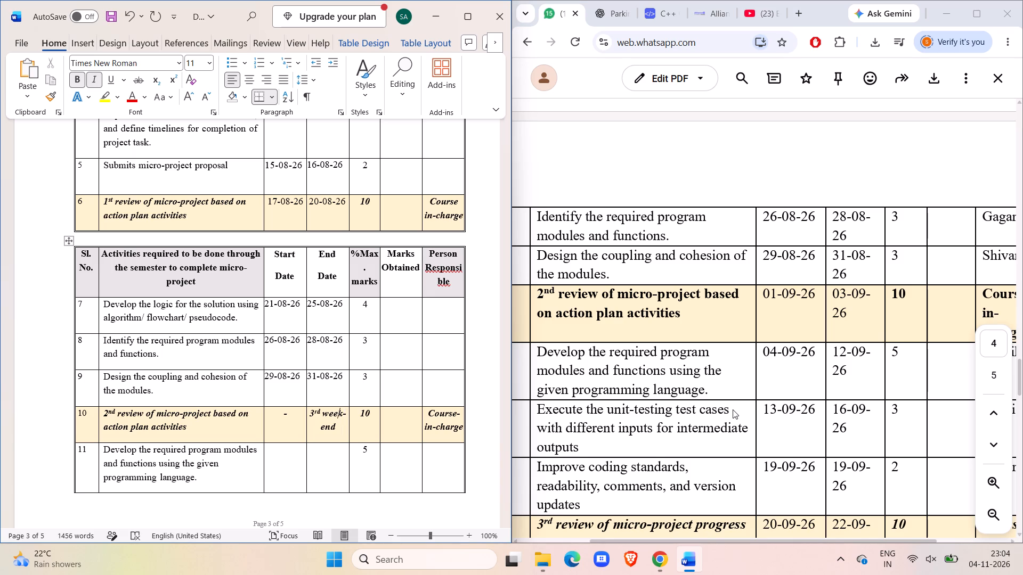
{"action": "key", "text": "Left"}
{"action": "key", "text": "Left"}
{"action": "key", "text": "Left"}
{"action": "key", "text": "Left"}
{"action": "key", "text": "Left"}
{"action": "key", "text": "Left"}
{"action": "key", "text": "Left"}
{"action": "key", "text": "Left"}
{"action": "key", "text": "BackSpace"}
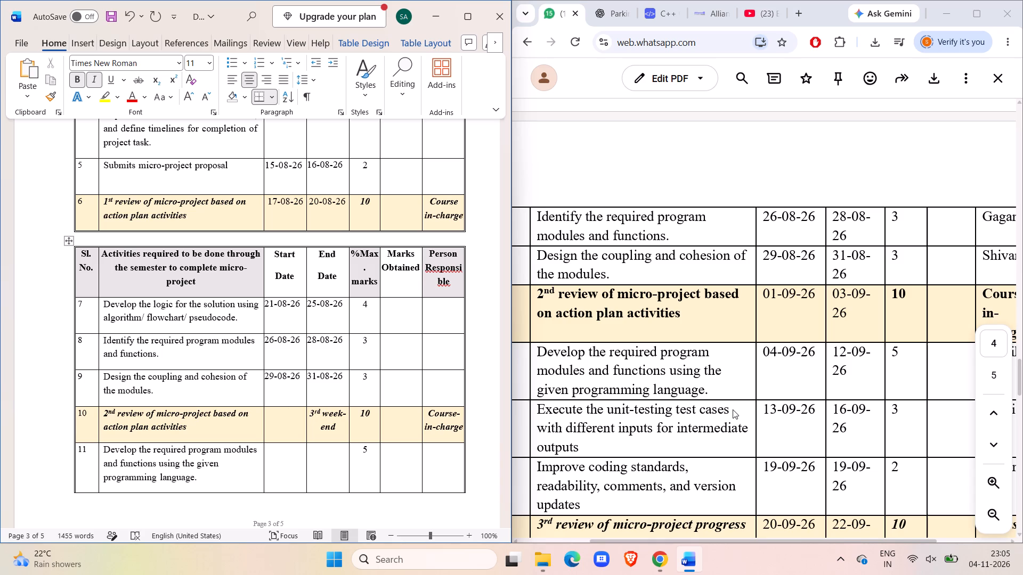
{"action": "left_click", "coordinate": [92, 85]}
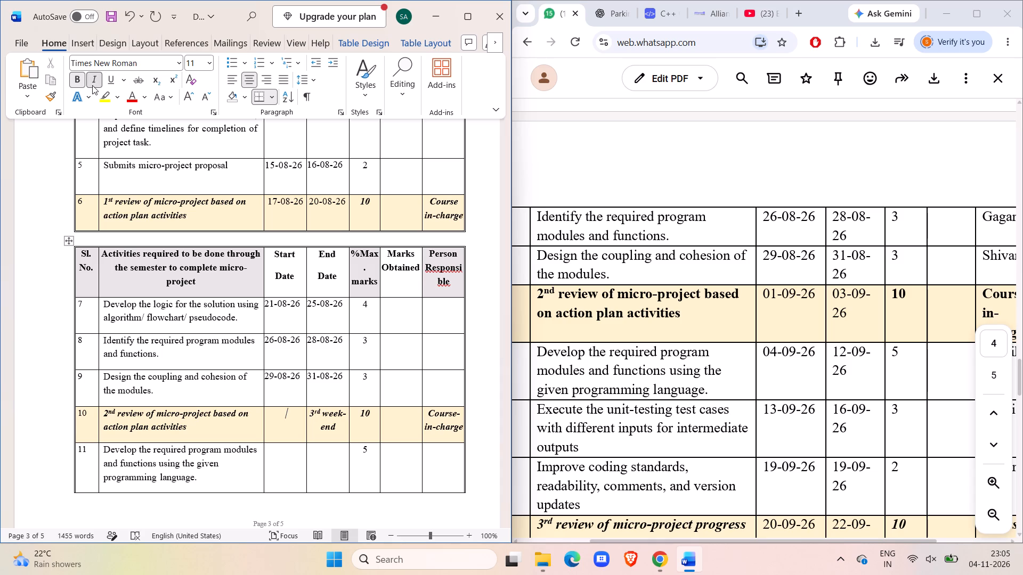
{"action": "left_click", "coordinate": [82, 79]}
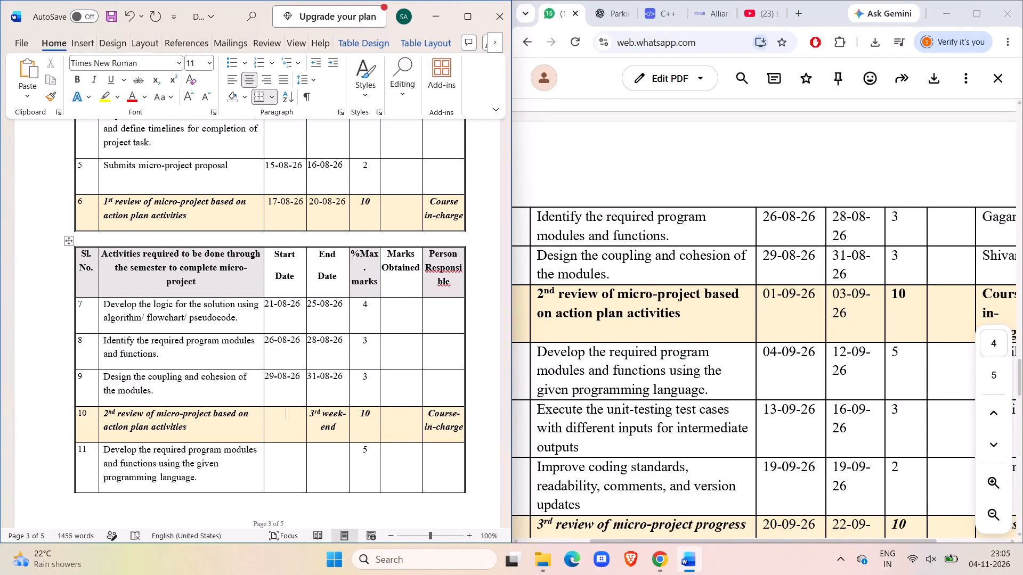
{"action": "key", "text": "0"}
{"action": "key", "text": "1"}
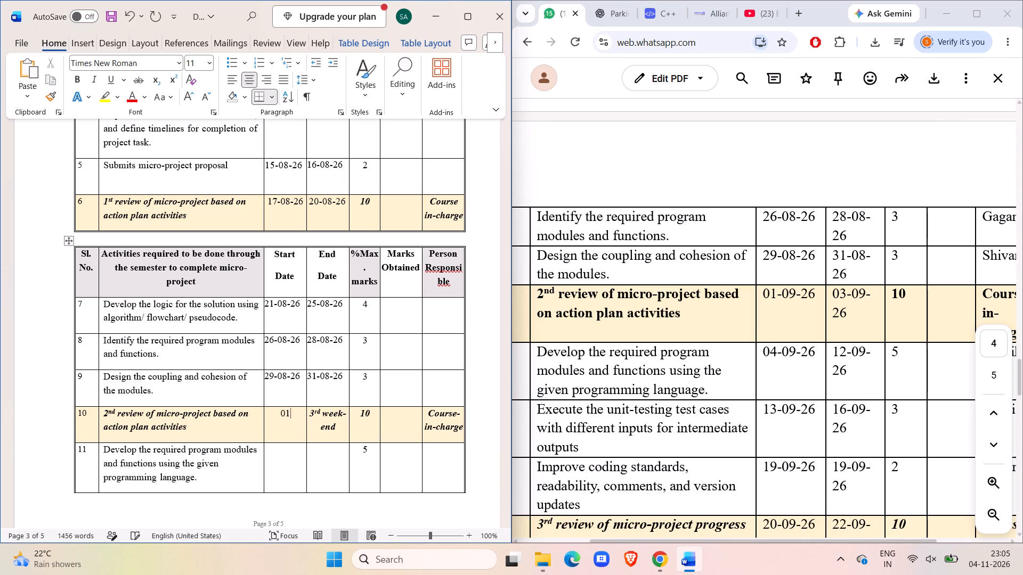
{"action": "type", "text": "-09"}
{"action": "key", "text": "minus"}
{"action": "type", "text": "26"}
Replace the End Date text of activity 10, the 2nd review, with 03-09-26 in non-bold, non-italic text.
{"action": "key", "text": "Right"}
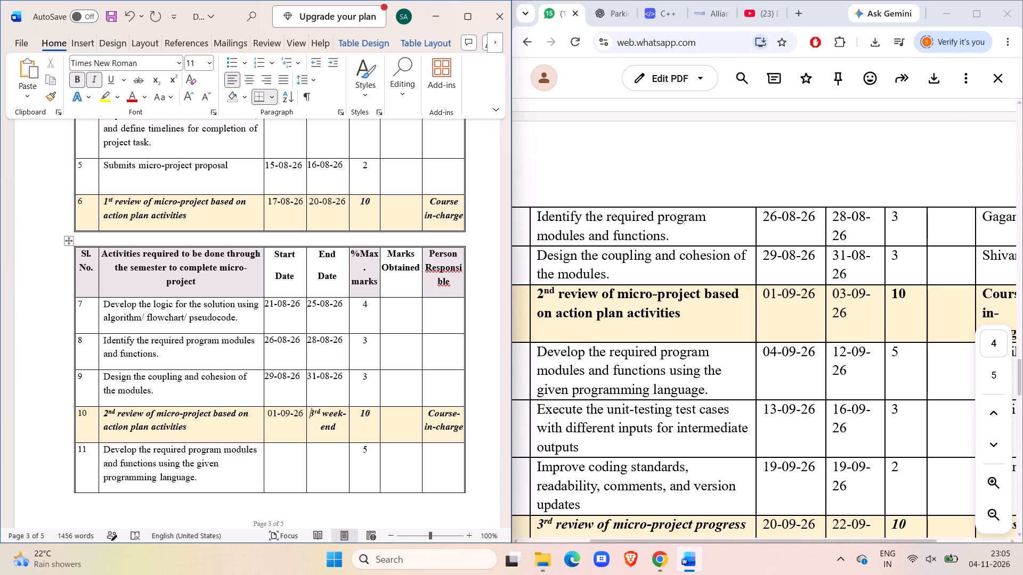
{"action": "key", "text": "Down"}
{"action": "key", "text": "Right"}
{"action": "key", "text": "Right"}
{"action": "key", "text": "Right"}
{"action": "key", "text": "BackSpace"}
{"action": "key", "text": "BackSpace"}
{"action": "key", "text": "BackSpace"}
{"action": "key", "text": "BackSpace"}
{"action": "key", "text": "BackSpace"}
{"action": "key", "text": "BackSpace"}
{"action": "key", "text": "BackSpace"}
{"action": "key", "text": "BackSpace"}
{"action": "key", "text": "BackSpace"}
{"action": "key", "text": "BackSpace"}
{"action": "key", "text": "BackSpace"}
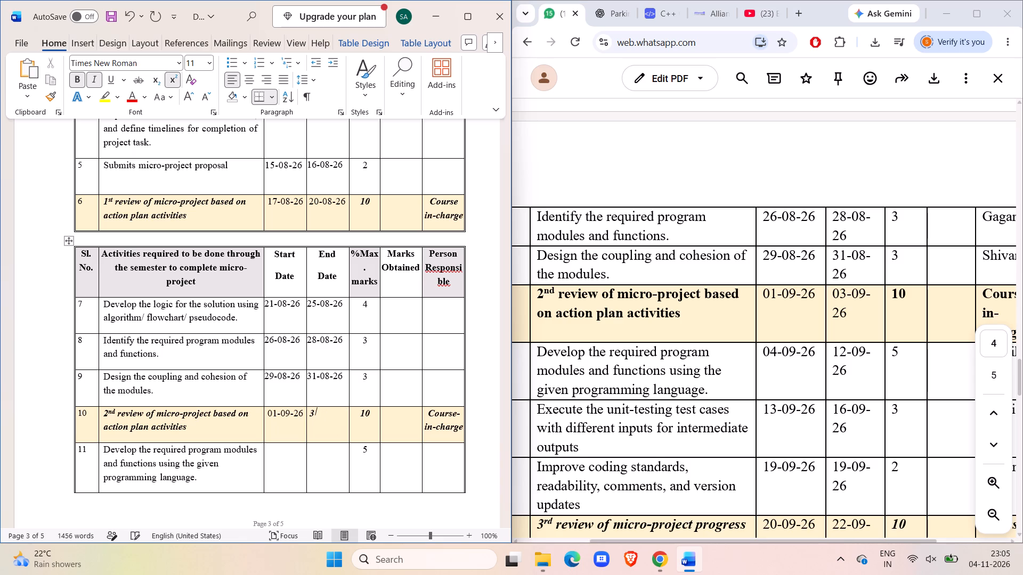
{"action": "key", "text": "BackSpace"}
{"action": "left_click", "coordinate": [95, 79]}
{"action": "left_click", "coordinate": [78, 76]}
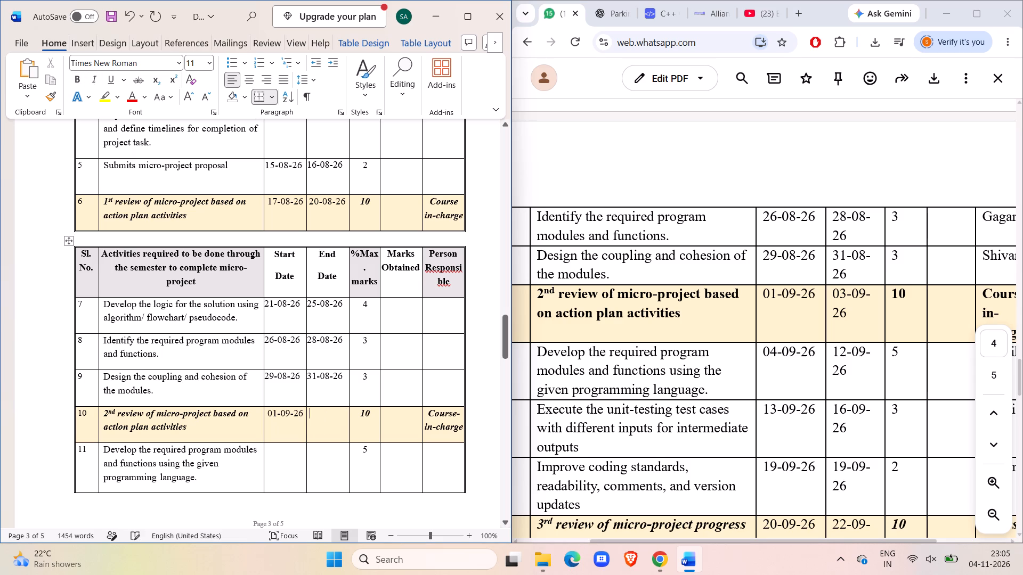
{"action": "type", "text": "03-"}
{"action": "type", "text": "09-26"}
Fill in activity 11, developing the required program modules and functions, with Start Date 04-09-26 and End Date 12-09-26.
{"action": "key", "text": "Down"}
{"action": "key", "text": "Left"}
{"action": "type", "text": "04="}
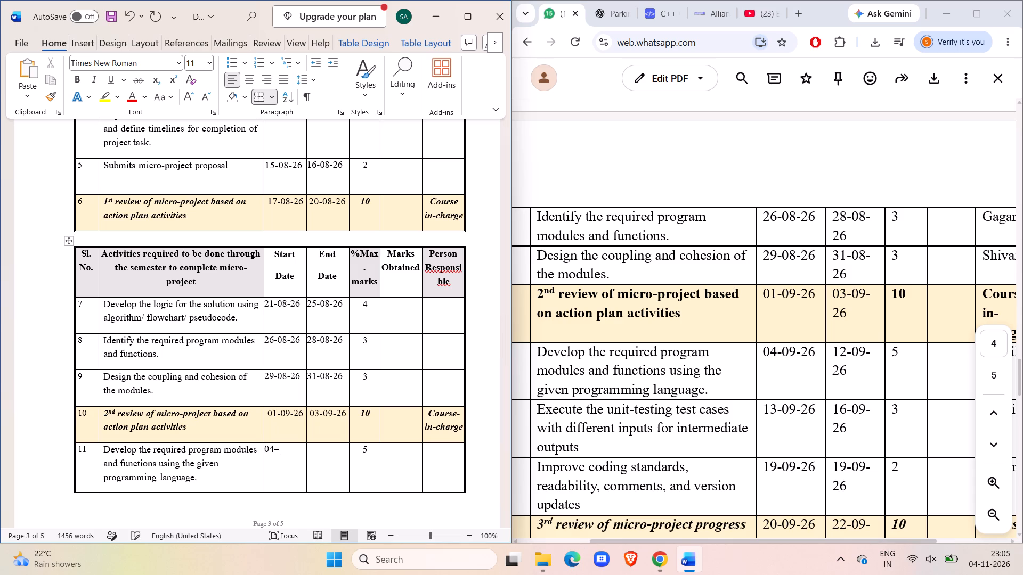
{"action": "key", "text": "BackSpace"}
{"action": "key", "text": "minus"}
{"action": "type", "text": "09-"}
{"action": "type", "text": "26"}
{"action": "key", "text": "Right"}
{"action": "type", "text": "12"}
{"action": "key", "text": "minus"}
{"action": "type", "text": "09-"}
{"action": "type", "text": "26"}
Fill in activity 12, executing the unit-testing test cases, with Start Date 13-09-26 and End Date 16-09-26.
{"action": "scroll", "coordinate": [290, 455], "scroll_direction": "down", "scroll_amount": 1}
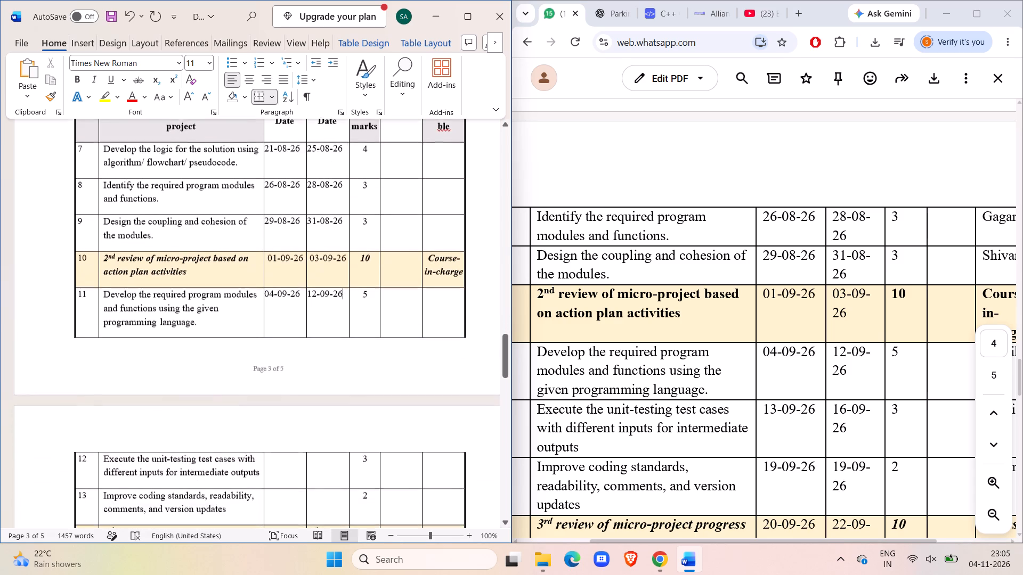
{"action": "scroll", "coordinate": [290, 455], "scroll_direction": "down", "scroll_amount": 1}
{"action": "key", "text": "Down"}
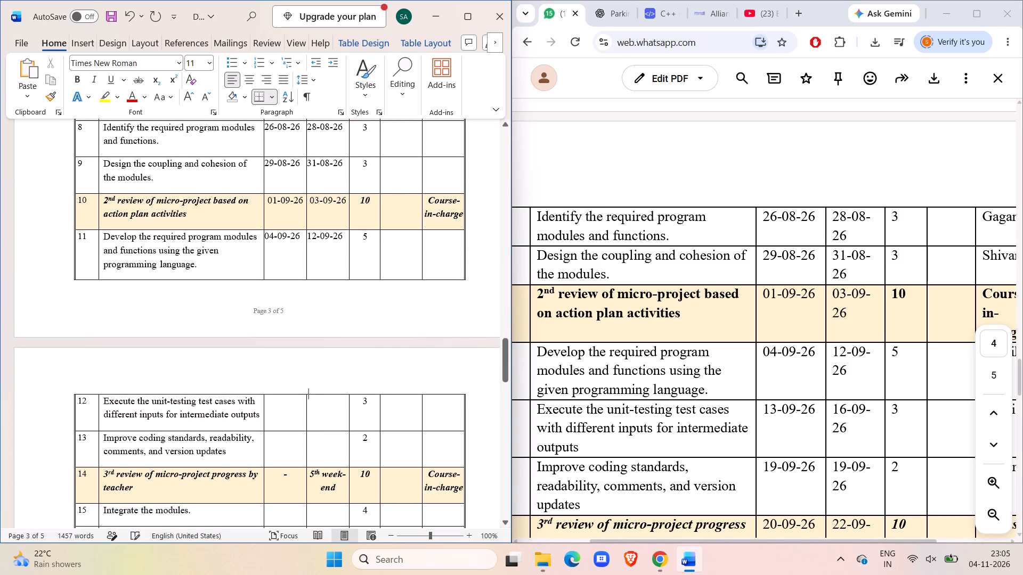
{"action": "key", "text": "Left"}
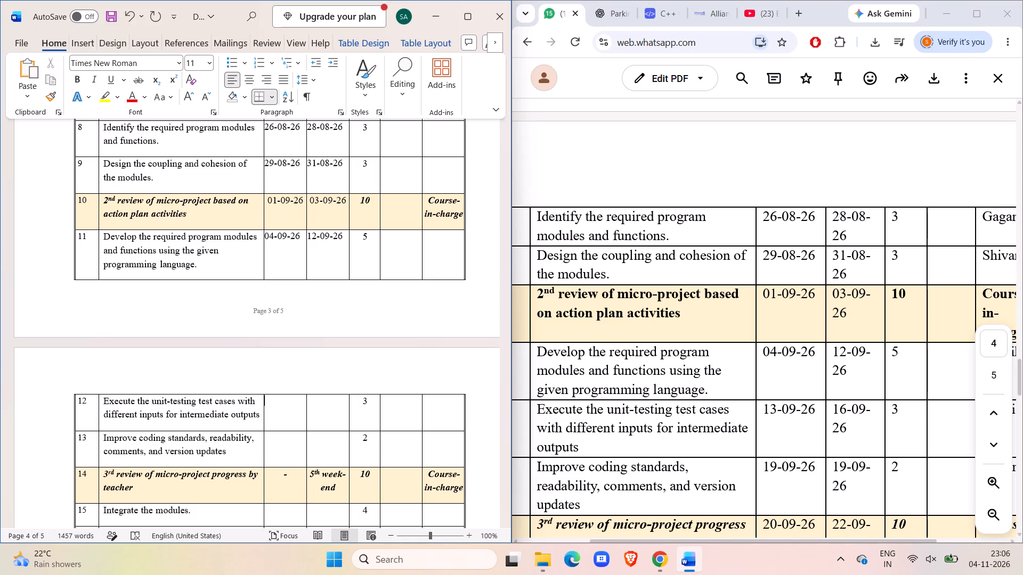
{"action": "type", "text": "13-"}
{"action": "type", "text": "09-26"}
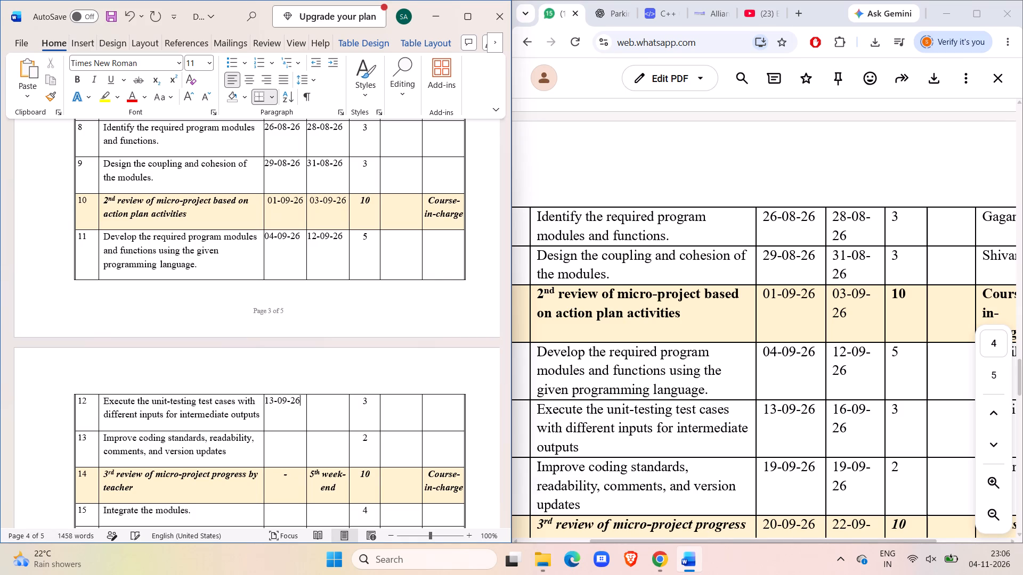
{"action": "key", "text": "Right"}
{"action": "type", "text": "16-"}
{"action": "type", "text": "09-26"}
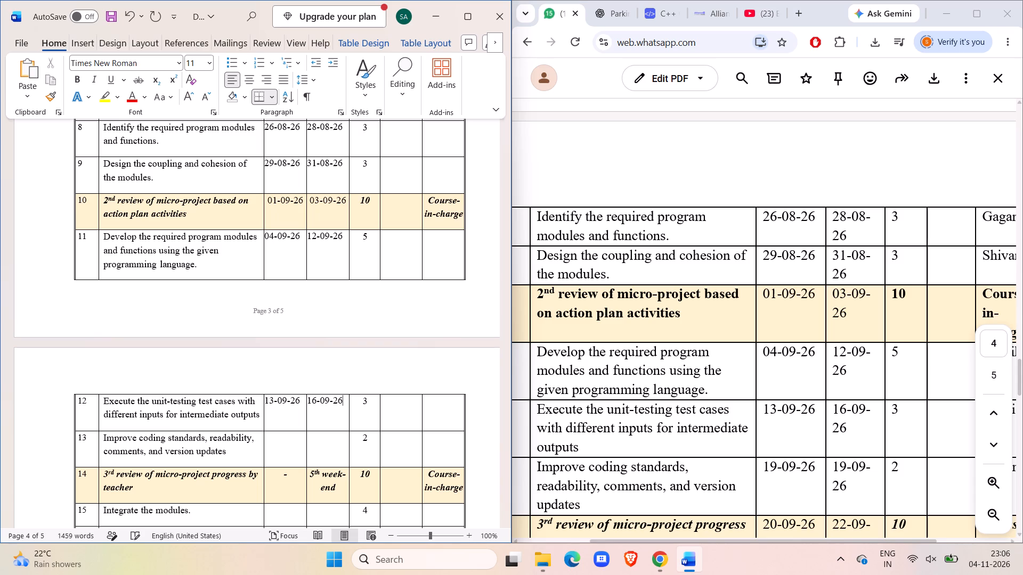
Fill in activity 13, improving coding standards and readability, with Start Date 19-09-26 and End Date 19-09-26.
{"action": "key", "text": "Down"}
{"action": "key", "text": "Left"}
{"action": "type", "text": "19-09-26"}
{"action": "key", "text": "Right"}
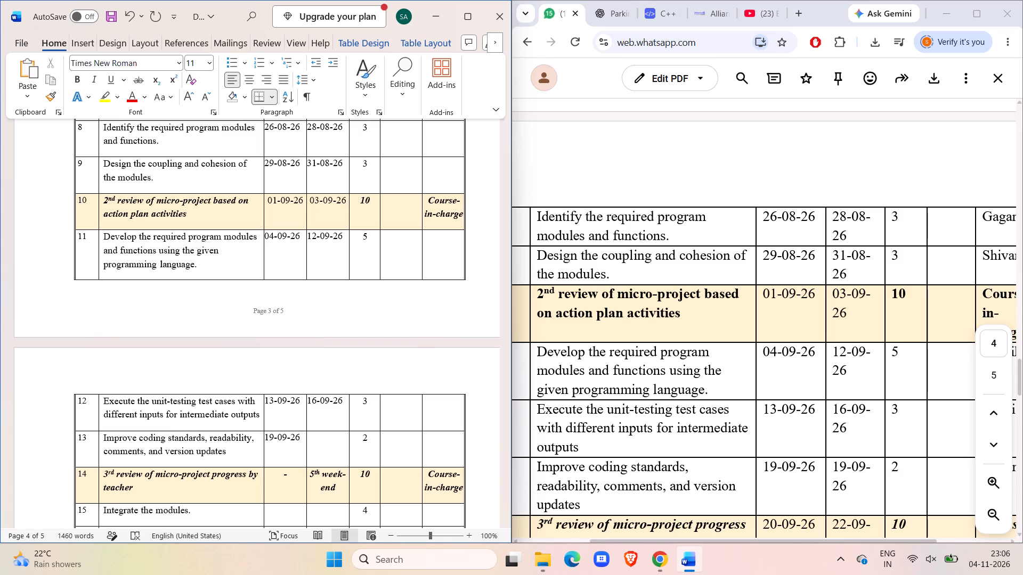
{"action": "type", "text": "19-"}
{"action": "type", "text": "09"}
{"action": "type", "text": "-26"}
Clear the existing End Date text of activity 14, the 3rd review of micro-project progress.
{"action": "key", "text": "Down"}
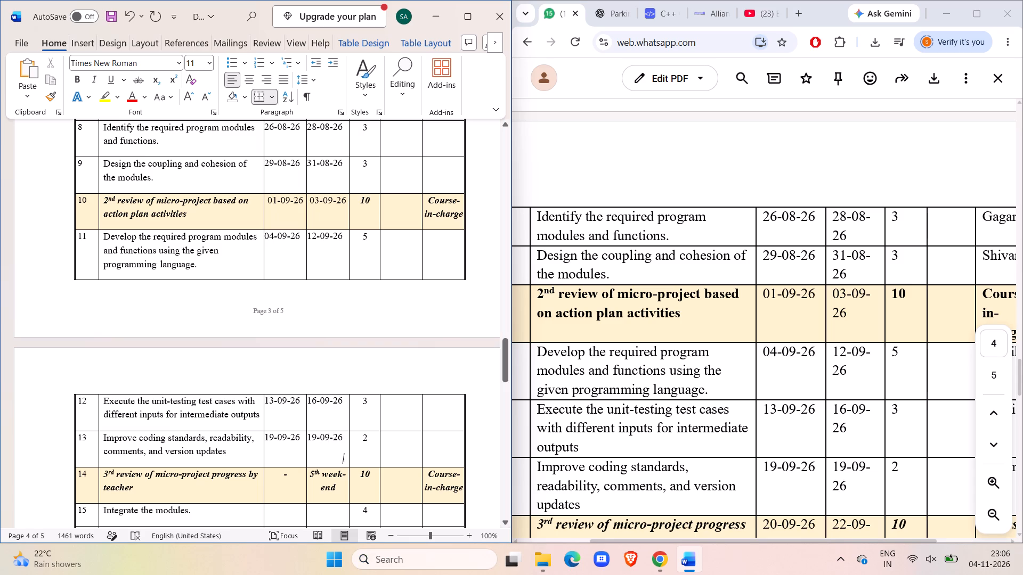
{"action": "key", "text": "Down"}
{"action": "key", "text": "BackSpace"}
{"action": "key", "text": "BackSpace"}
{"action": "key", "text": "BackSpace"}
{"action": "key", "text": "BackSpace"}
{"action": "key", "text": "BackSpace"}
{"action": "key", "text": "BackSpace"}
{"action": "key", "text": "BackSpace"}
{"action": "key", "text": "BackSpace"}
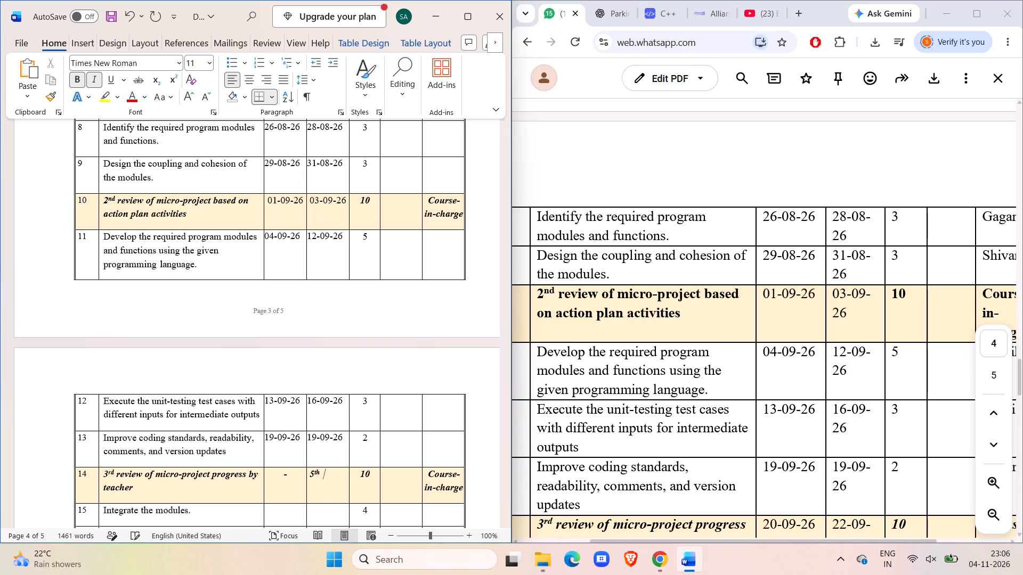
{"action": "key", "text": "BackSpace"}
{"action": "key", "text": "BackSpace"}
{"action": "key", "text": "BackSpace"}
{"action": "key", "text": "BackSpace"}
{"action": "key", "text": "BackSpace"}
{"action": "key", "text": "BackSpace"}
Replace the Start Date dash of activity 14, the 3rd review, with 20-09-26 in non-bold, non-italic text.
{"action": "left_click", "coordinate": [300, 480]}
{"action": "key", "text": "BackSpace"}
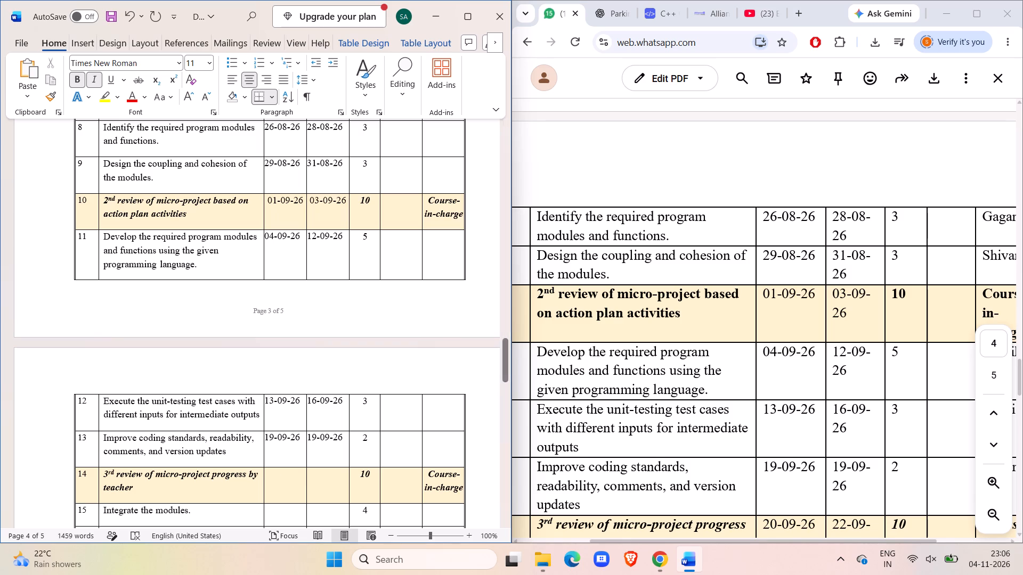
{"action": "left_click", "coordinate": [99, 76]}
{"action": "left_click", "coordinate": [78, 78]}
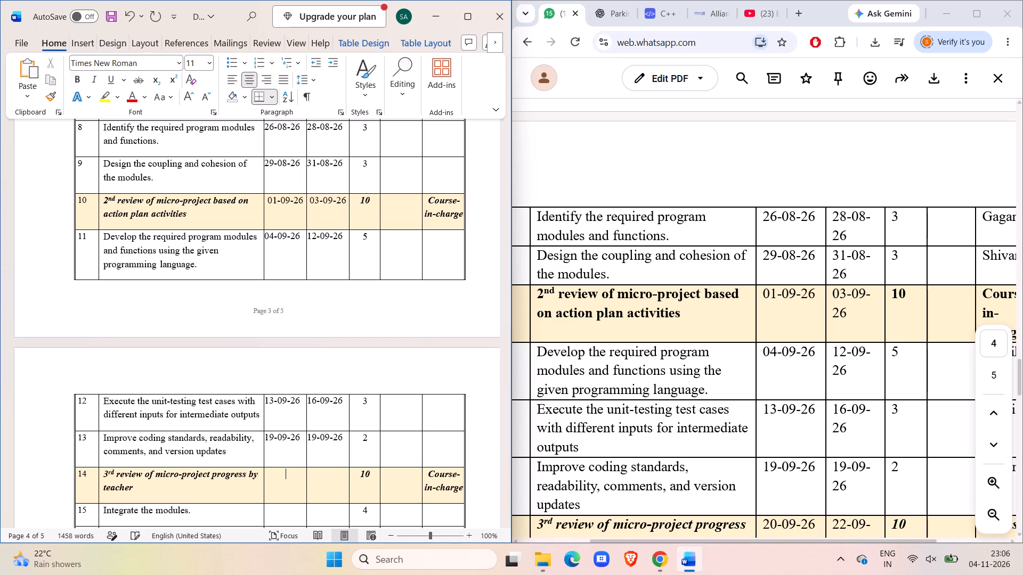
{"action": "scroll", "coordinate": [686, 400], "scroll_direction": "down", "scroll_amount": 1}
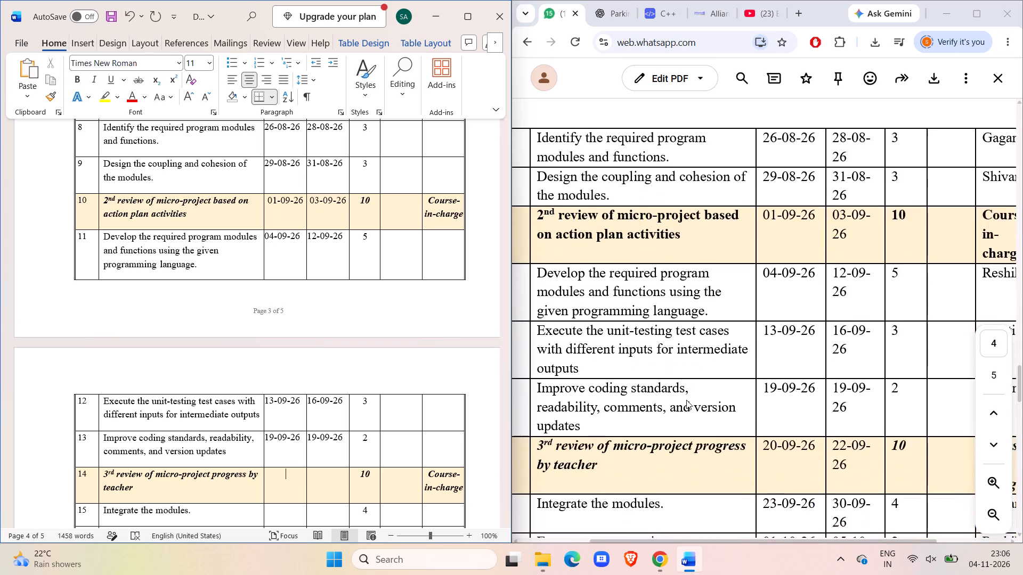
{"action": "scroll", "coordinate": [686, 400], "scroll_direction": "down", "scroll_amount": 2}
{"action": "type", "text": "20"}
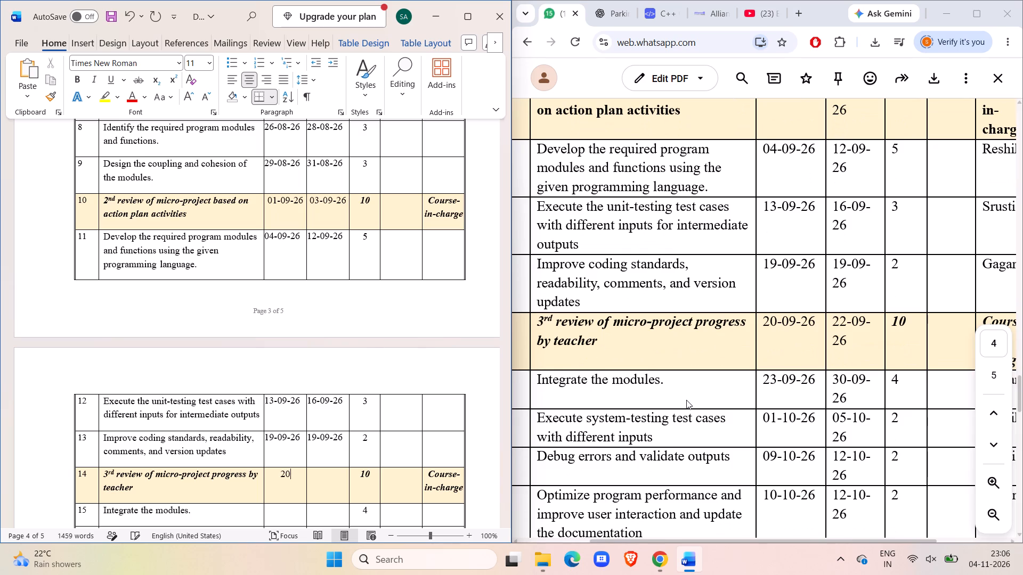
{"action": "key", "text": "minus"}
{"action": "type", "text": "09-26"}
Enter 22-09-26 as the End Date of activity 14, the 3rd review, in non-bold, non-italic text.
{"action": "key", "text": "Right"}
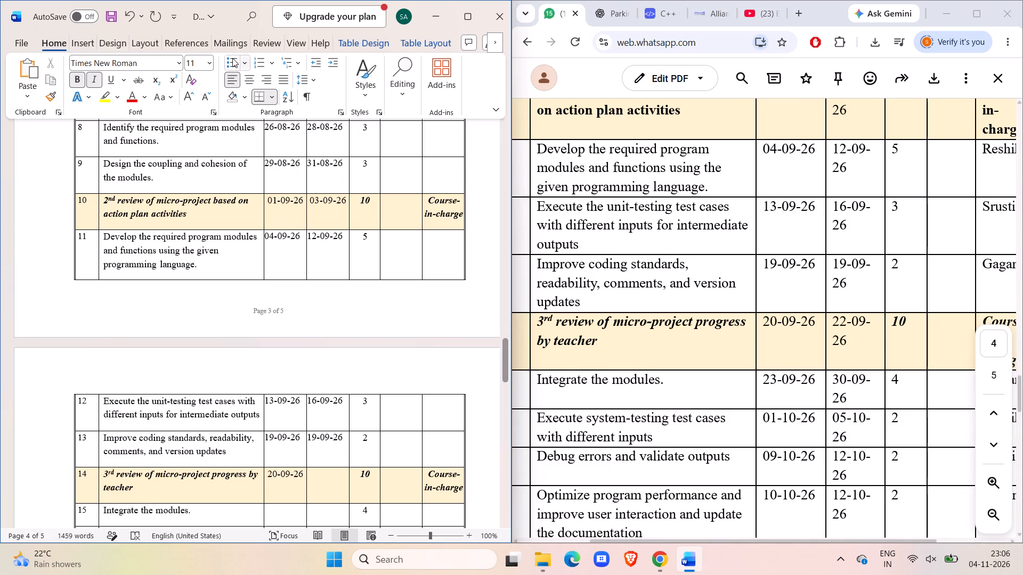
{"action": "left_click", "coordinate": [94, 81]}
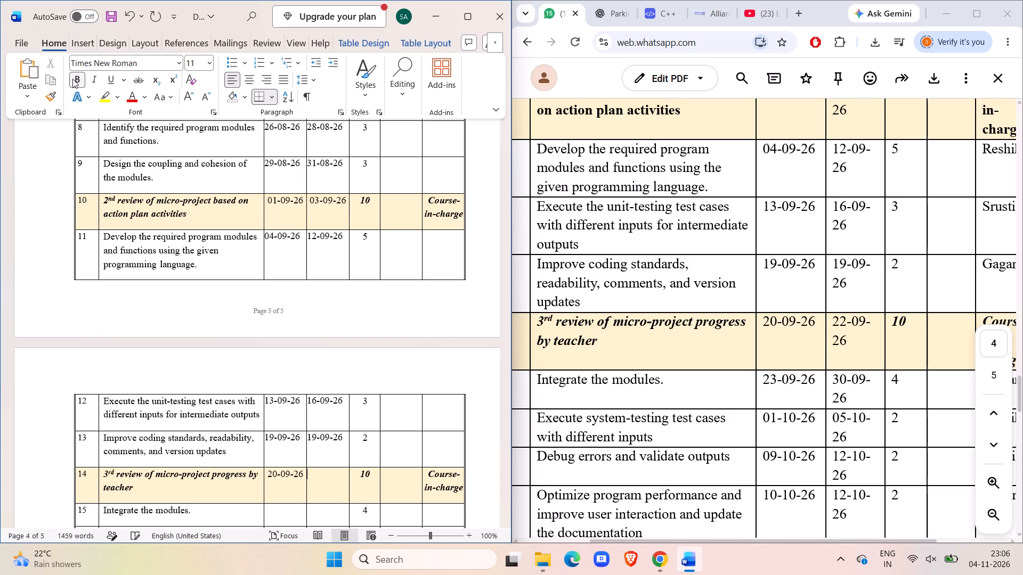
{"action": "left_click", "coordinate": [72, 79]}
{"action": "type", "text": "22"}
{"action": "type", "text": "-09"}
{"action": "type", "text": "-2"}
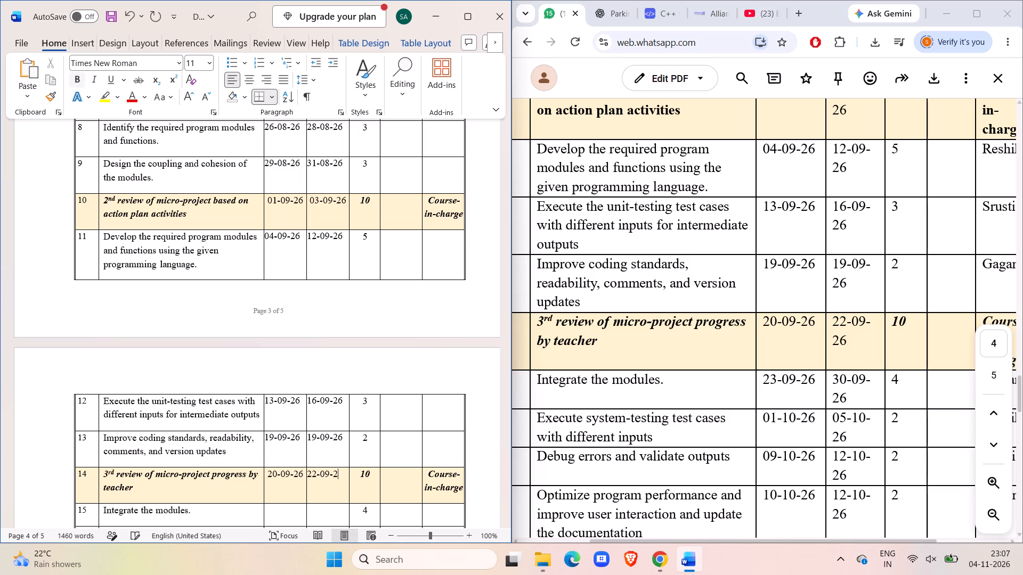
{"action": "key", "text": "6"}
Fill in activity 15, integrating the modules, with Start Date 23-09-26 and End Date 30-09-26.
{"action": "scroll", "coordinate": [128, 176], "scroll_direction": "down", "scroll_amount": 1}
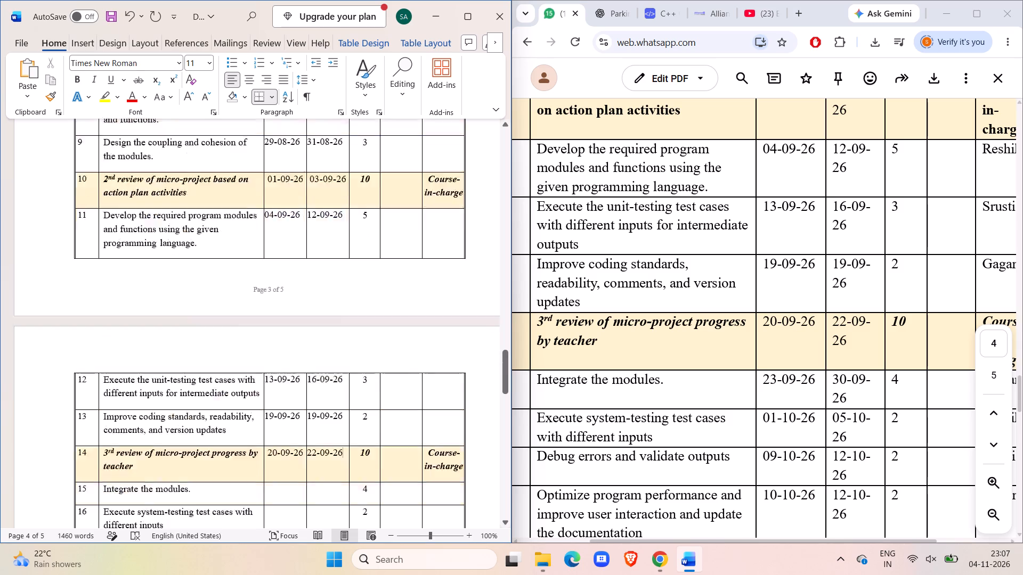
{"action": "scroll", "coordinate": [128, 176], "scroll_direction": "down", "scroll_amount": 1}
{"action": "scroll", "coordinate": [128, 176], "scroll_direction": "up", "scroll_amount": 1}
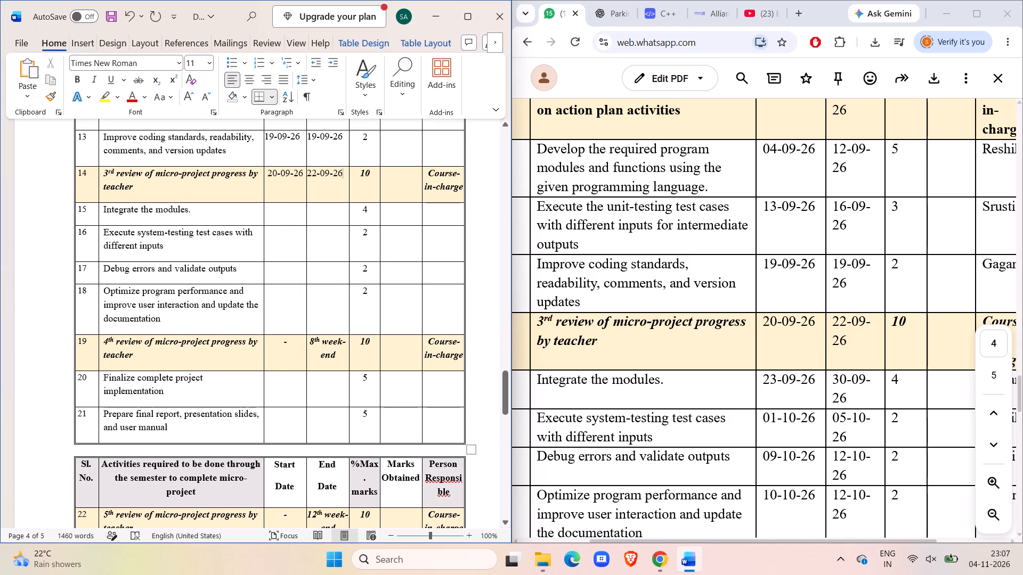
{"action": "key", "text": "Down"}
{"action": "key", "text": "Left"}
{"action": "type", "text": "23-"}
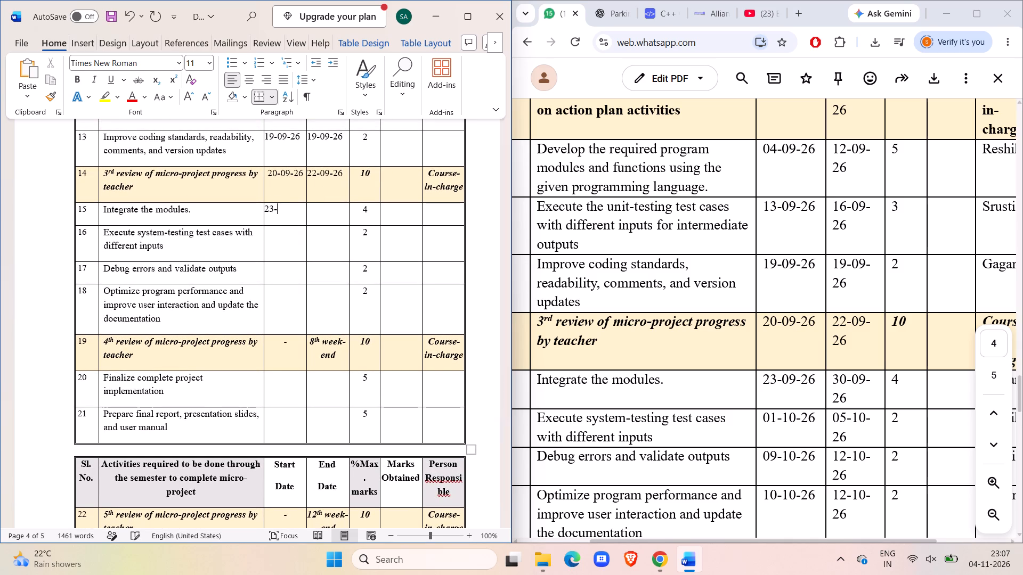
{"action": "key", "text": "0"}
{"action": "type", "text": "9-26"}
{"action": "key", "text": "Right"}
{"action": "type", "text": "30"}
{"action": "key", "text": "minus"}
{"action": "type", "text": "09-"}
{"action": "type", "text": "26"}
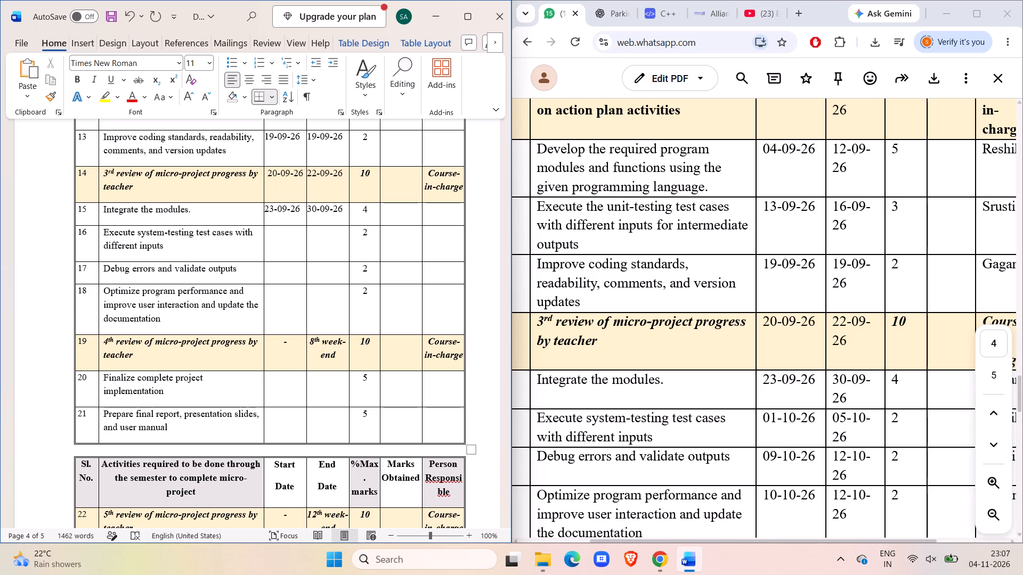
Fill in activity 16, executing system-testing test cases, with Start Date 01-10-26 and End Date 05-09-26.
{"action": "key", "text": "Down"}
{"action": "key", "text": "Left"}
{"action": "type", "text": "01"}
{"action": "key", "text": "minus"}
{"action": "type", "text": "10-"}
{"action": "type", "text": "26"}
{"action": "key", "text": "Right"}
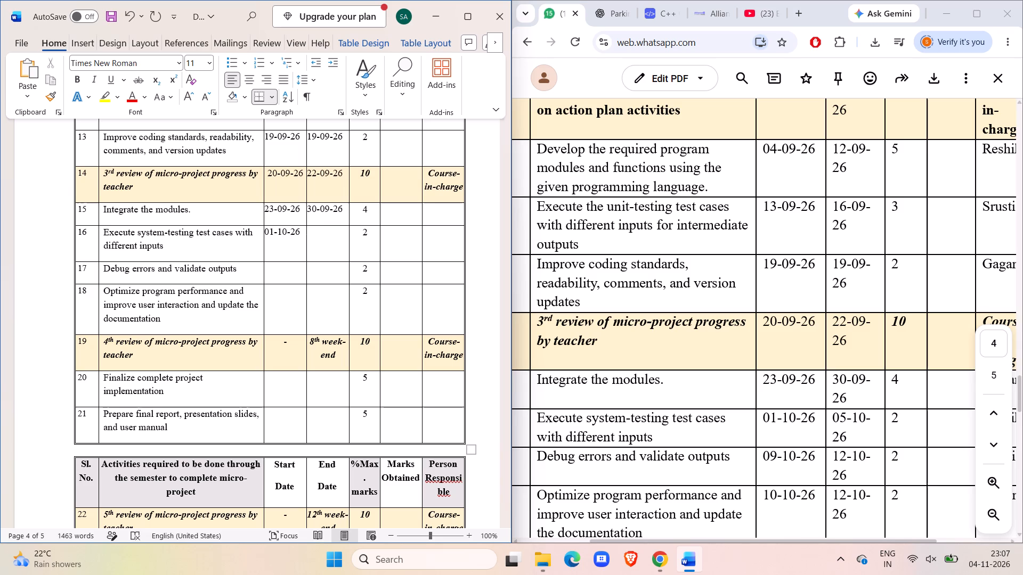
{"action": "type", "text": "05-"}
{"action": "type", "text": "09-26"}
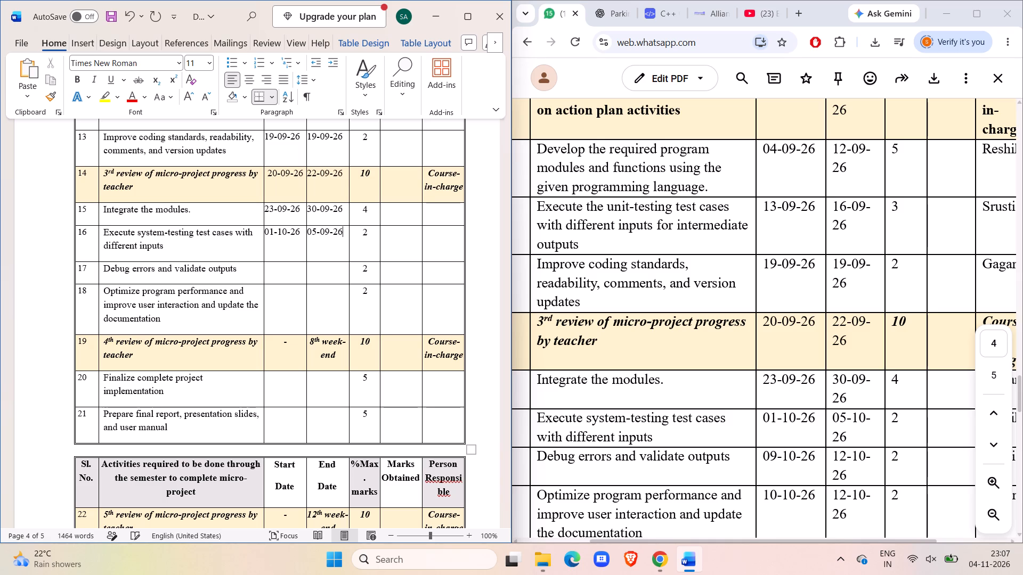
Fill in activity 17, debugging errors and validating outputs, with Start Date 09-10-26 and End Date 12-10-26.
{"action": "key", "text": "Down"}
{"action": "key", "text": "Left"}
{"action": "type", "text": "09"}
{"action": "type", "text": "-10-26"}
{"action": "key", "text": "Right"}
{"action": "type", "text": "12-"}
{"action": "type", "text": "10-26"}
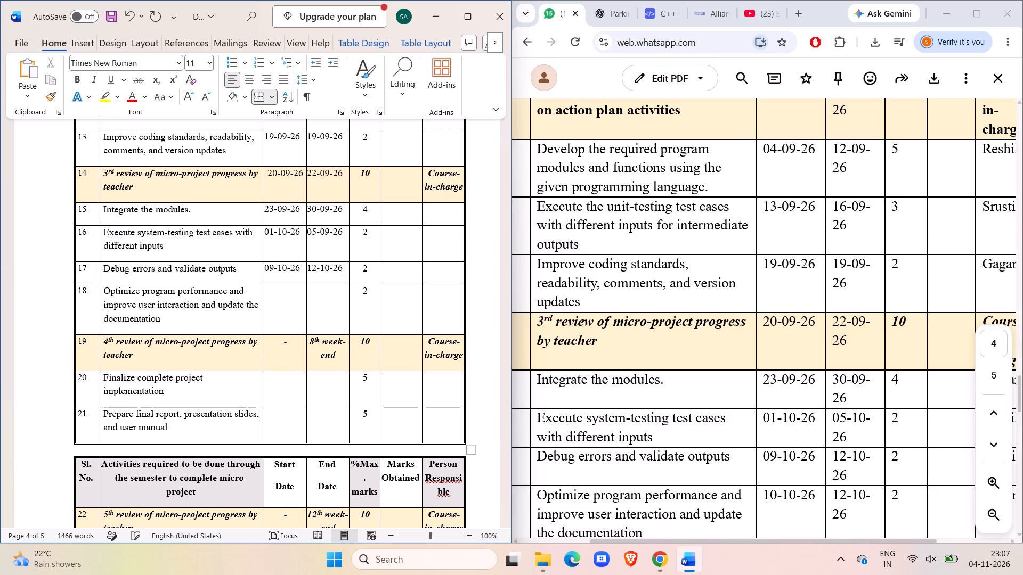
Fill in activity 18, optimizing program performance, with Start Date 10-10-26 and End Date 12-10-26.
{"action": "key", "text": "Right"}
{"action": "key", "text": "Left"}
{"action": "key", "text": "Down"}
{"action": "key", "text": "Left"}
{"action": "scroll", "coordinate": [309, 392], "scroll_direction": "up", "scroll_amount": 1}
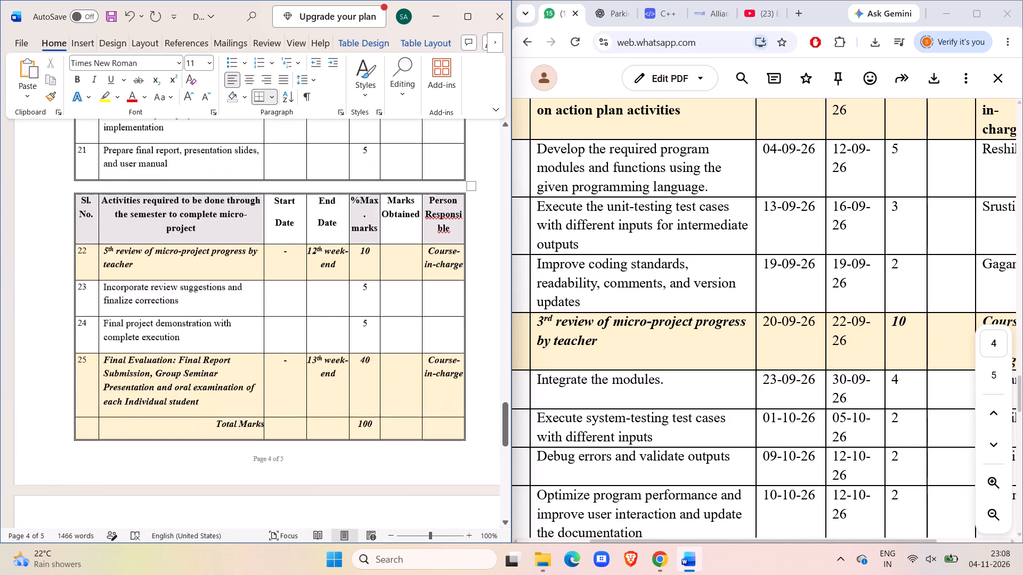
{"action": "scroll", "coordinate": [309, 392], "scroll_direction": "up", "scroll_amount": 1}
{"action": "scroll", "coordinate": [309, 392], "scroll_direction": "down", "scroll_amount": 1}
{"action": "scroll", "coordinate": [309, 392], "scroll_direction": "up", "scroll_amount": 4}
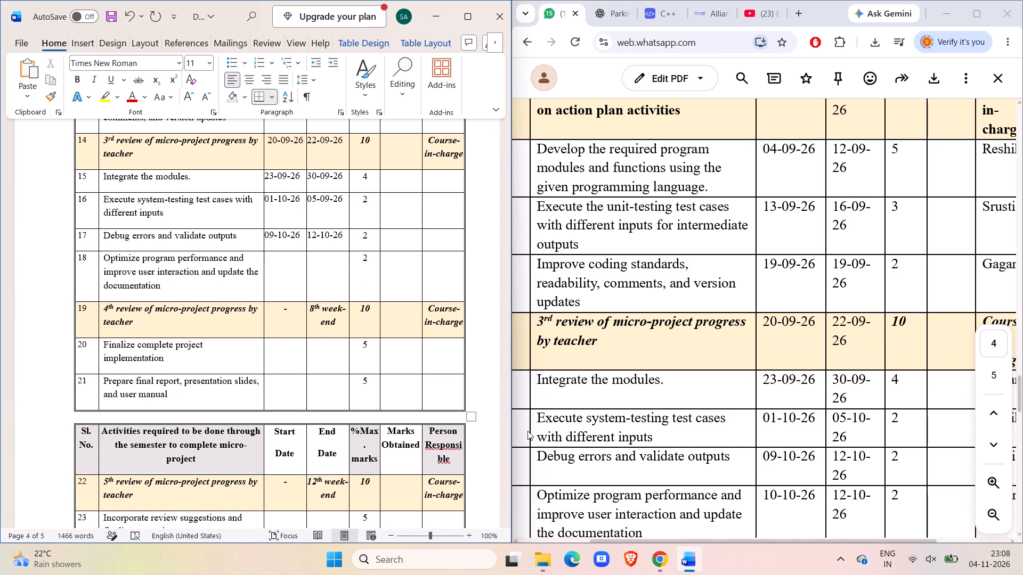
{"action": "scroll", "coordinate": [606, 438], "scroll_direction": "down", "scroll_amount": 1}
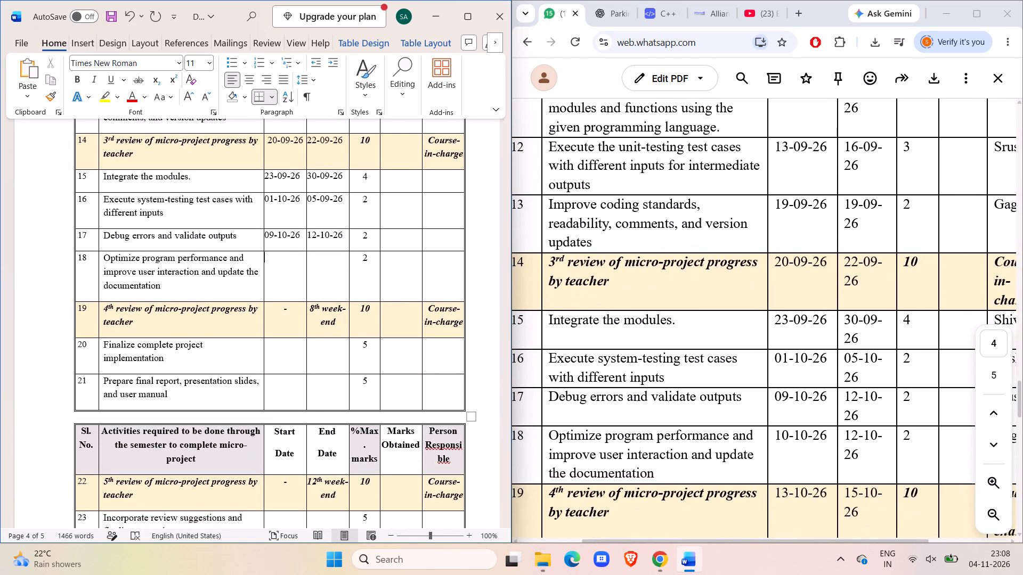
{"action": "scroll", "coordinate": [606, 438], "scroll_direction": "down", "scroll_amount": 1}
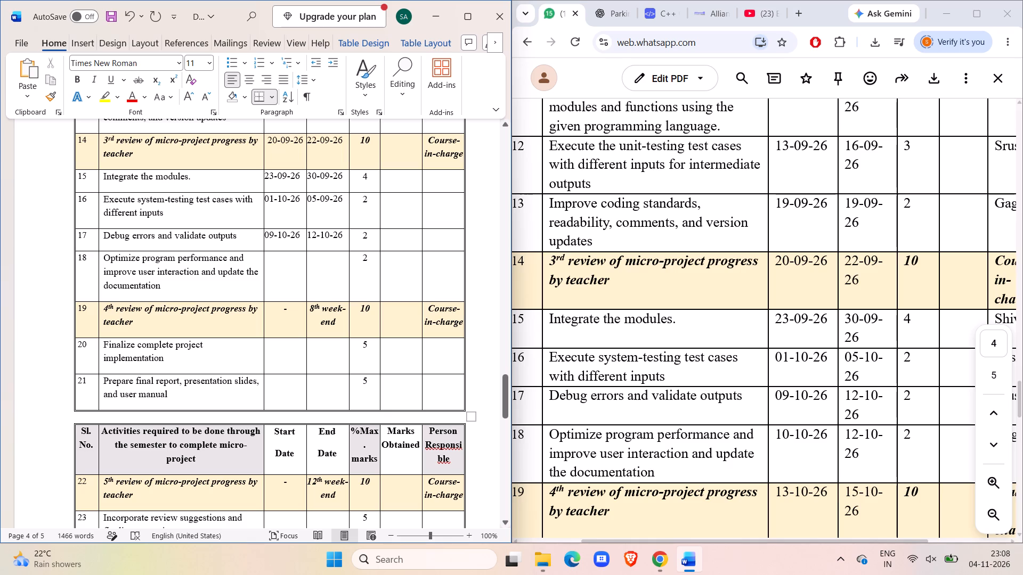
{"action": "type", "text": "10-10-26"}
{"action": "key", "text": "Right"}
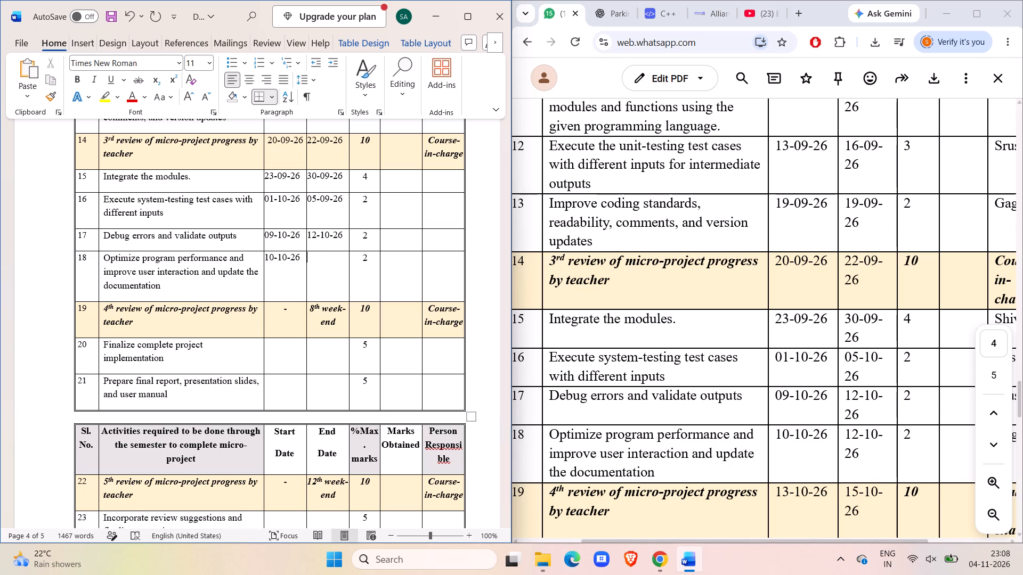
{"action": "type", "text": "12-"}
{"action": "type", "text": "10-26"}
Clear the week-end placeholder from the End Date of activity 19, the 4th review.
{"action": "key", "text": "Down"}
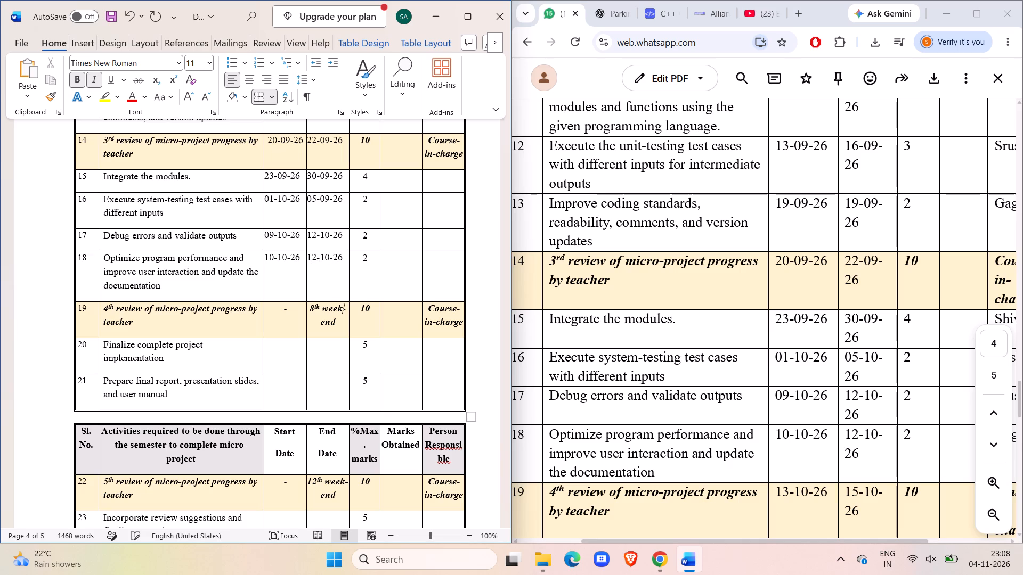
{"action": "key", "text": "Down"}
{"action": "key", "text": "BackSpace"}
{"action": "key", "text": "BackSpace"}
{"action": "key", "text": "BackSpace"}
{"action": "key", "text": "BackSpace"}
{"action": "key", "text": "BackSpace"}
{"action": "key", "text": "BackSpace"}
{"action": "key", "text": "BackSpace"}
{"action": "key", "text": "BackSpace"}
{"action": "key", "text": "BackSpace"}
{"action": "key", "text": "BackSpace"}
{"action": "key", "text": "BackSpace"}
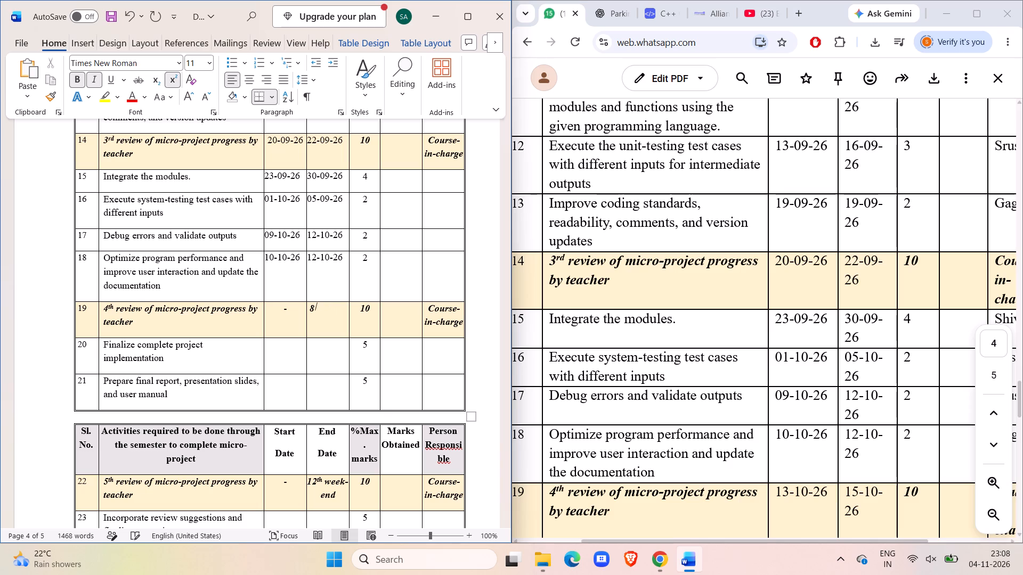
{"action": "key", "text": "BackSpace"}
Replace the dash in the Start Date of activity 19, the 4th review, with 13-10-26.
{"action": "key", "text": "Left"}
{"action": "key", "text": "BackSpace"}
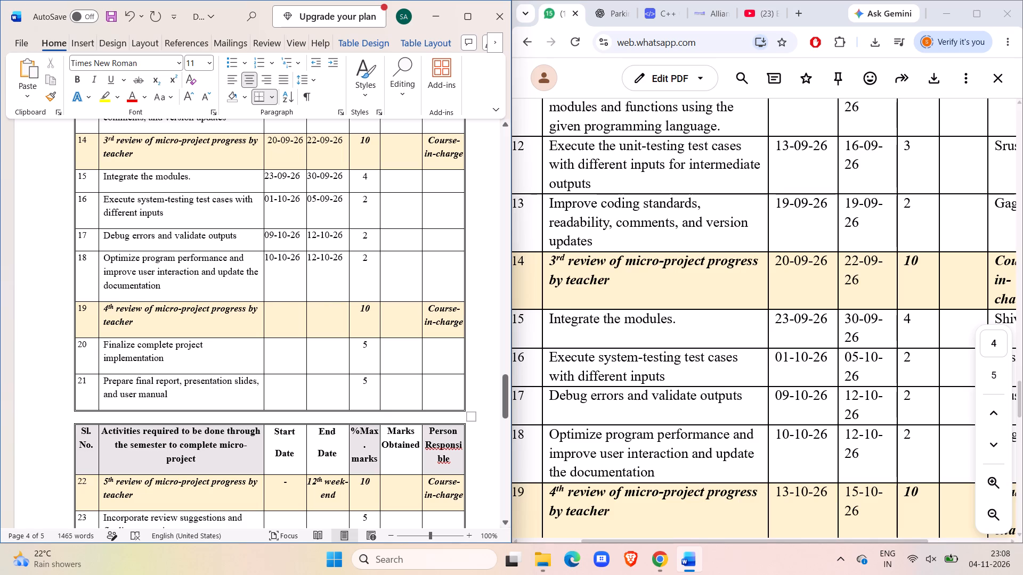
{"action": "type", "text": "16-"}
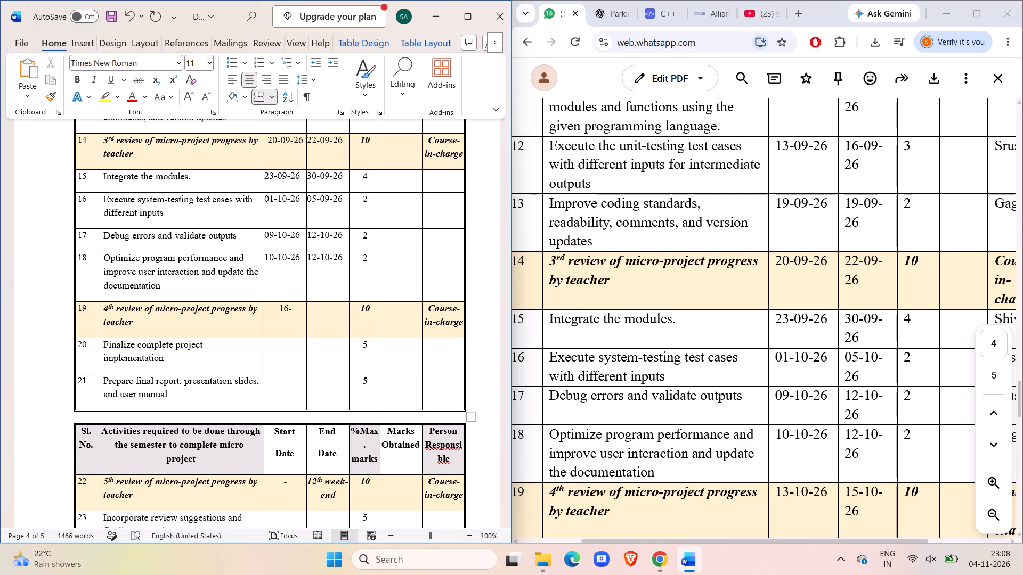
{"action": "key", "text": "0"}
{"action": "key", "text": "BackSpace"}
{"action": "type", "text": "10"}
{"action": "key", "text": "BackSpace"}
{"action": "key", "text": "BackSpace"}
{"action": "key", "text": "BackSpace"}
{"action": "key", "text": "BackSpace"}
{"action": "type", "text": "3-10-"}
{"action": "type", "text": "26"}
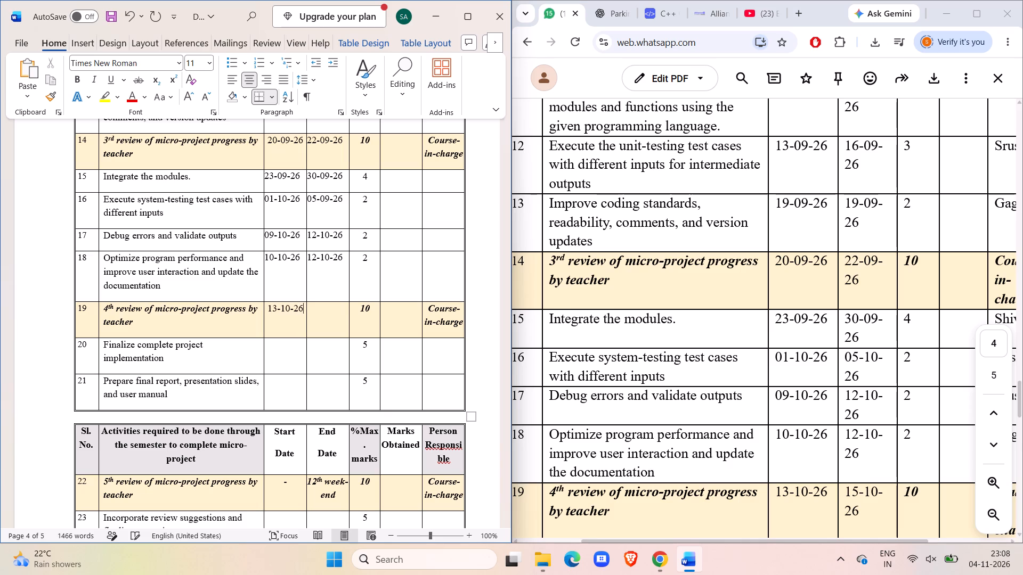
Enter 15-10-26 as the End Date of activity 19, the 4th review, in non-bold, non-italic text.
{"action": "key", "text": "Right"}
{"action": "left_click", "coordinate": [75, 77]}
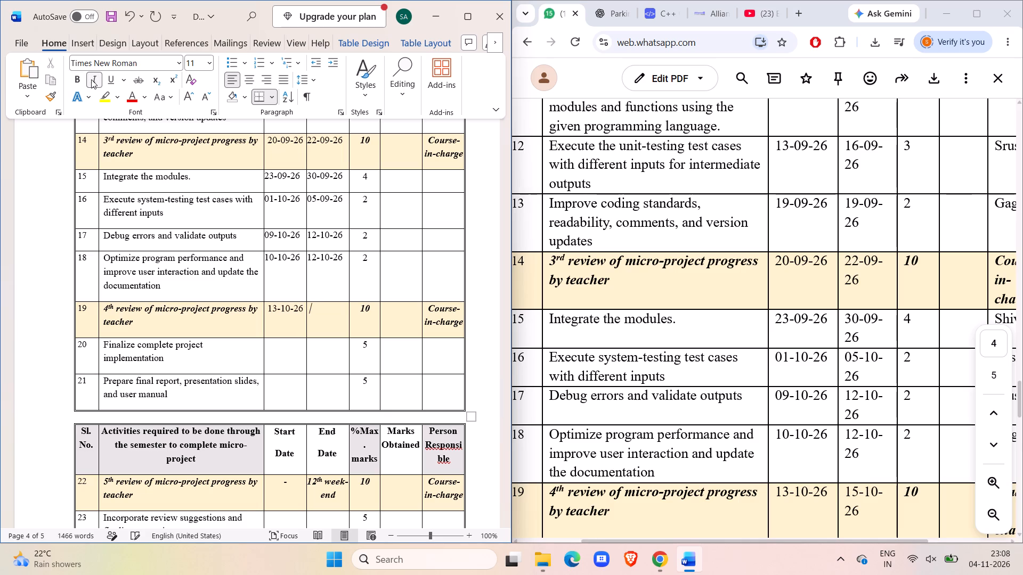
{"action": "left_click", "coordinate": [95, 79]}
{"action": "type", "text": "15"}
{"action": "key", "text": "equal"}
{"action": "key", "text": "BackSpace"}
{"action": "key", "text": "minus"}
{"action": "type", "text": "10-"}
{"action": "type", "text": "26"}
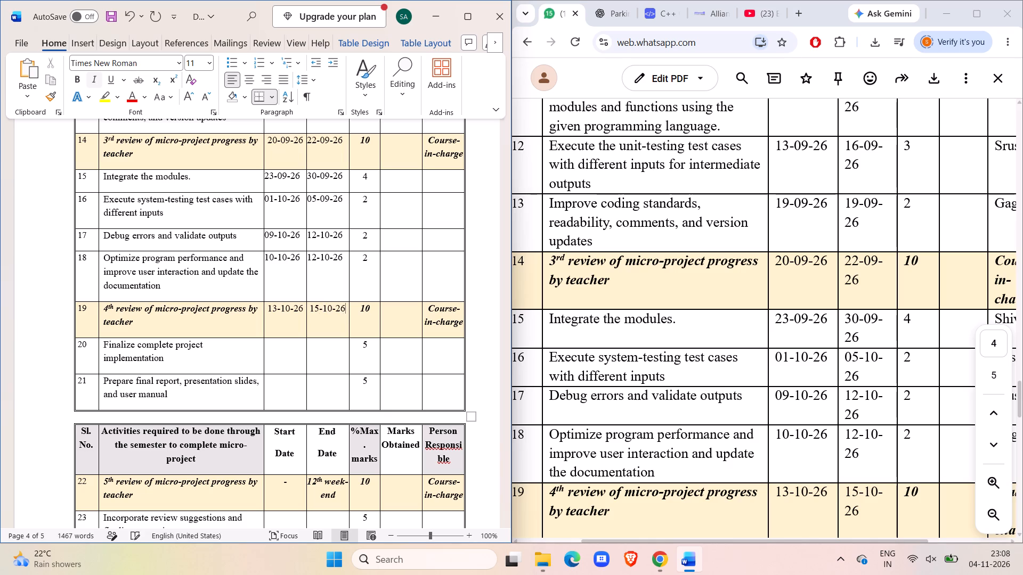
Fill in activity 20, finalizing the complete project implementation, with Start Date 16-10-26 and End Date 18-10-26.
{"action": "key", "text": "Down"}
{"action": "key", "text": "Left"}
{"action": "scroll", "coordinate": [620, 357], "scroll_direction": "down", "scroll_amount": 4}
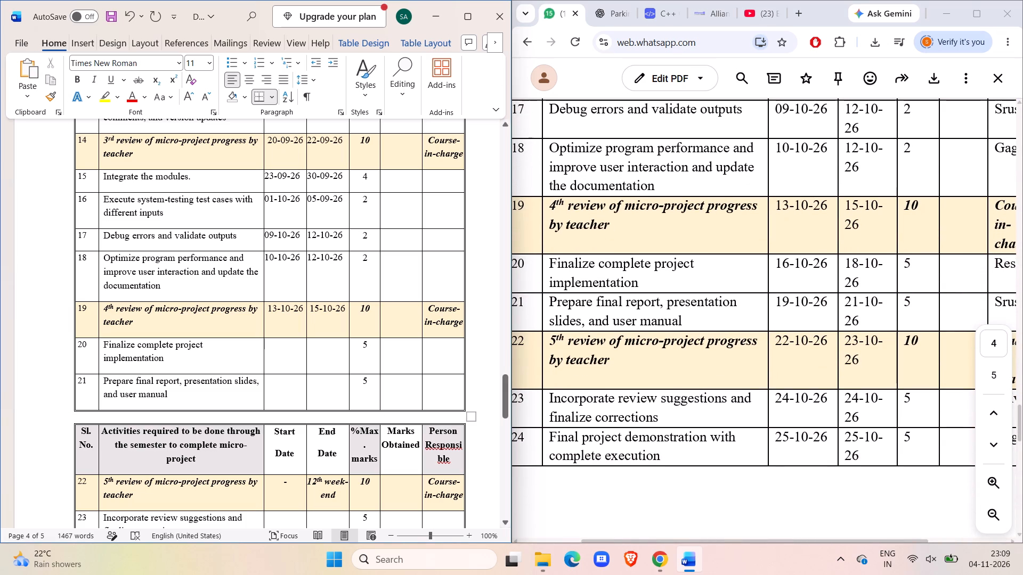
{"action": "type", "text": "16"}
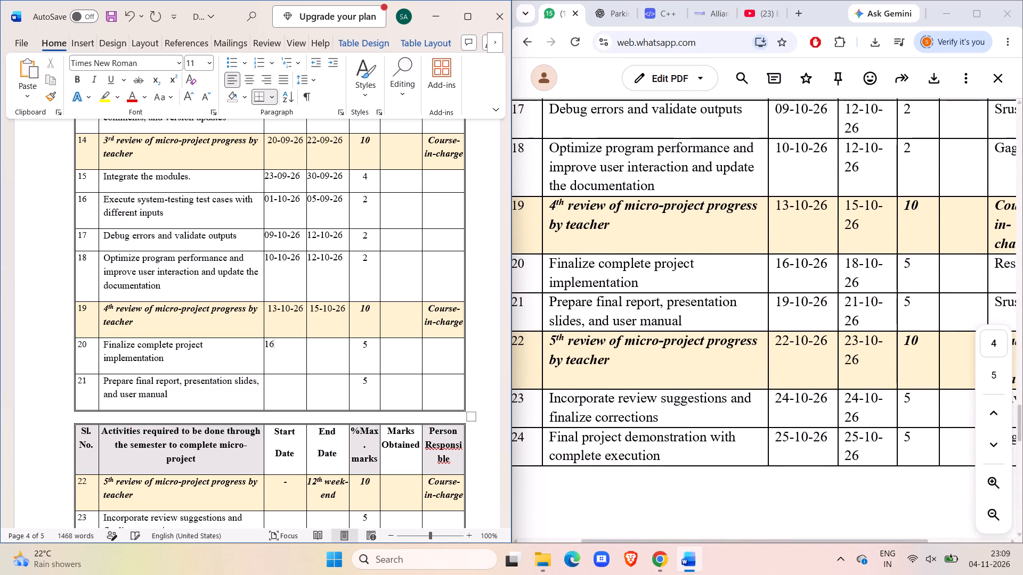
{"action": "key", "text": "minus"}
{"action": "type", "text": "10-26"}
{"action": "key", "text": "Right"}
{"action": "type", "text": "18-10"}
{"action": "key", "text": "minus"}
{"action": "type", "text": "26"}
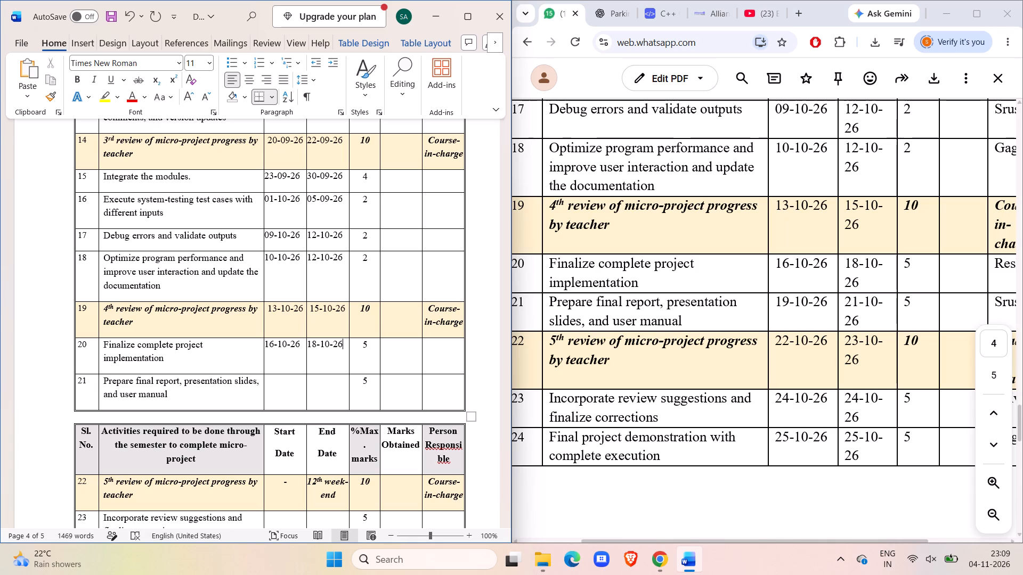
Fill in activity 21, preparing the final report, slides and user manual, with Start Date 19-10-26 and End Date 21-10-26.
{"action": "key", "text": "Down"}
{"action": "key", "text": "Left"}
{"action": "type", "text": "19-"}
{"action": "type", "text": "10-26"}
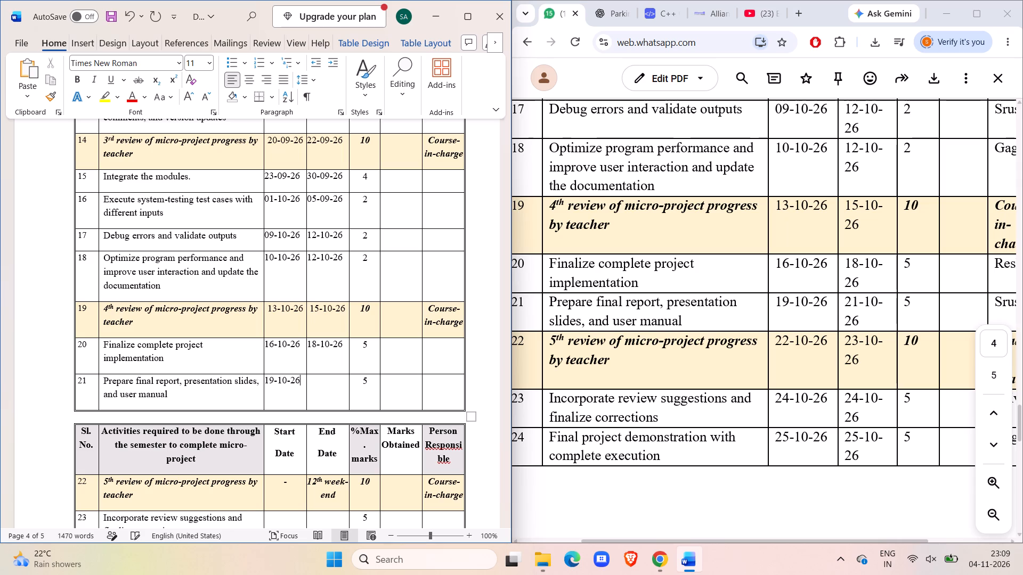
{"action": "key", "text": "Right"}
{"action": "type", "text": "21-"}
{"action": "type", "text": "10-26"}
Clear the existing End Date text of activity 22, the 5th review of micro-project progress.
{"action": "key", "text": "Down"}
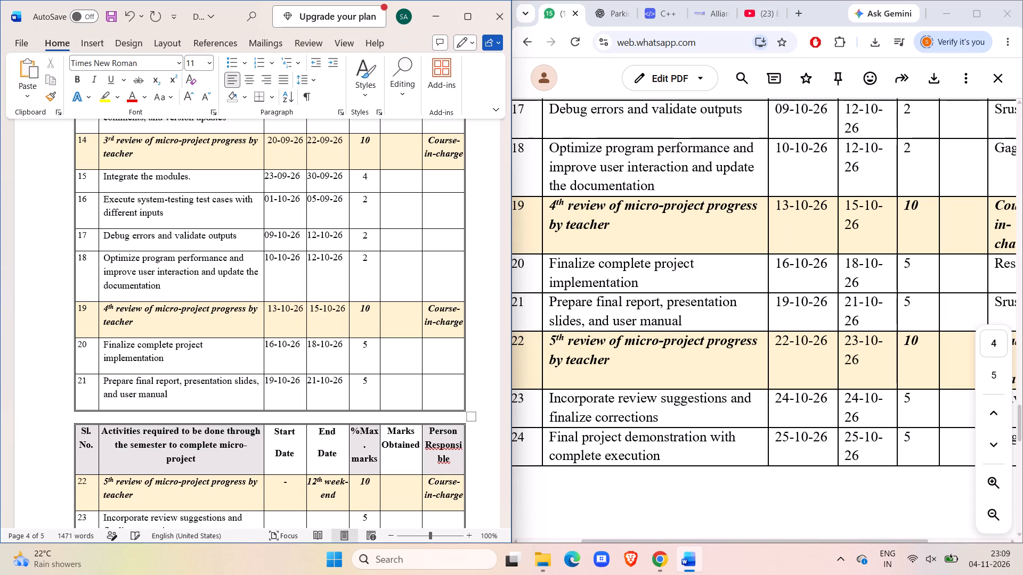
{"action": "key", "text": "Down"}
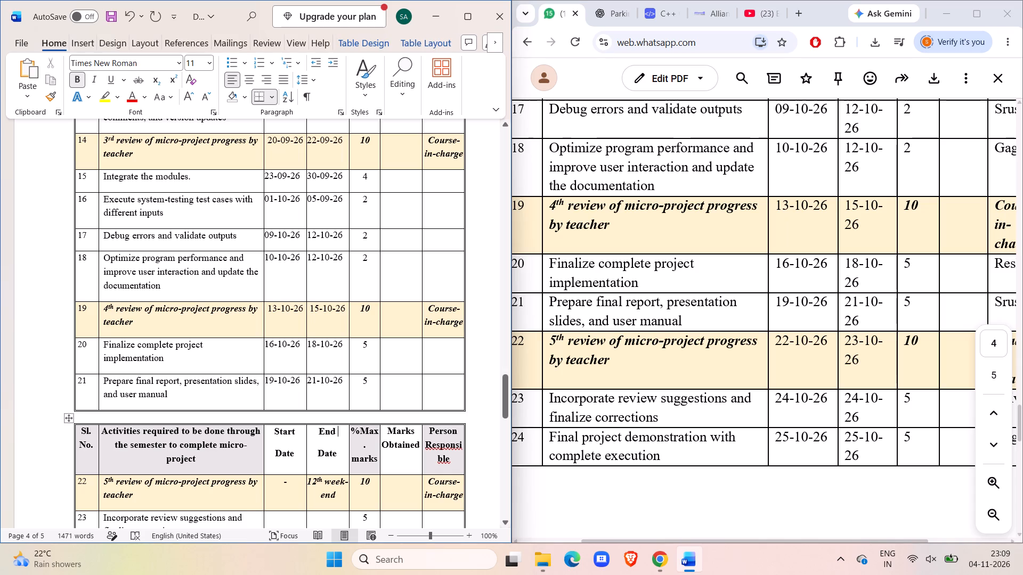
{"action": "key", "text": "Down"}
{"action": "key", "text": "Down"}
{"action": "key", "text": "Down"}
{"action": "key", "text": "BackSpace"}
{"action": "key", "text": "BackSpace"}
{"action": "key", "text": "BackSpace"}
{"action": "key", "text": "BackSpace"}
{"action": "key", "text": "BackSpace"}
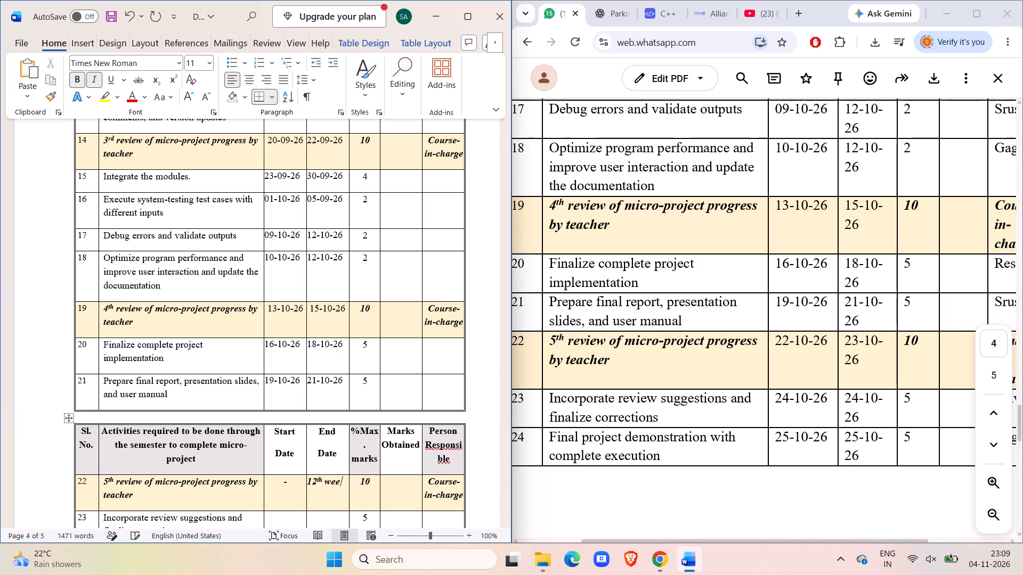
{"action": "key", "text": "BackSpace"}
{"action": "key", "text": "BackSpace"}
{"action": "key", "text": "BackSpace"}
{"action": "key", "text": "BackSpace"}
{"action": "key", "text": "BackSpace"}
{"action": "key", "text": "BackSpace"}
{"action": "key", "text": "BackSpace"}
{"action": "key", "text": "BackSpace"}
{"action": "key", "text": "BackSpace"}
Replace the dash in the Start Date of activity 22, the 5th review, with 22-10-26.
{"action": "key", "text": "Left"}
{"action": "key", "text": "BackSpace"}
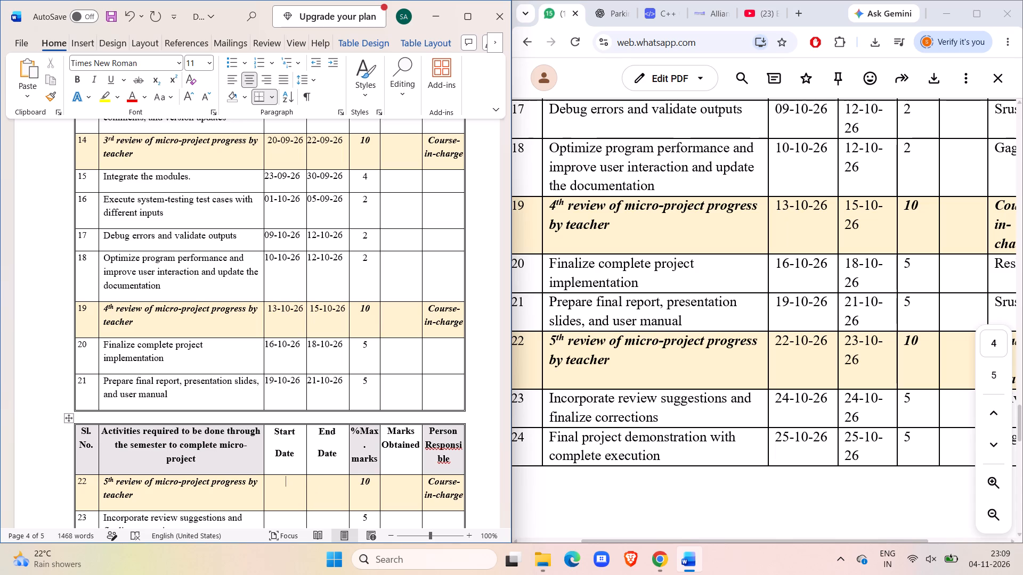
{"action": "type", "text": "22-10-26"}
Enter 23-10-26 as the End Date of activity 22, the 5th review, in non-bold, non-italic text.
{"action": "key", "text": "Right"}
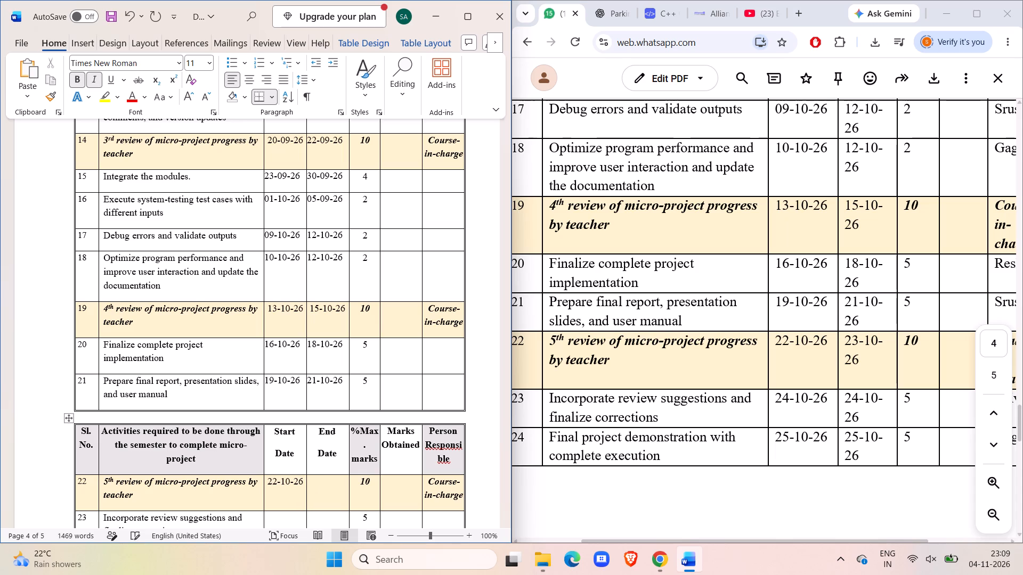
{"action": "left_click", "coordinate": [96, 85]}
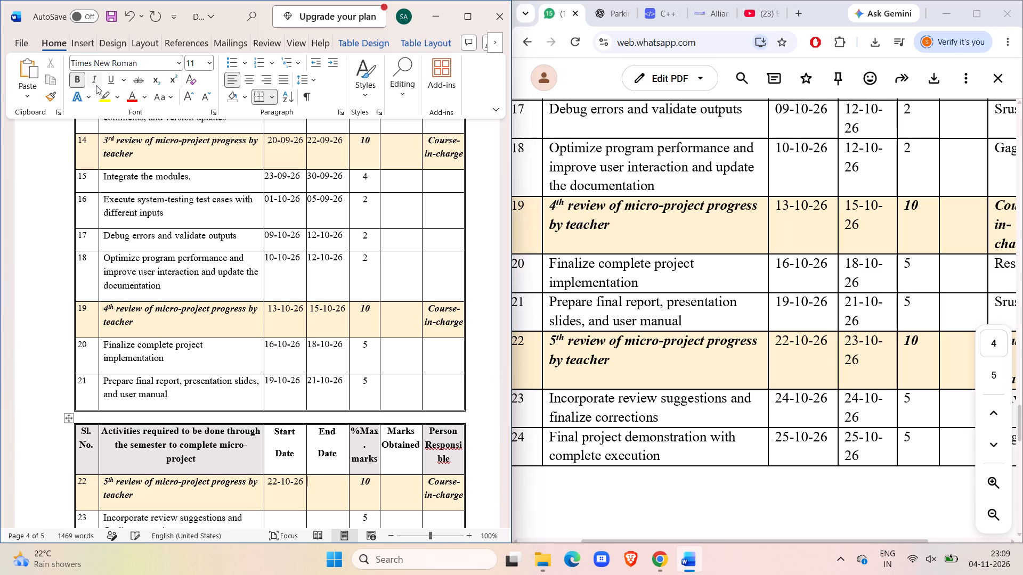
{"action": "left_click", "coordinate": [78, 79]}
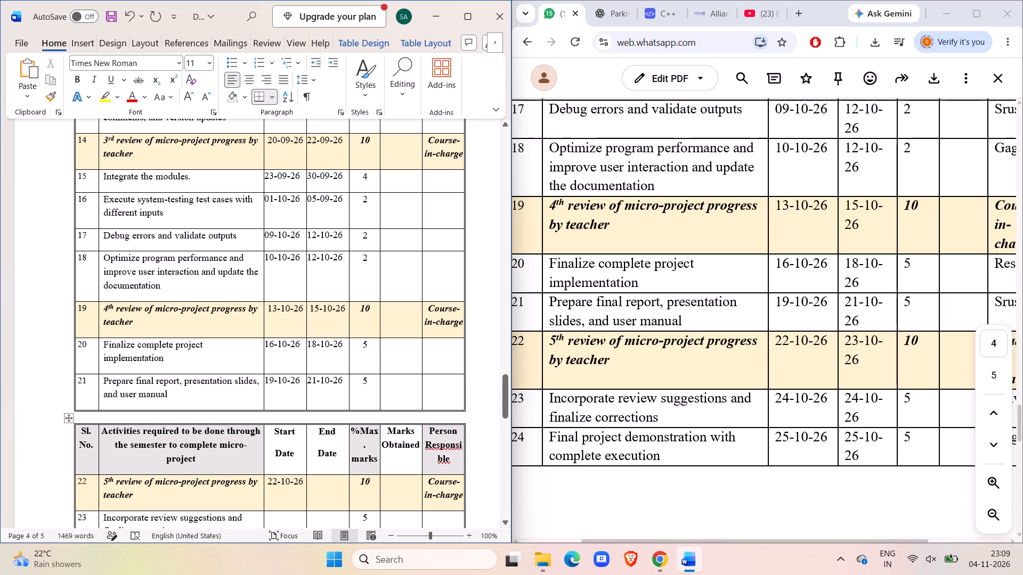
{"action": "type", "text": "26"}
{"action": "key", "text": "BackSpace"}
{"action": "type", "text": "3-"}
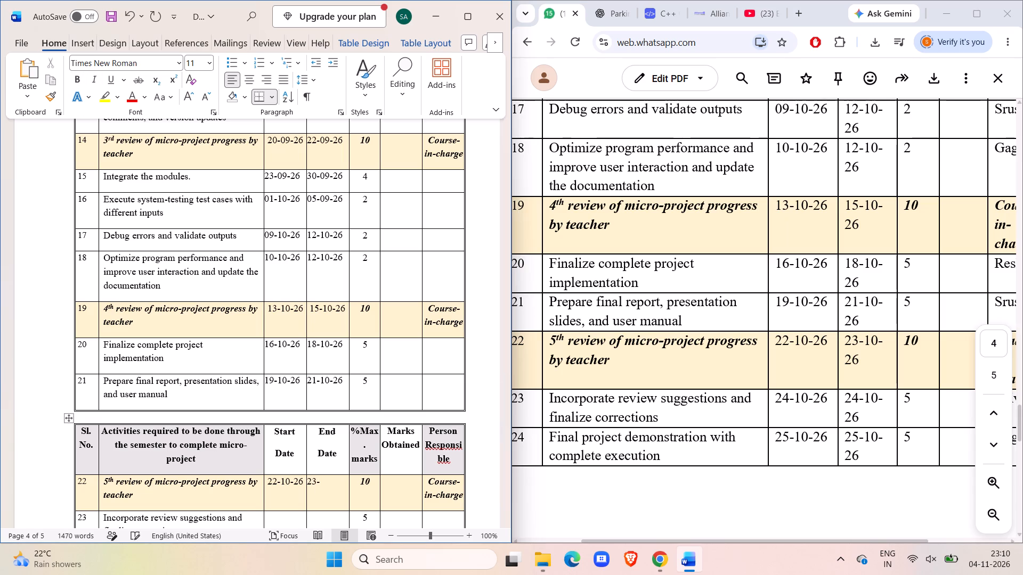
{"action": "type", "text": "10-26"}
Fill in activity 23, incorporating review suggestions and final corrections, with Start Date 24-10-26 and End Date 24-10-26.
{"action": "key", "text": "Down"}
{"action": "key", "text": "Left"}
{"action": "scroll", "coordinate": [147, 207], "scroll_direction": "down", "scroll_amount": 2}
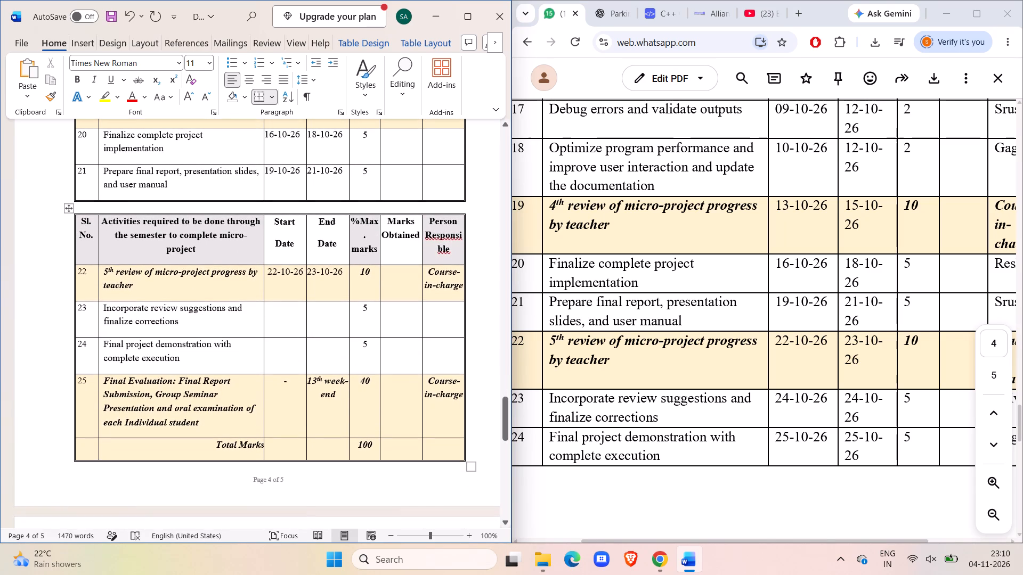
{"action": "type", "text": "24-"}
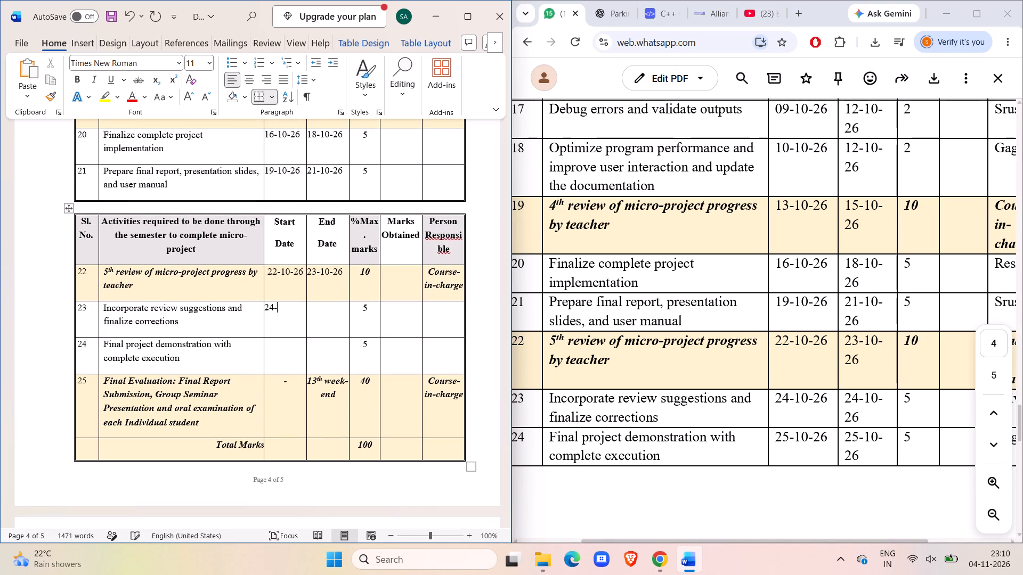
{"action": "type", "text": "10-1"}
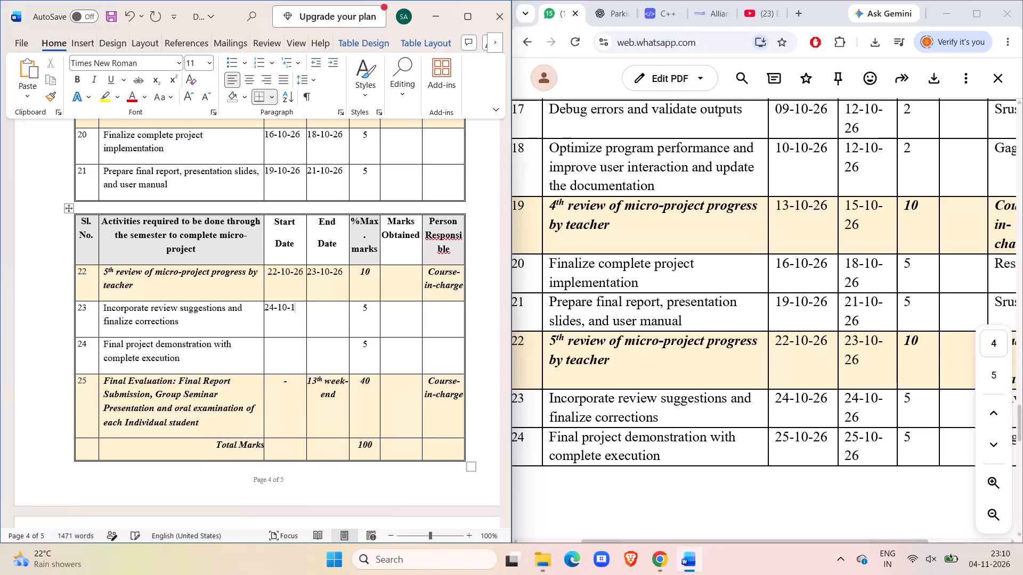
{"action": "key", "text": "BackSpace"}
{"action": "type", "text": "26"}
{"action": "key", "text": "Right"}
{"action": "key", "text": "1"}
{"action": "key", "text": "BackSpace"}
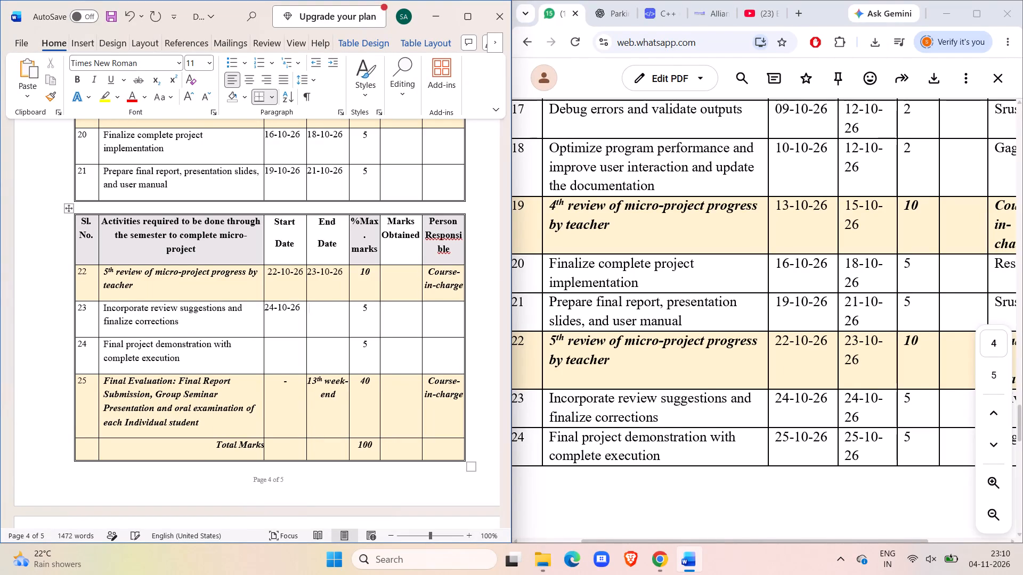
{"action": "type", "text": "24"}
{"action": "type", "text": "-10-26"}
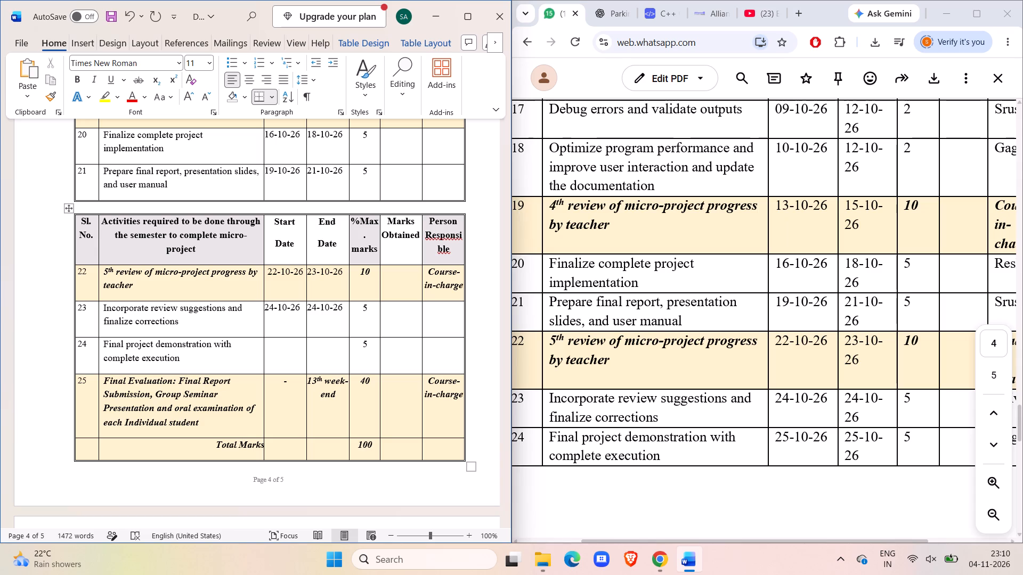
Fill in activity 24, the final project demonstration, with Start Date 25-10-26 and End Date 25-10-26.
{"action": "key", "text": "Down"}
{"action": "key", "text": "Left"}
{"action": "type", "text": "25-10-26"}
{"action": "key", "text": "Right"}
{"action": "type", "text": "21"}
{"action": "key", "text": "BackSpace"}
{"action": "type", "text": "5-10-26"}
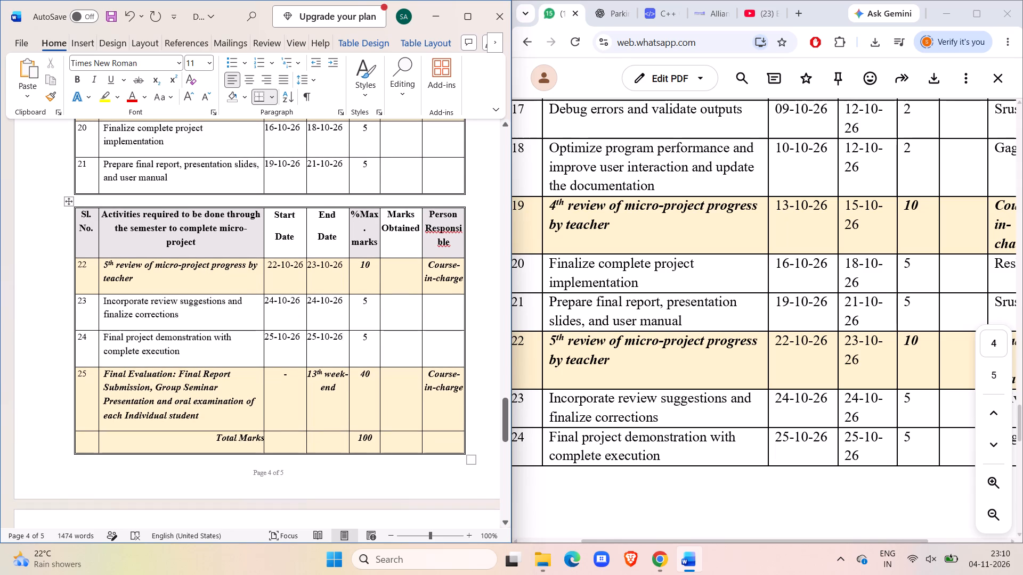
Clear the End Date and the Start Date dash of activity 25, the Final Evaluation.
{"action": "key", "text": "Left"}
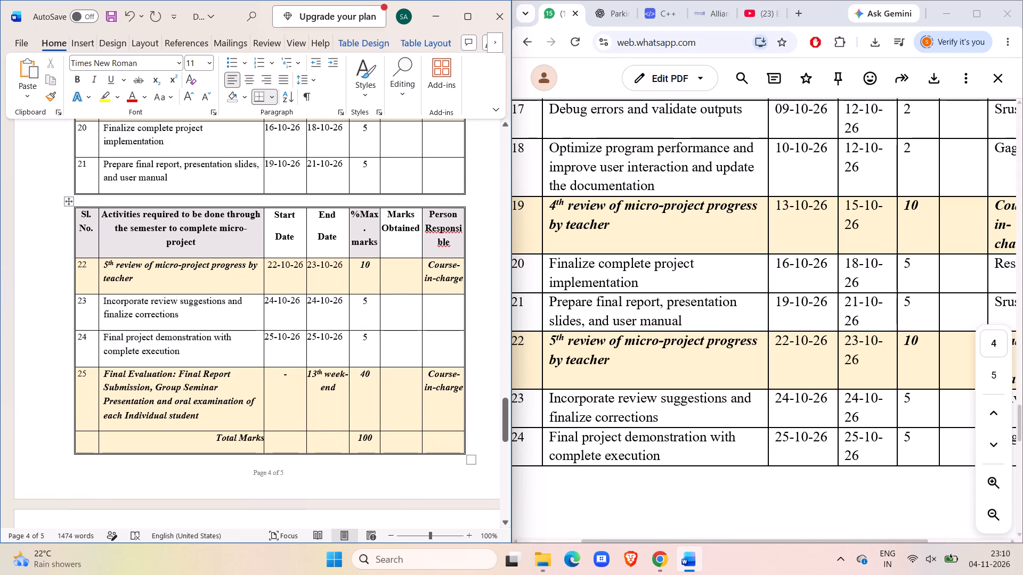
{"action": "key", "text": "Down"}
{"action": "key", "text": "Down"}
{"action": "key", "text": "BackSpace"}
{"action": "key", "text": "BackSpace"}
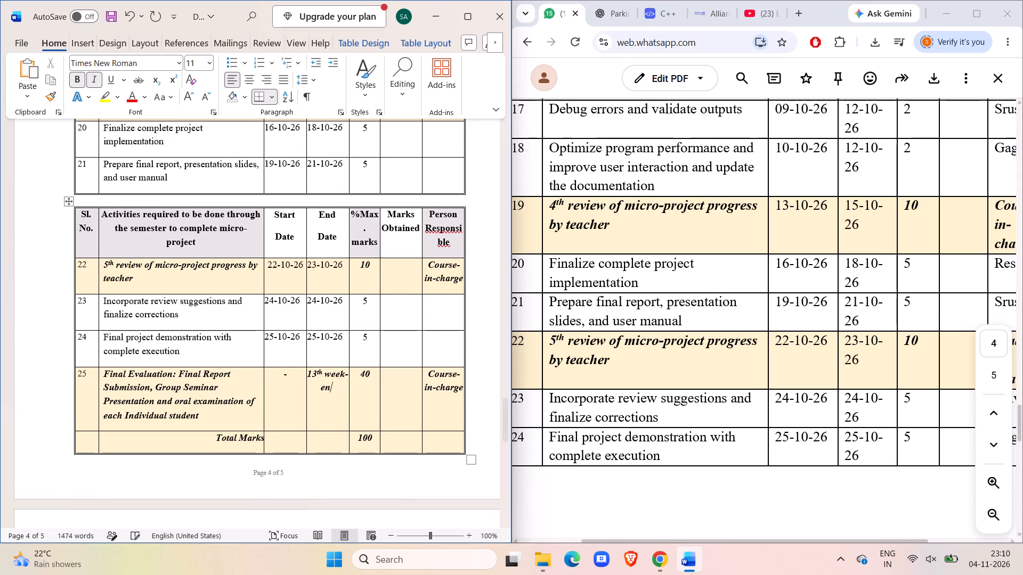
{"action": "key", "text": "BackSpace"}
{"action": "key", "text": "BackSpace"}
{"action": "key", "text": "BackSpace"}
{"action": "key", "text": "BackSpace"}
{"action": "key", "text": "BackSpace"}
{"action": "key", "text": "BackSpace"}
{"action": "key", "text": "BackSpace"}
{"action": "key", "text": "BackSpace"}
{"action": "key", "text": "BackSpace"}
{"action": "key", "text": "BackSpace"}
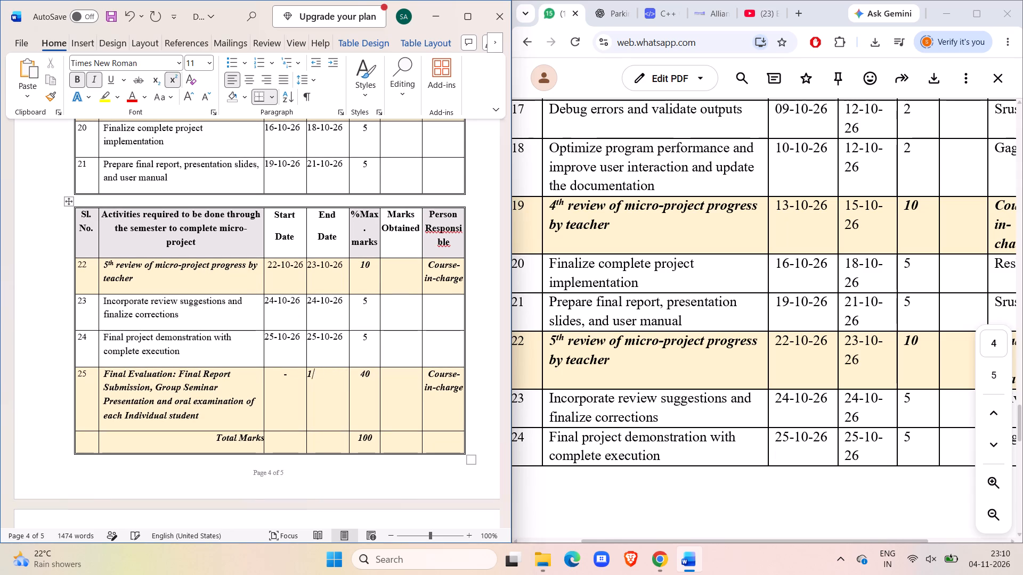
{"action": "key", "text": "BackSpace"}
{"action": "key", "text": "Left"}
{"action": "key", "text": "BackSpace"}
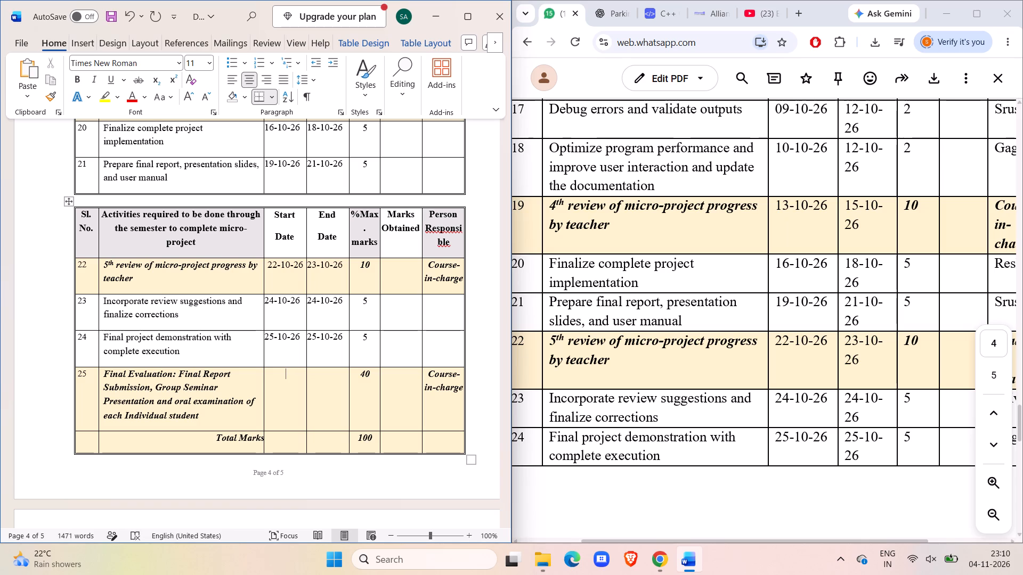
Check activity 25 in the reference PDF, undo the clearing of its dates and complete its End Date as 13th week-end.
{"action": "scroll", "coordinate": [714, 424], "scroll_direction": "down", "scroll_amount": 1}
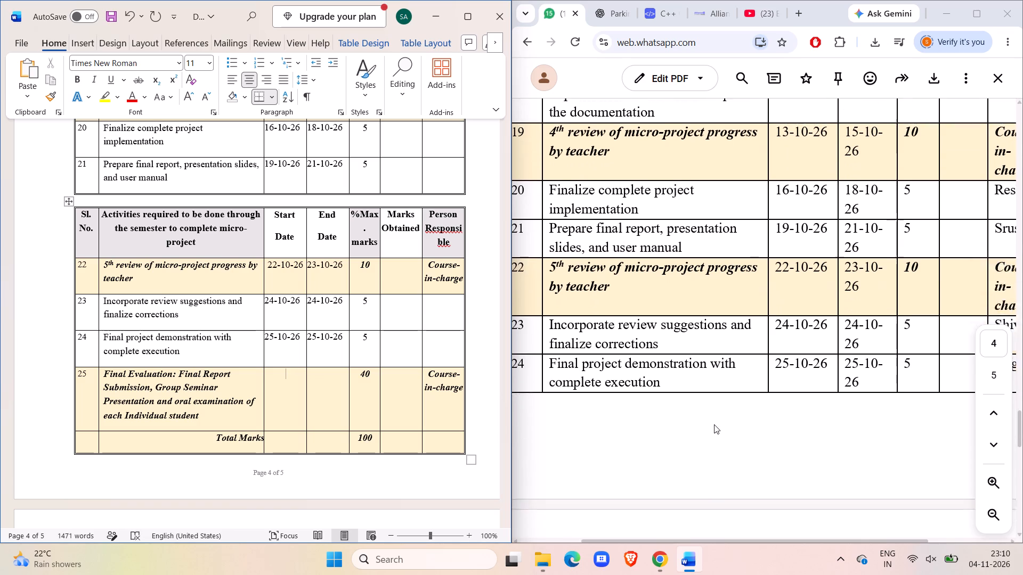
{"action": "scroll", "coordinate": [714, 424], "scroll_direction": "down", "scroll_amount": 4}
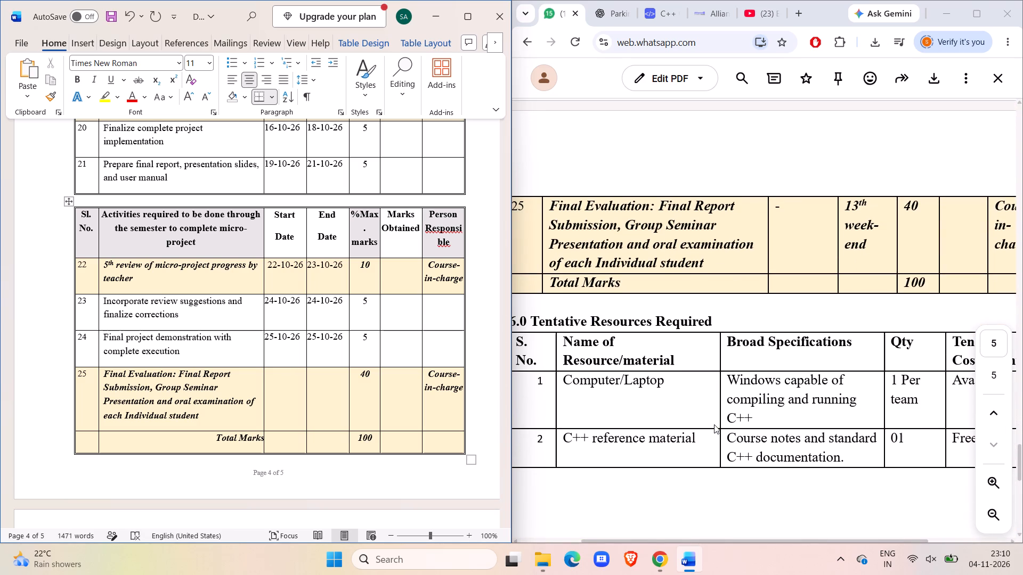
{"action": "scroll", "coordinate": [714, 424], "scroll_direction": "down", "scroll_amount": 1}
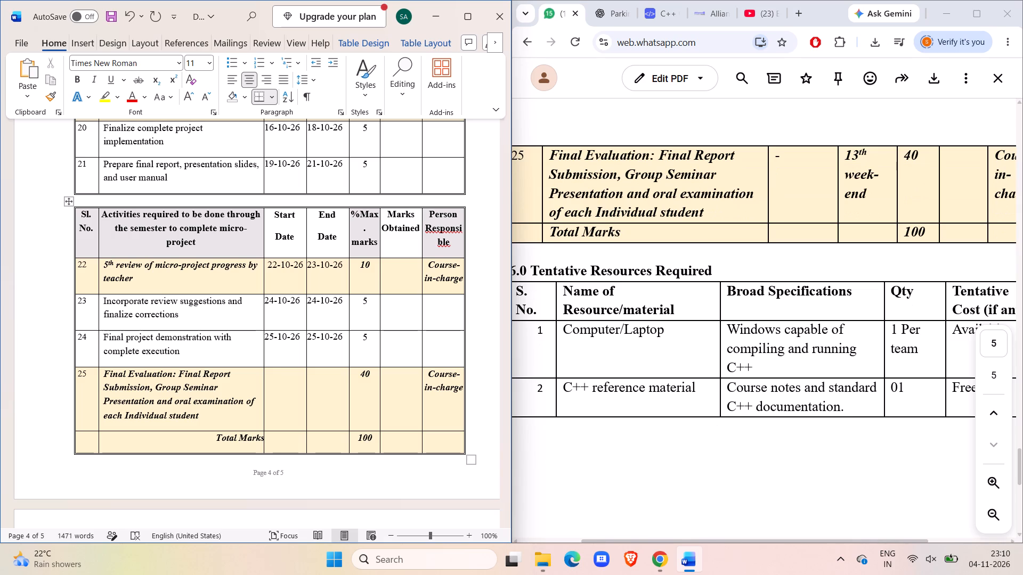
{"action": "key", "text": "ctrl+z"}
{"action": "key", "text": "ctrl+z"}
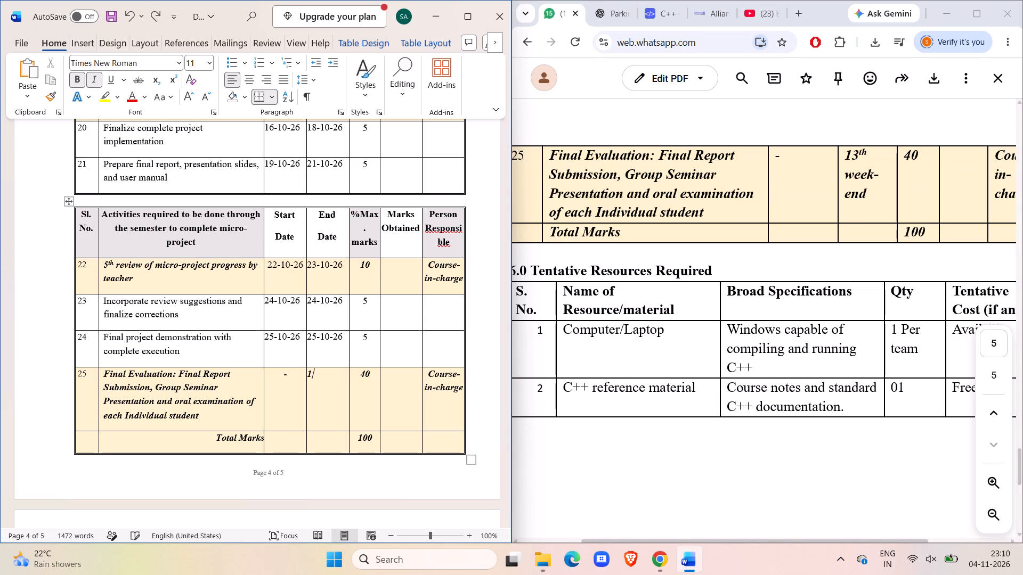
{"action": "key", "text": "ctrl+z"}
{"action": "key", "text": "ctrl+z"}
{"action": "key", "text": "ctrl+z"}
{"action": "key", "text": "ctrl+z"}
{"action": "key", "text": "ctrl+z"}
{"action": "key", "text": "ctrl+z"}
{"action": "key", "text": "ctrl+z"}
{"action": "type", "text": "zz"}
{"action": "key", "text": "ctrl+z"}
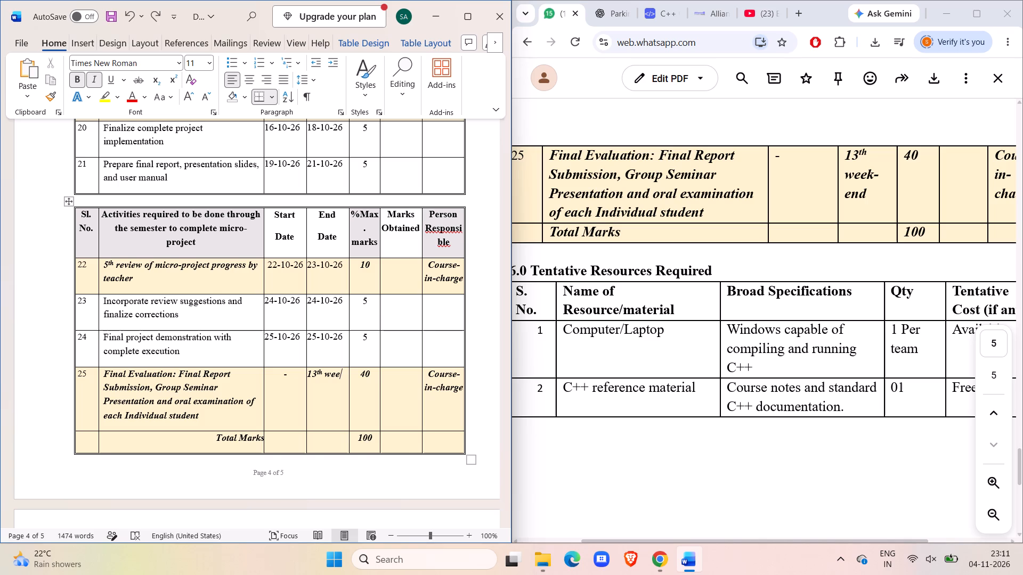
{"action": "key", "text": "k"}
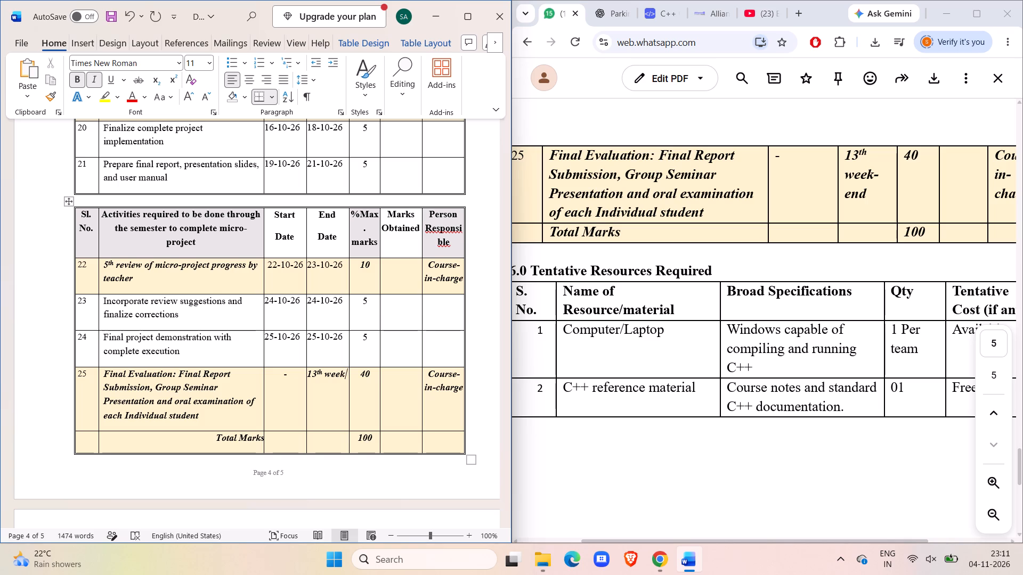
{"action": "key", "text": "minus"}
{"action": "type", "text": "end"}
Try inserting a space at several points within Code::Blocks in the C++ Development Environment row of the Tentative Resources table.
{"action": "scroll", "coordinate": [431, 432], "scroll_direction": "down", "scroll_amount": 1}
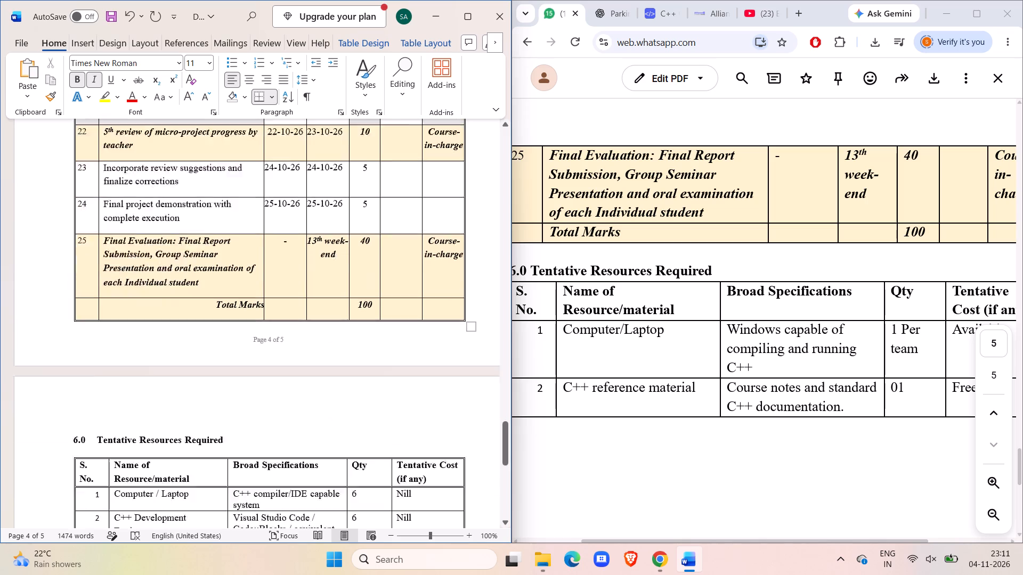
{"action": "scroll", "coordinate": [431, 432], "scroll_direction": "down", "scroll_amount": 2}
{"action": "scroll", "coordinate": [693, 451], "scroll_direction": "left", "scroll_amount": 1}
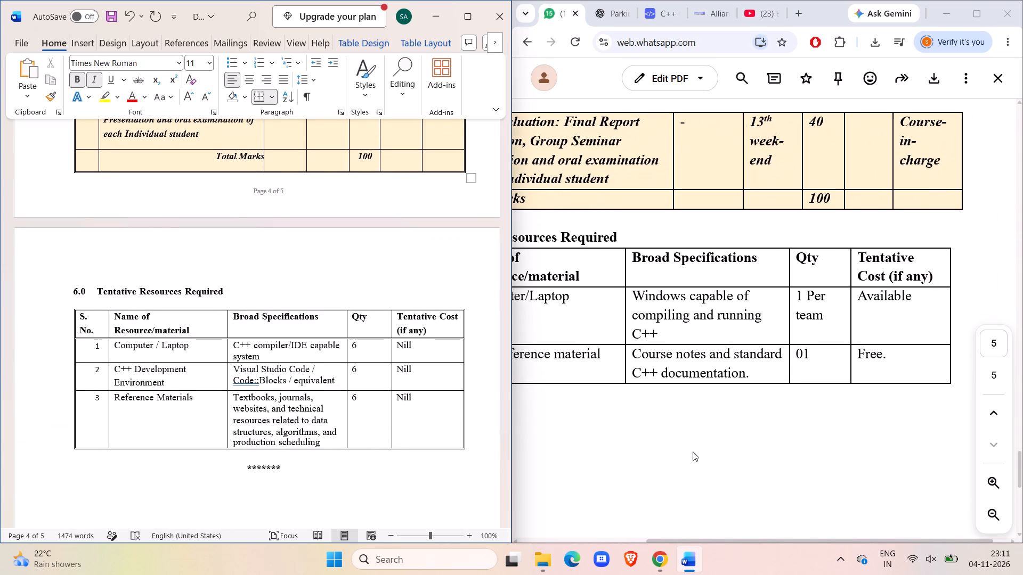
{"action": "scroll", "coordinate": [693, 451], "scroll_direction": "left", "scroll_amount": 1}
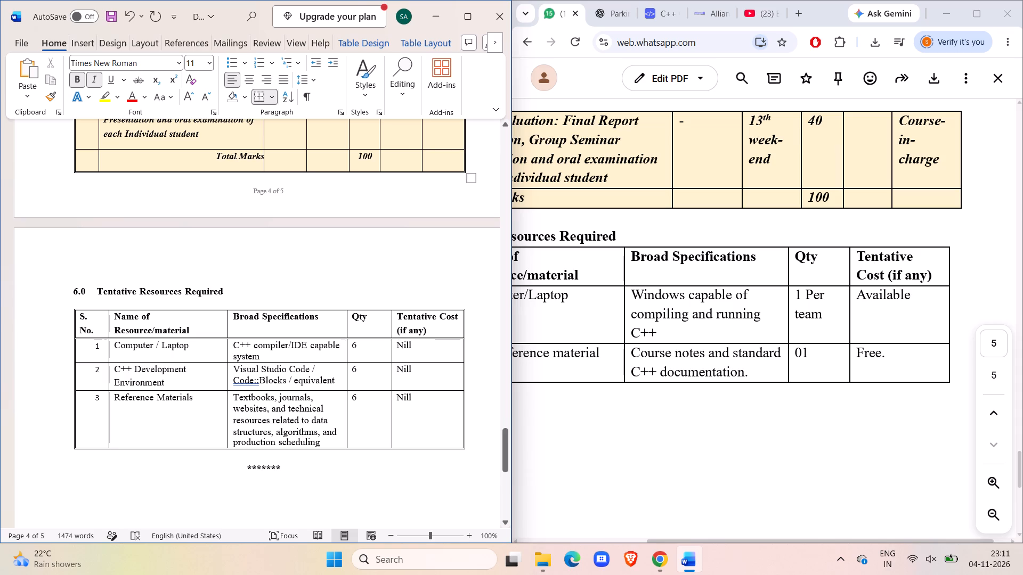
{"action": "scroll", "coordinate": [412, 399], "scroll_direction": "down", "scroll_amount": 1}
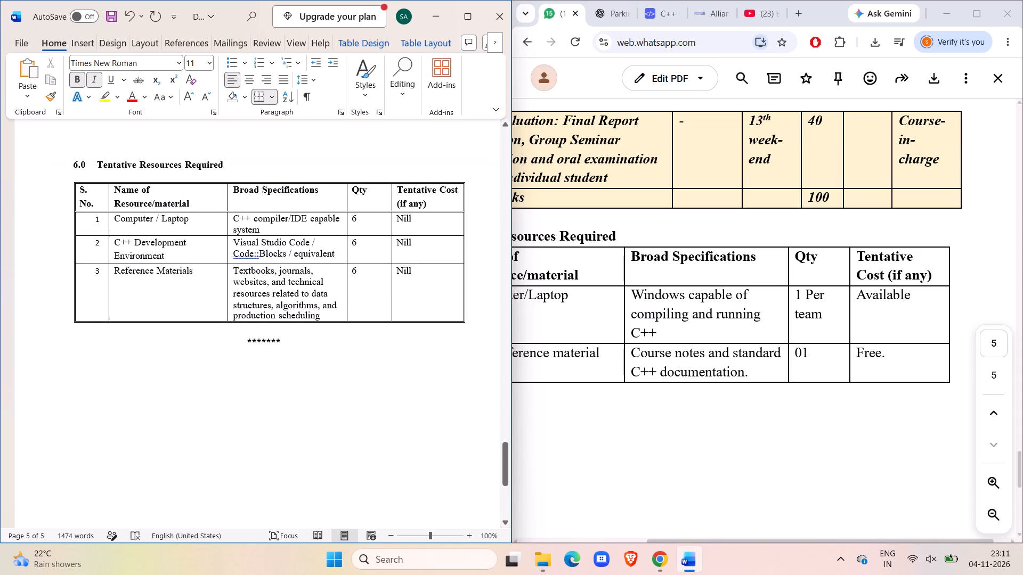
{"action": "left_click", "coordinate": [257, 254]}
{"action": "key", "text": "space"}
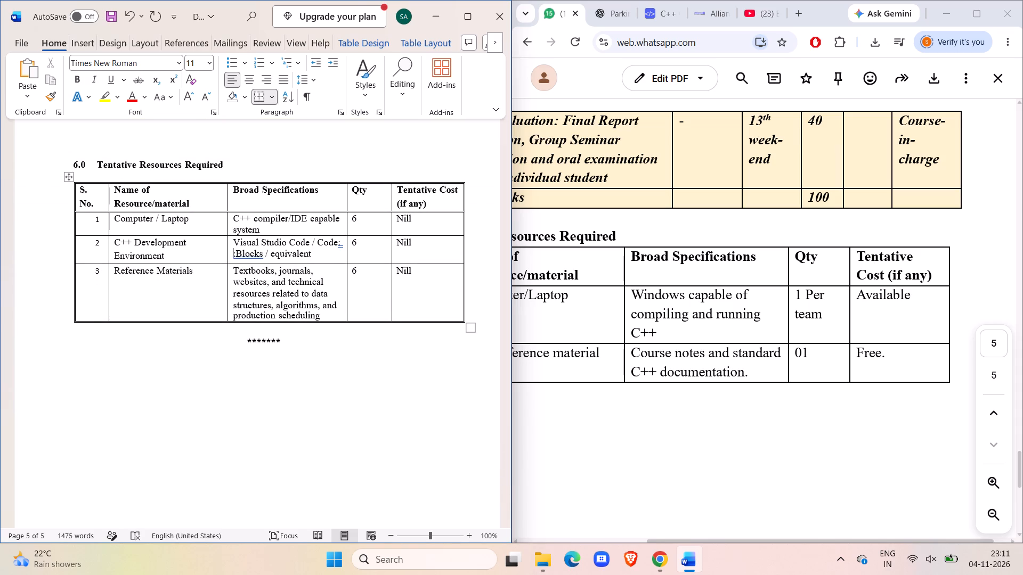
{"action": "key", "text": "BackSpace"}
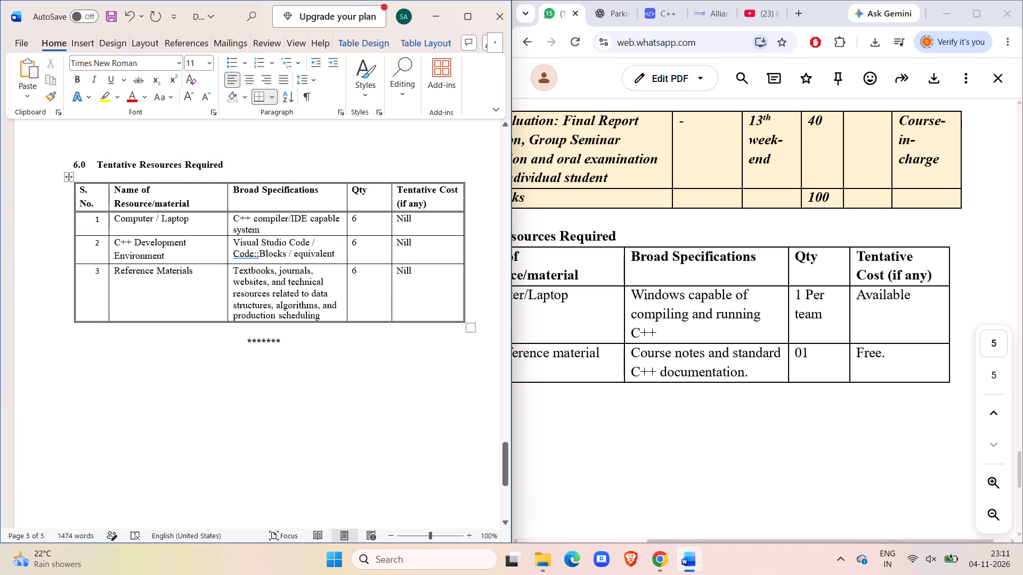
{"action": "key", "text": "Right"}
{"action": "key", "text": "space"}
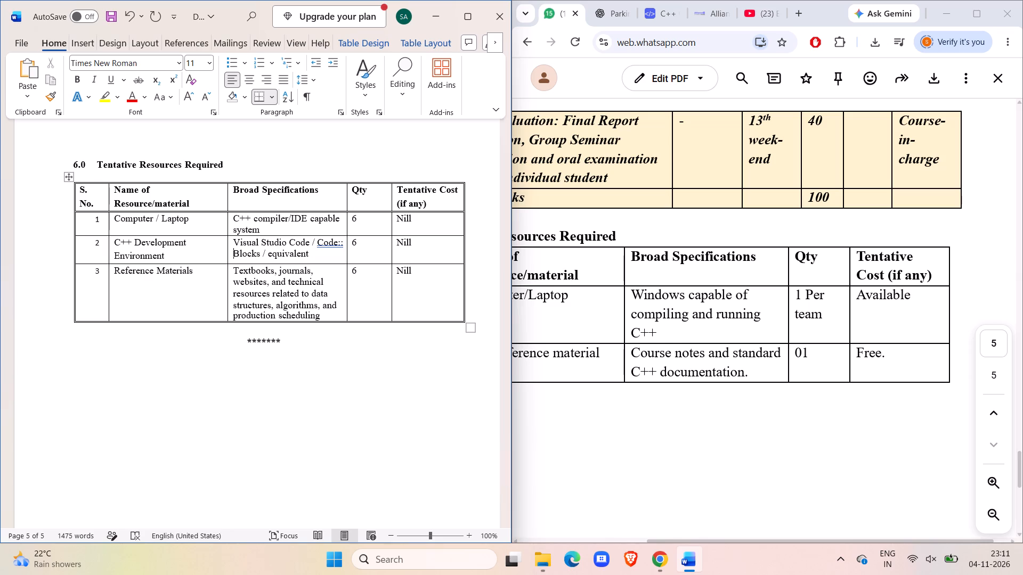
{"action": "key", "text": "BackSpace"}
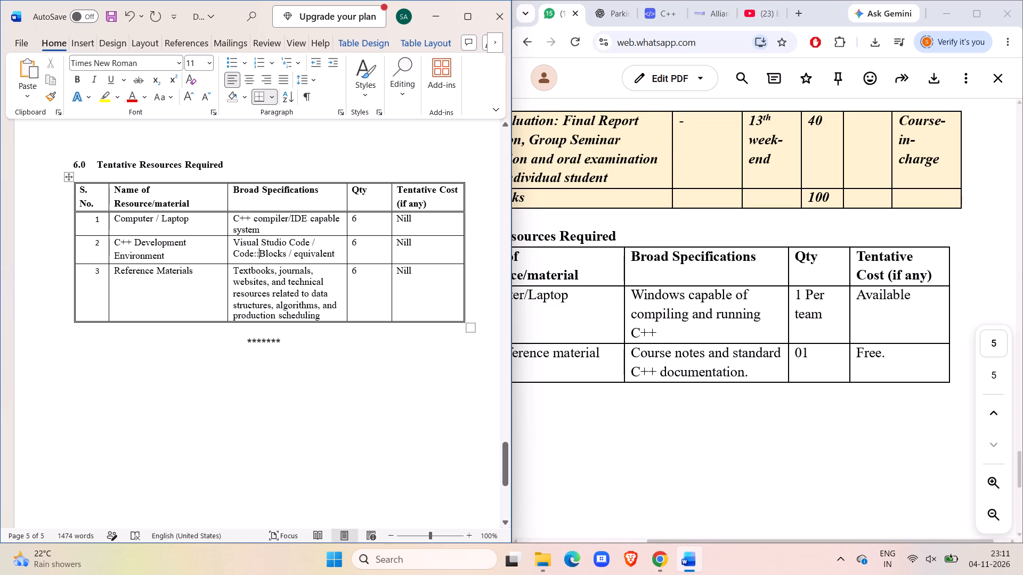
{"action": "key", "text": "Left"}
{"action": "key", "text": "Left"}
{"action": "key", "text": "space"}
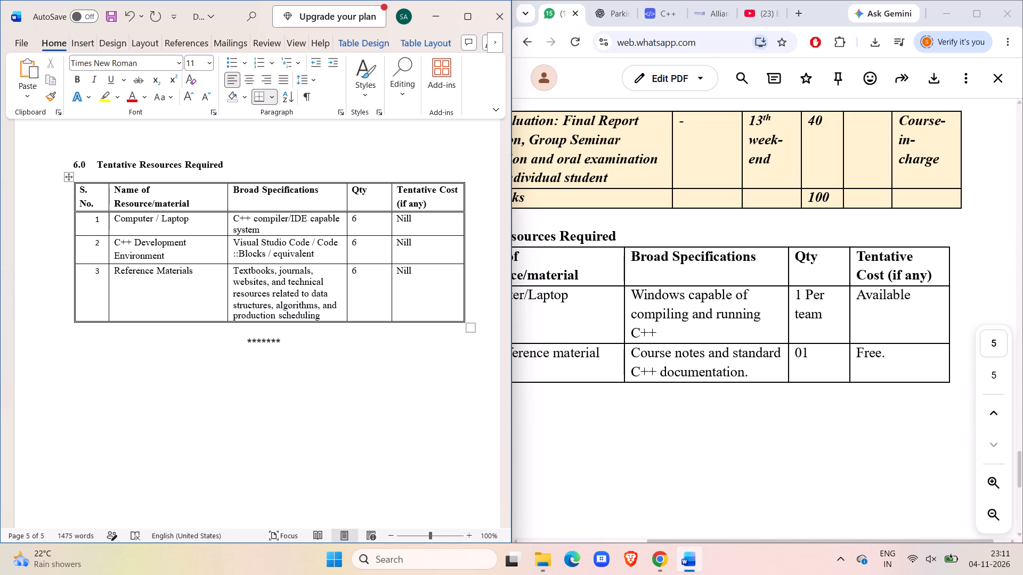
Undo the last space inserted within Code::Blocks in the Tentative Resources table.
{"action": "key", "text": "ctrl+z"}
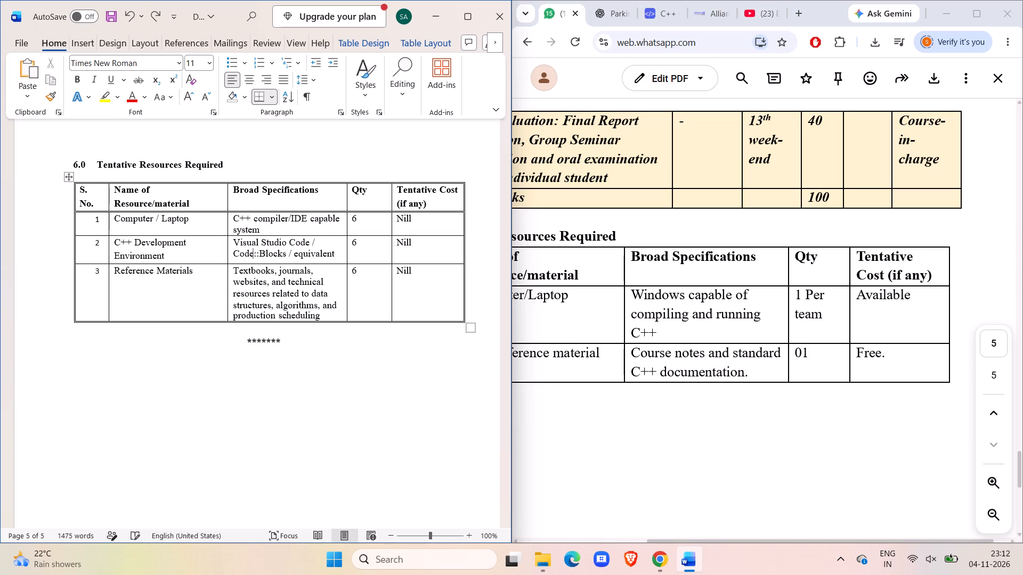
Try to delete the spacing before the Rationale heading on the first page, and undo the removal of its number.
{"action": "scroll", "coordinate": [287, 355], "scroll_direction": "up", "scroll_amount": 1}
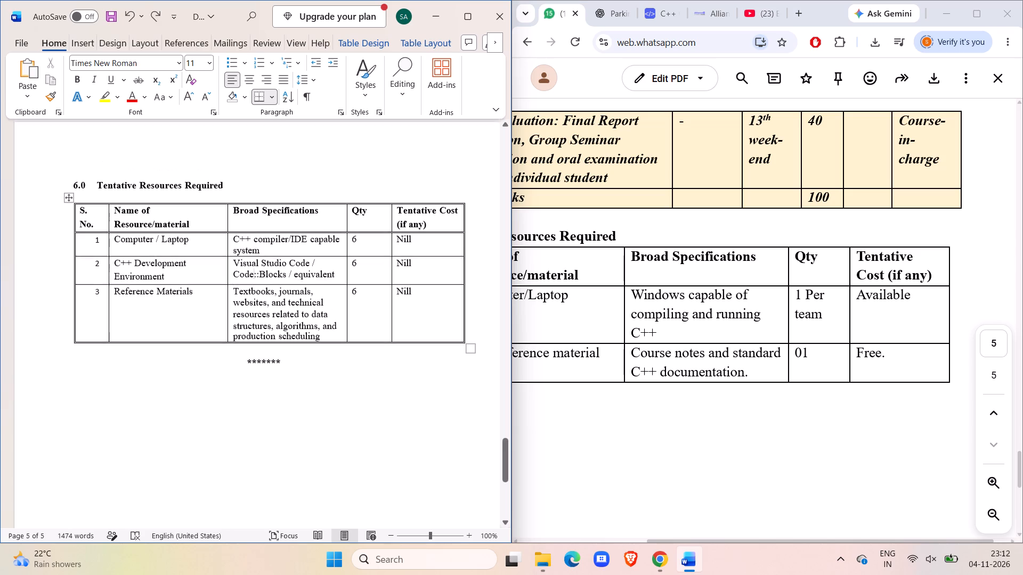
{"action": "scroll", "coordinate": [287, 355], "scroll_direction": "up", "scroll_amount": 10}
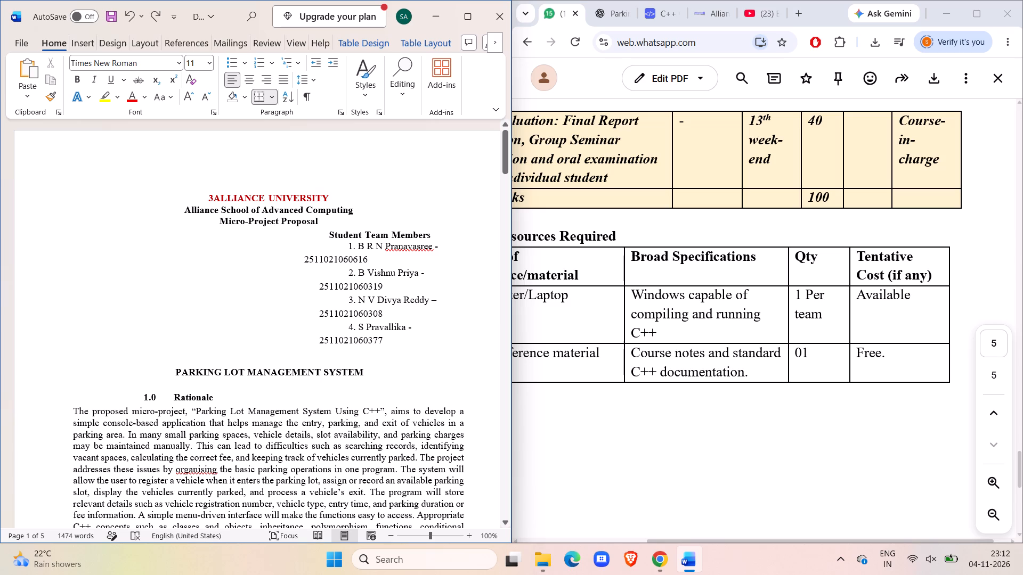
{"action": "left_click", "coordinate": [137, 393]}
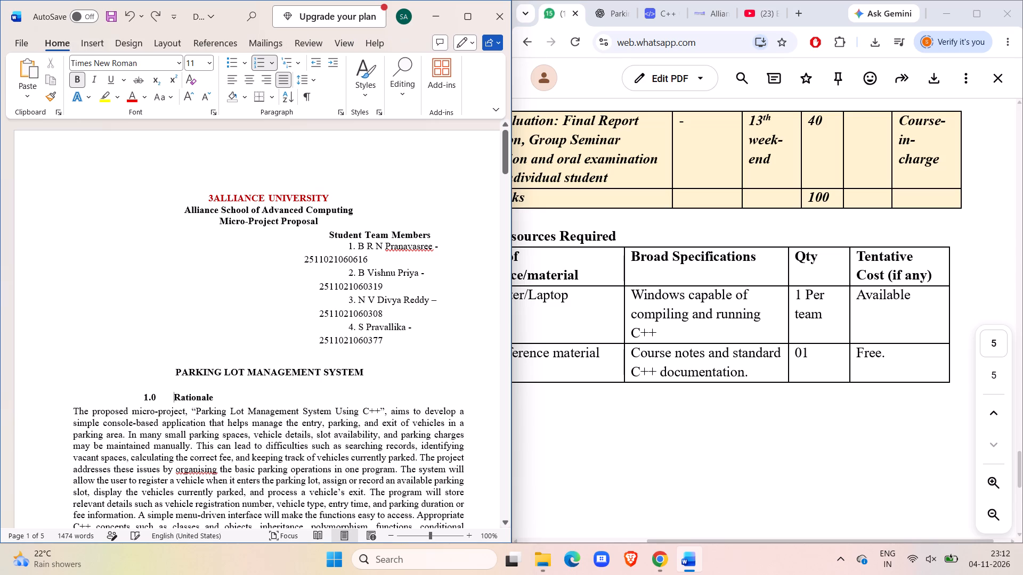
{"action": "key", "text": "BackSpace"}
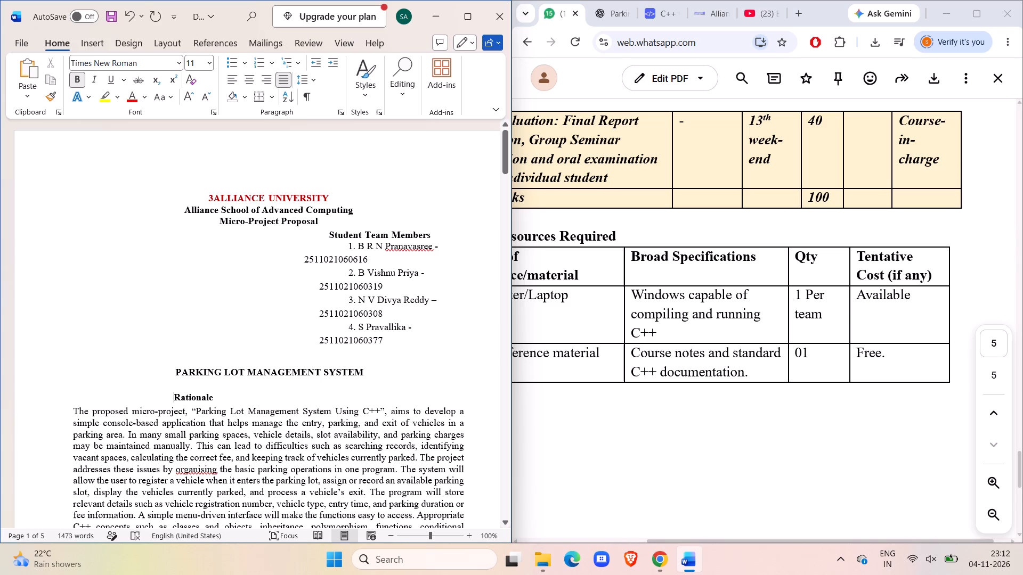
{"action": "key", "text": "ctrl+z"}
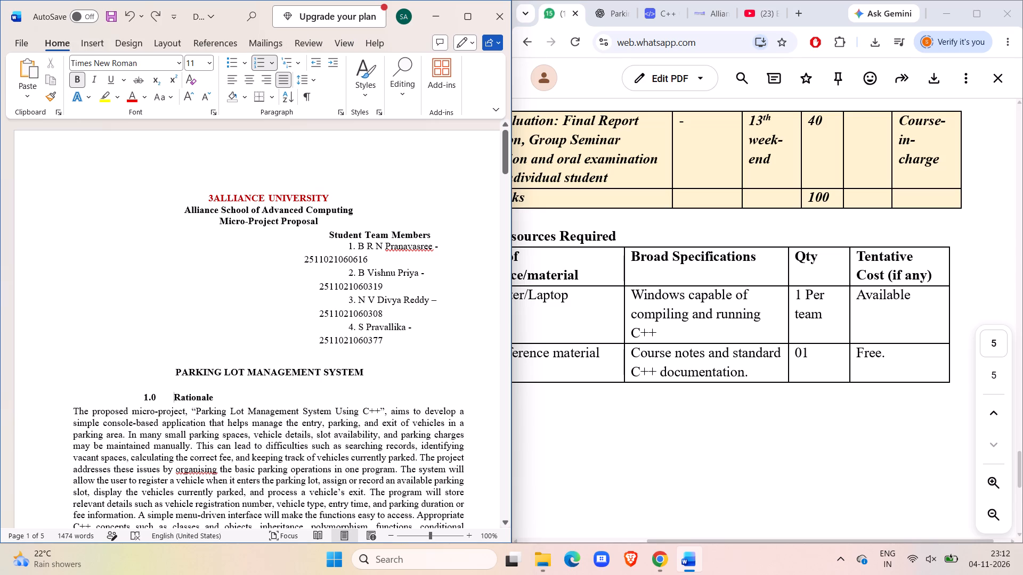
Select the proposal's content from the Rationale heading on page 1 down into the Action Plan section.
{"action": "left_click", "coordinate": [137, 397]}
{"action": "key", "text": "Left"}
{"action": "key", "text": "Left"}
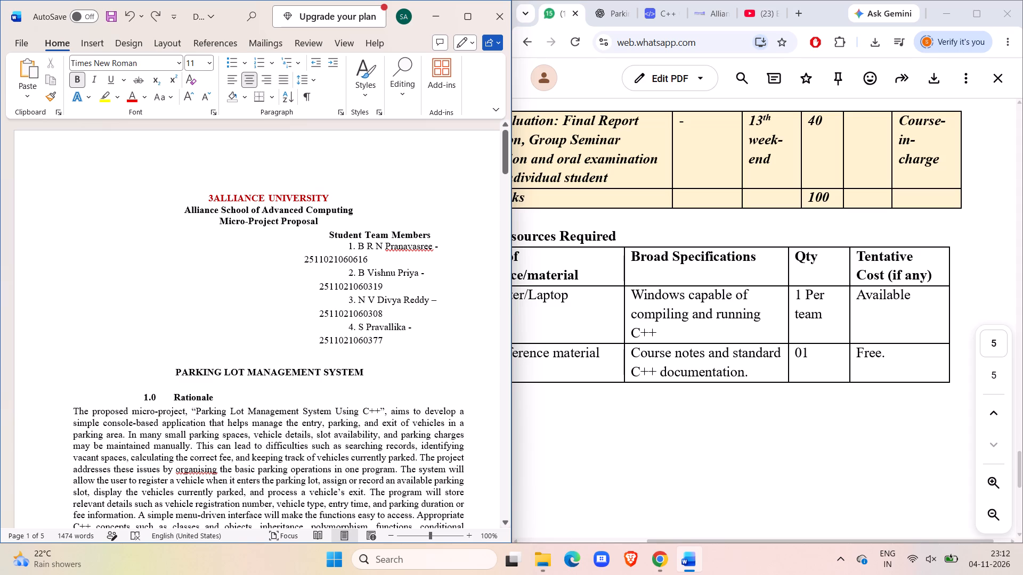
{"action": "left_click", "coordinate": [137, 398]}
{"action": "left_click_drag", "start_coordinate": [142, 395], "coordinate": [251, 574]}
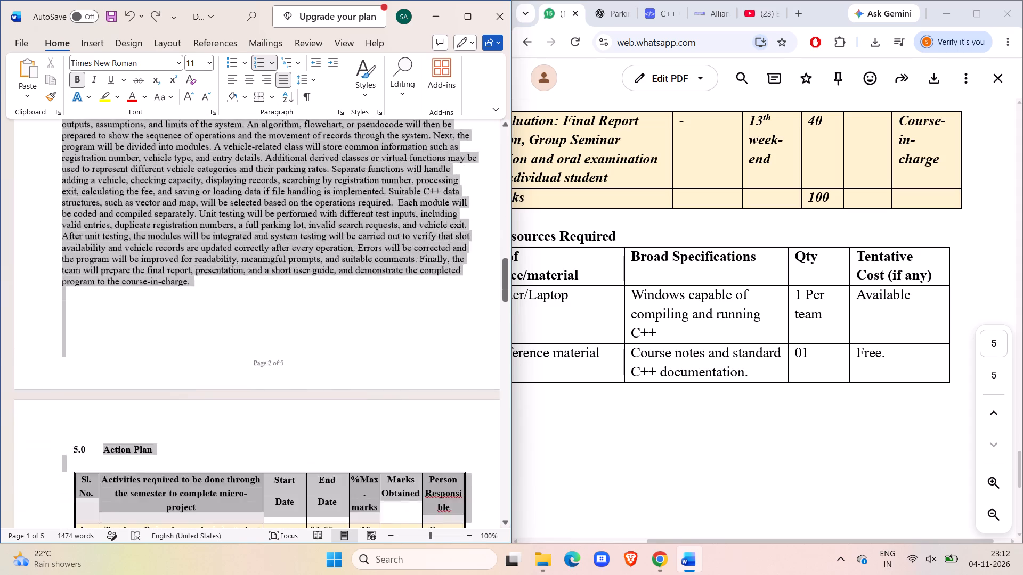
Justify the proposal text from the Rationale heading through the Tentative Resources Required table.
{"action": "left_click_drag", "start_coordinate": [251, 574], "coordinate": [254, 558]}
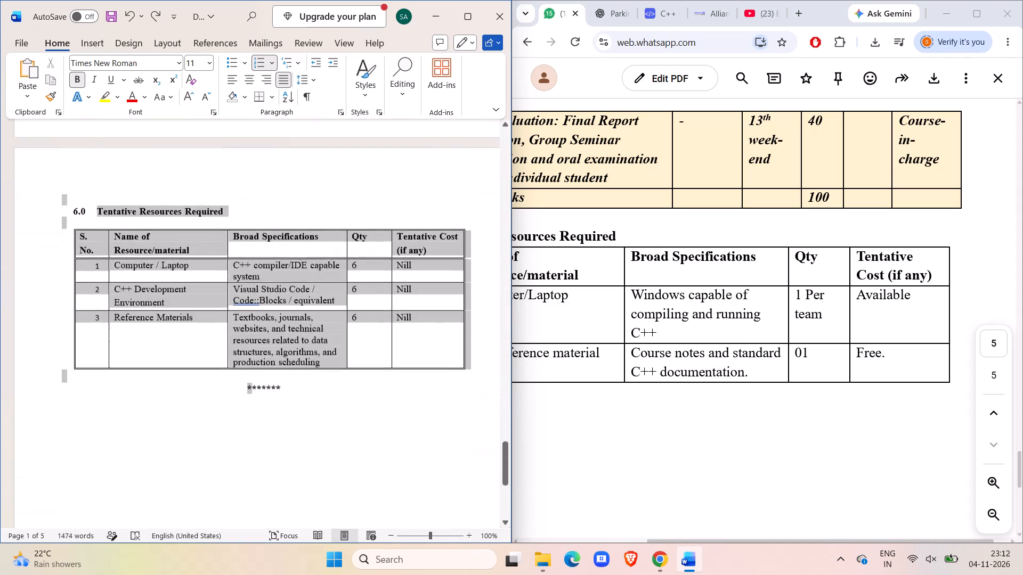
{"action": "left_click_drag", "start_coordinate": [254, 558], "coordinate": [245, 119]}
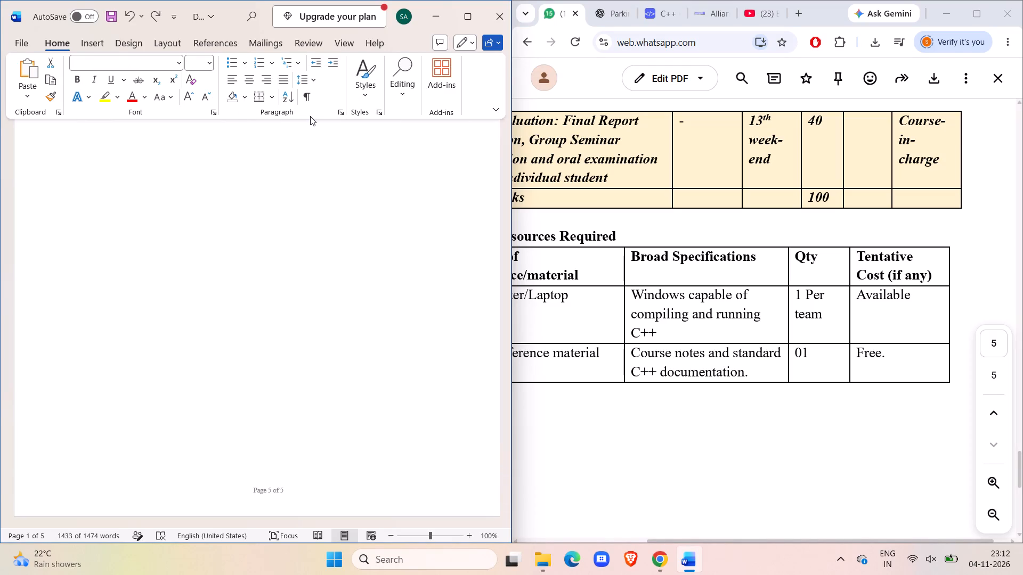
{"action": "left_click", "coordinate": [285, 76]}
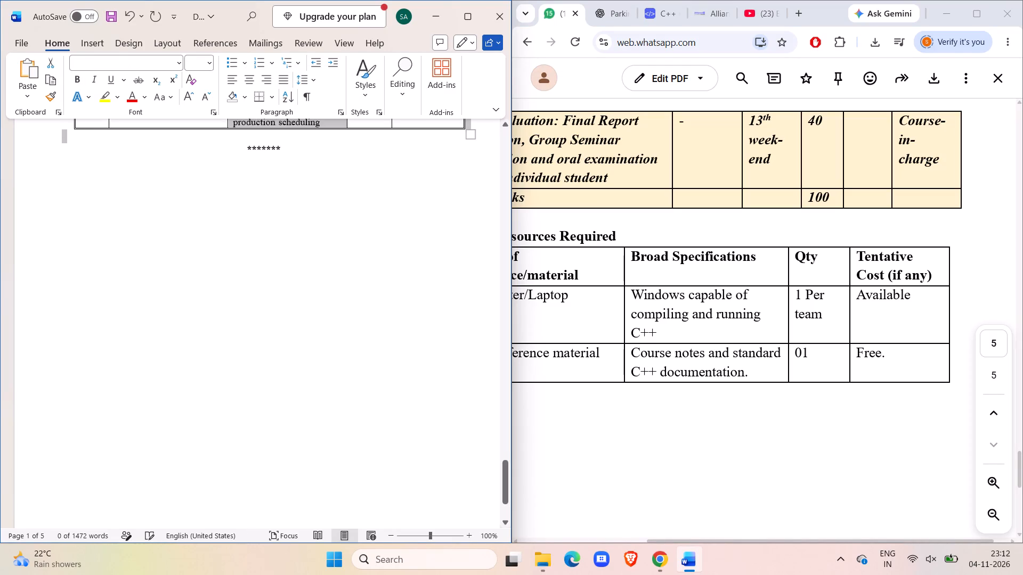
{"action": "scroll", "coordinate": [282, 294], "scroll_direction": "up", "scroll_amount": 12}
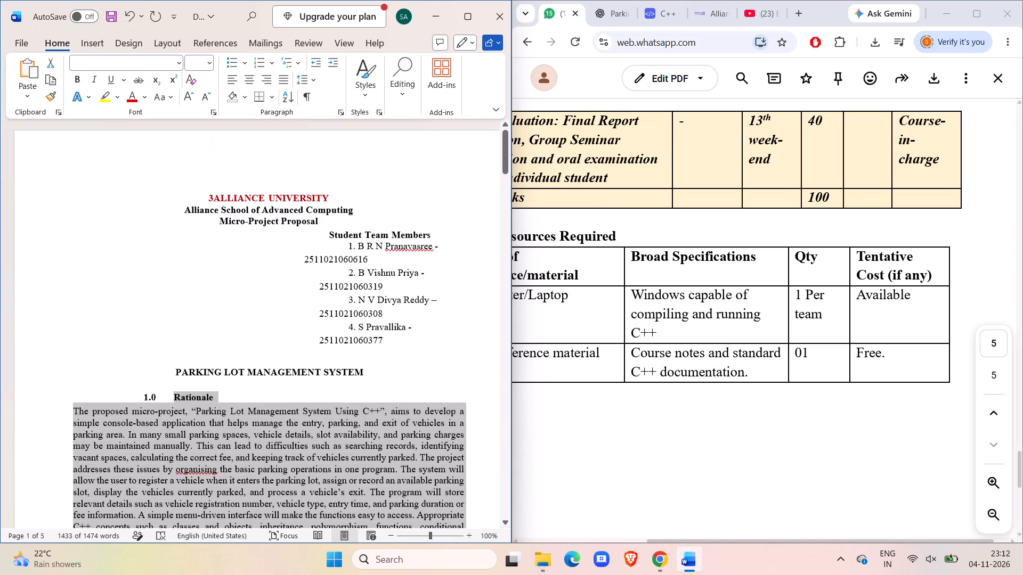
{"action": "left_click", "coordinate": [284, 314]}
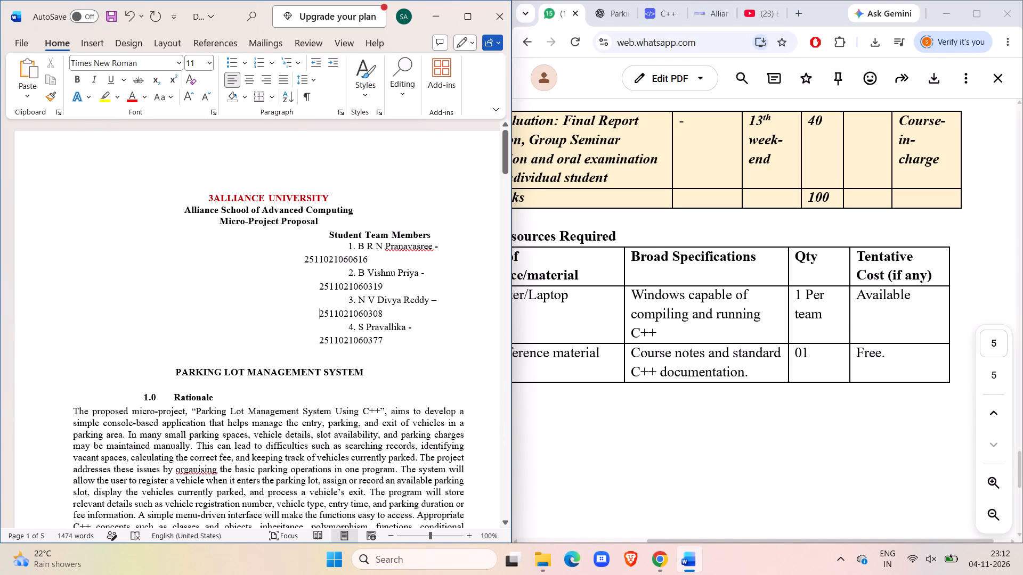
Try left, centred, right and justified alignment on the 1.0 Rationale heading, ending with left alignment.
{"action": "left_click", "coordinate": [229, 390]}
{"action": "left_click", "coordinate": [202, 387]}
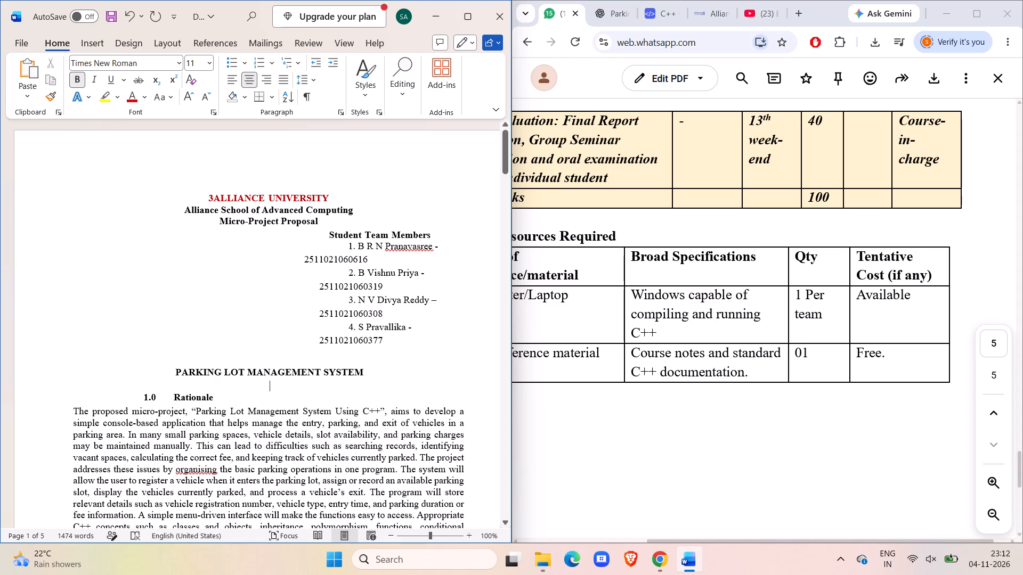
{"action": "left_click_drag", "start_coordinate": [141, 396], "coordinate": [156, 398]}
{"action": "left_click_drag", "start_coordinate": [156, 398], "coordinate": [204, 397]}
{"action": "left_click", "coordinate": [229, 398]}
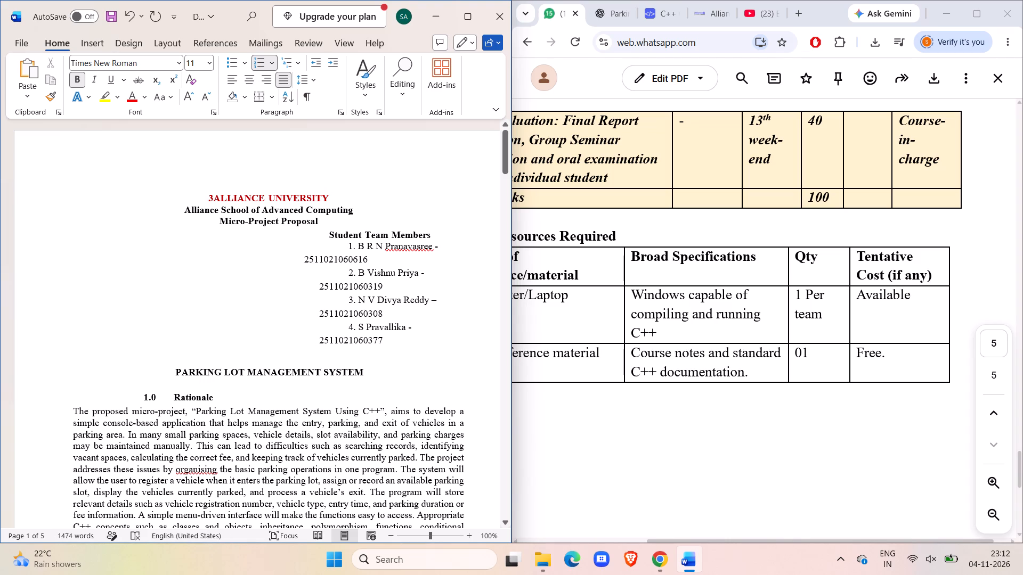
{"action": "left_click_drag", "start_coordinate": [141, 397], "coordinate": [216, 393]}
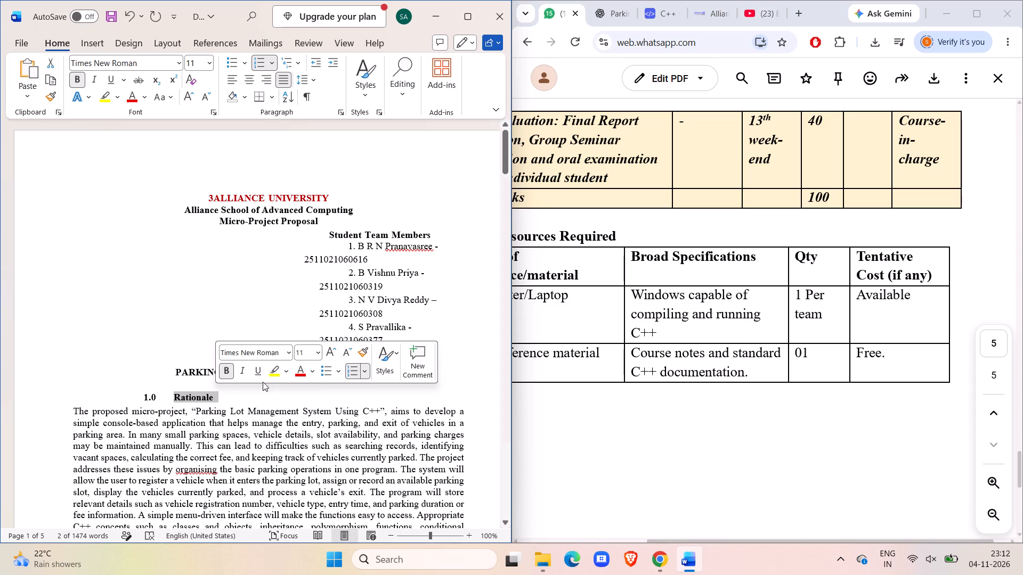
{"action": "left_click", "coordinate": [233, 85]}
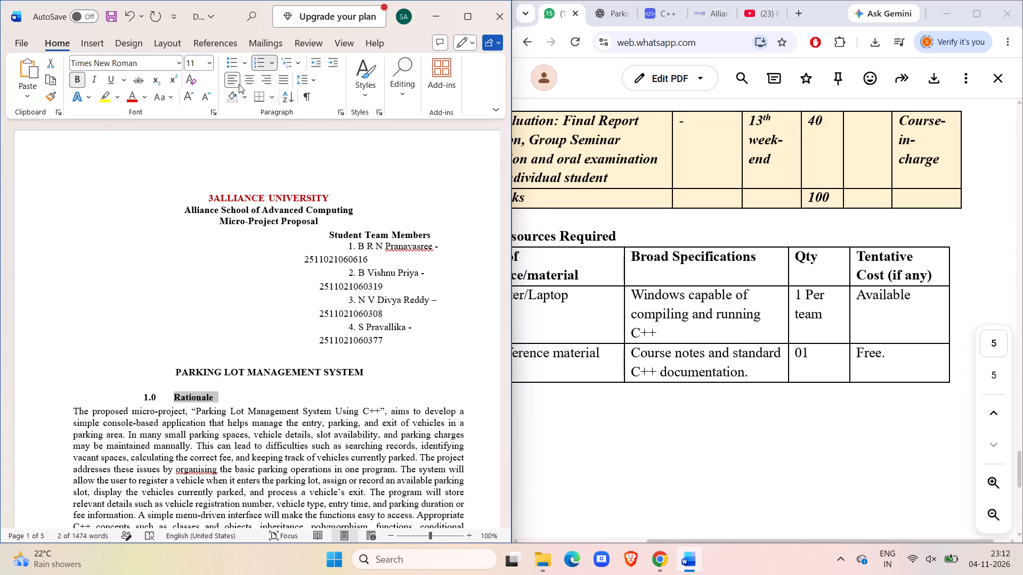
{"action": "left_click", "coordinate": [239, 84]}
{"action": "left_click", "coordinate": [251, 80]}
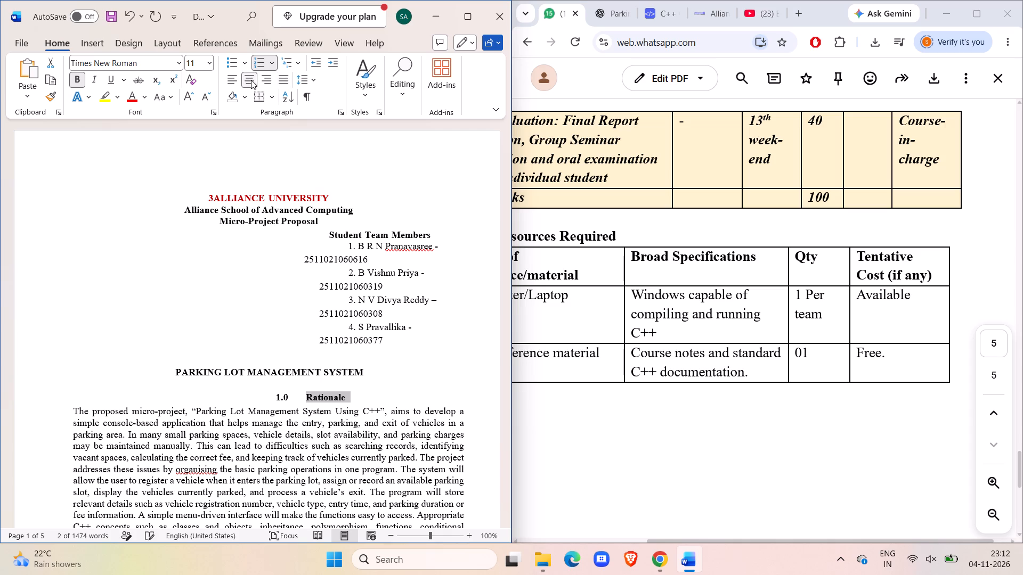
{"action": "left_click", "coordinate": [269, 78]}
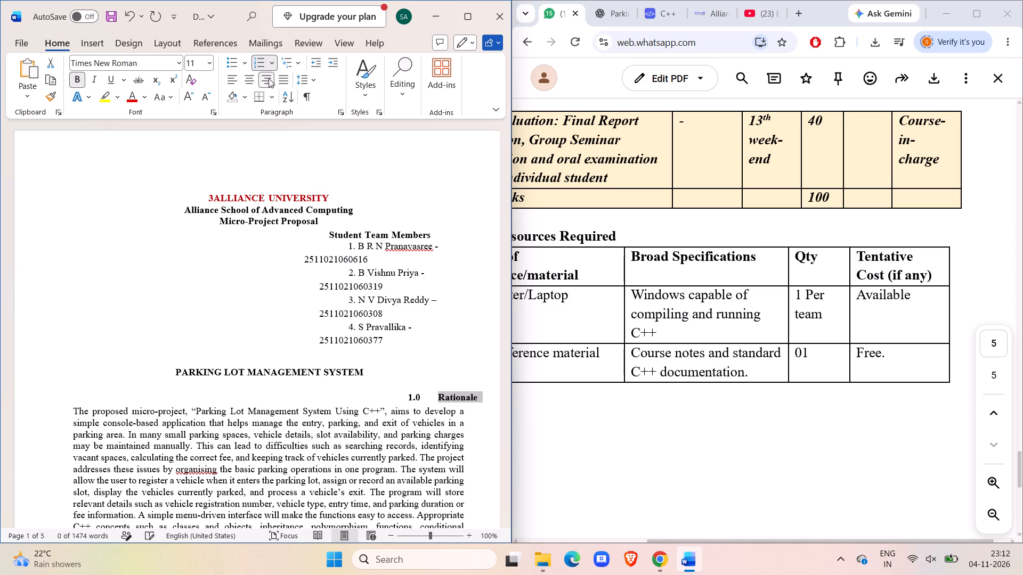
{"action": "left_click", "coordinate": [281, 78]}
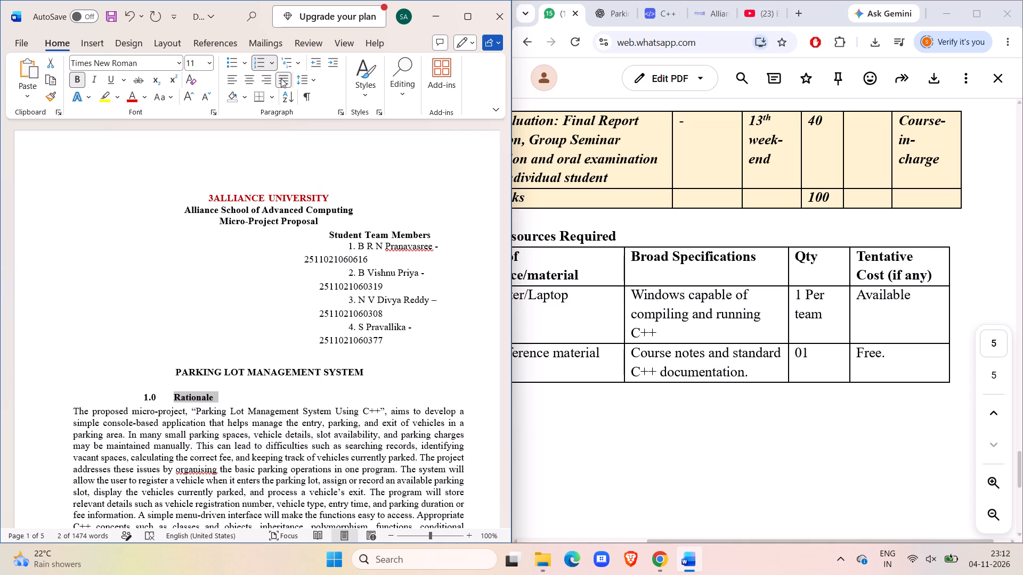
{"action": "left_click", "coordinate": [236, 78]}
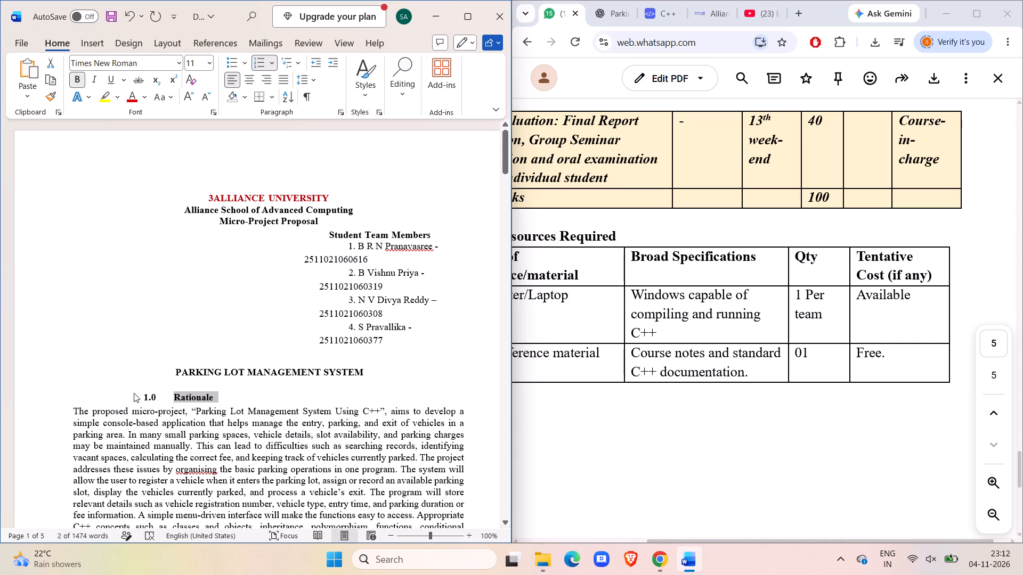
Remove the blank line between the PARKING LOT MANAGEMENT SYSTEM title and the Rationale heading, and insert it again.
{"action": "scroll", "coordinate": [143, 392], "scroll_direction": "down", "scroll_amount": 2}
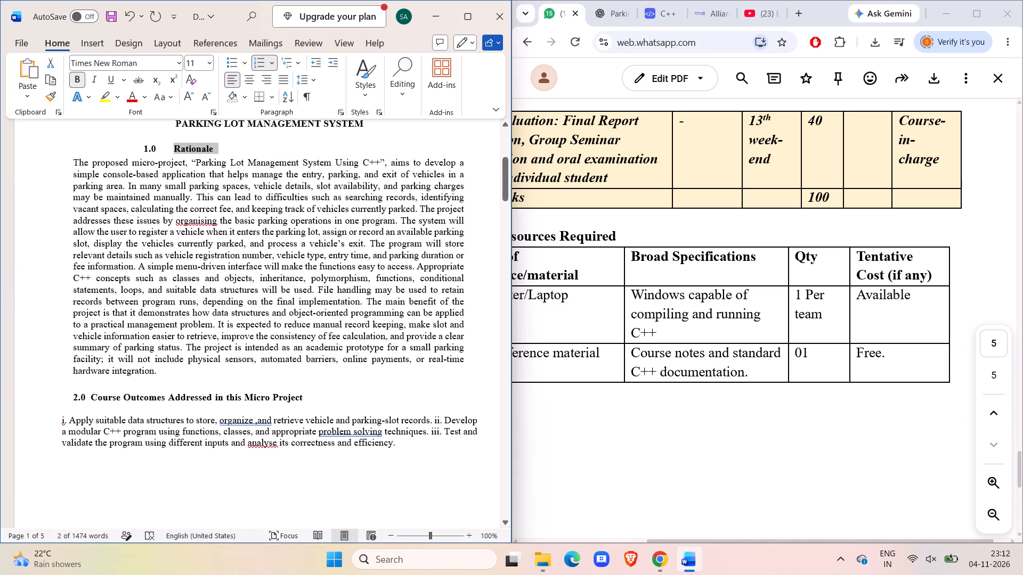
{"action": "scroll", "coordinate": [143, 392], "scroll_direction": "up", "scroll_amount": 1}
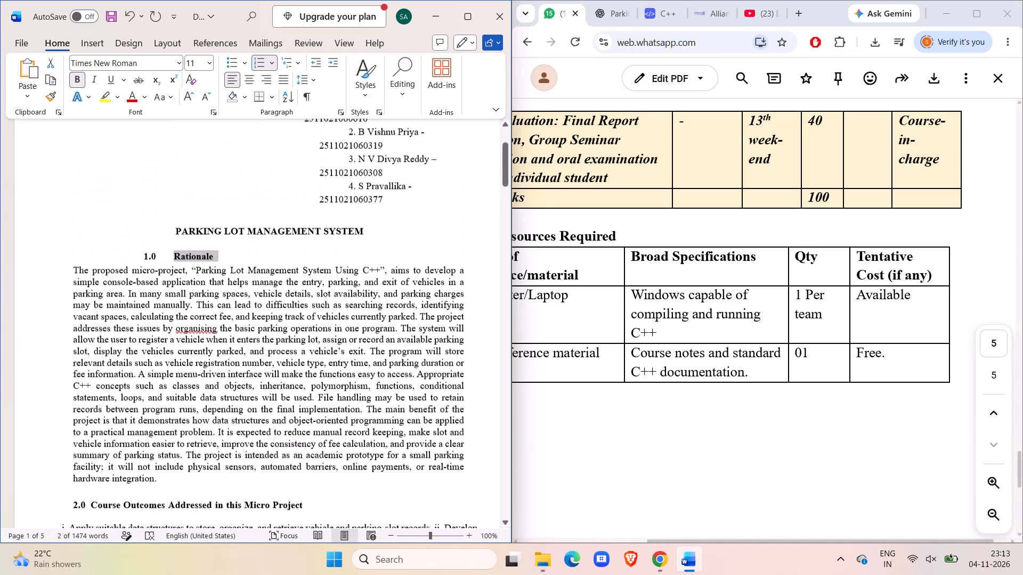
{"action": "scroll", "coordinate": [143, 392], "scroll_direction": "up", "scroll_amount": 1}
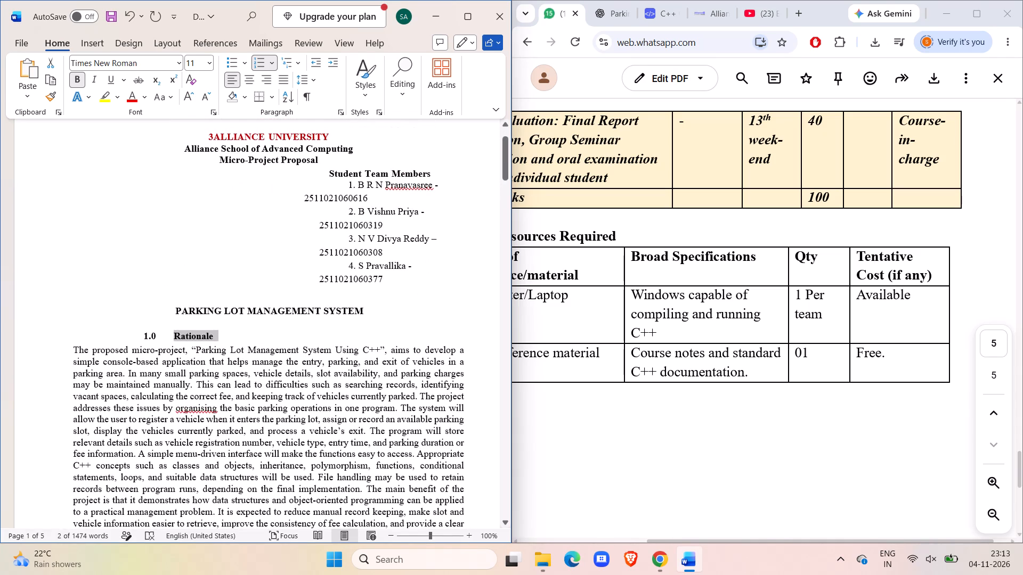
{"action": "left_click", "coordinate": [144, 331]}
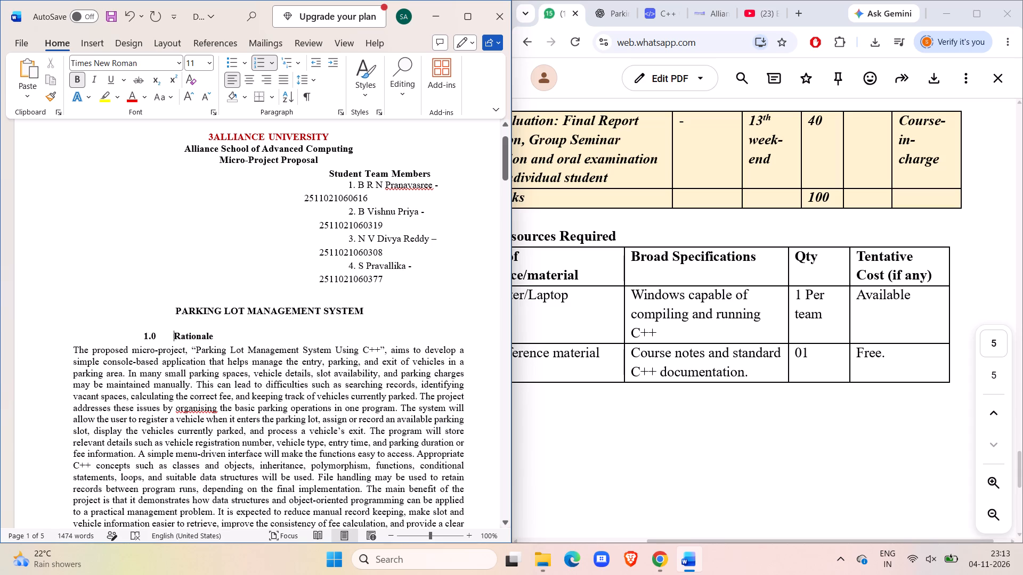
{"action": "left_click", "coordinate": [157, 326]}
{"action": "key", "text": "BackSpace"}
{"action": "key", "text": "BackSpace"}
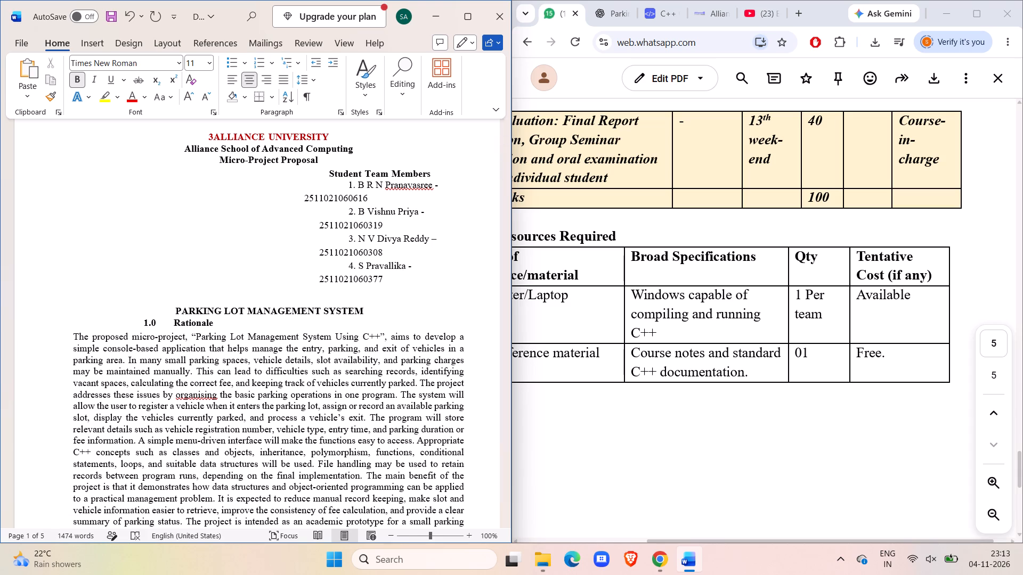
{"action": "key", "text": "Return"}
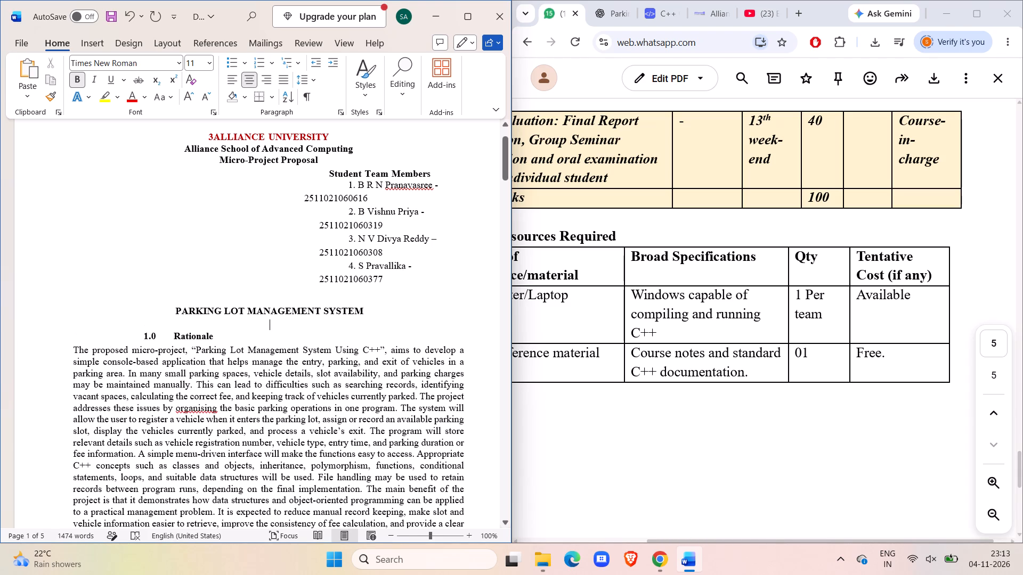
Delete the 1.0 Rationale heading, including its number, from above the opening paragraph.
{"action": "left_click", "coordinate": [144, 340]}
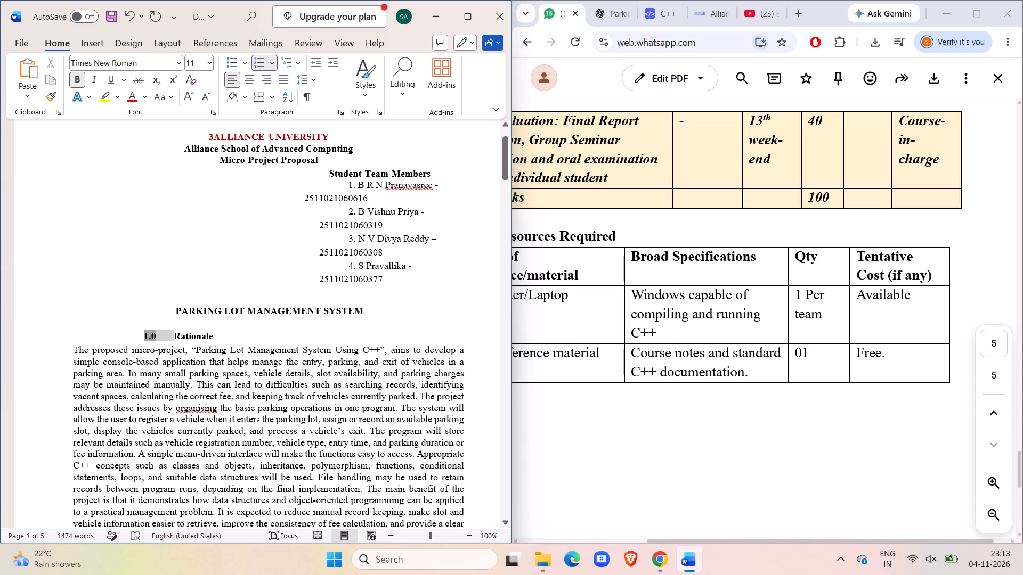
{"action": "left_click_drag", "start_coordinate": [142, 334], "coordinate": [163, 334]}
{"action": "left_click_drag", "start_coordinate": [163, 334], "coordinate": [216, 335]}
{"action": "key", "text": "BackSpace"}
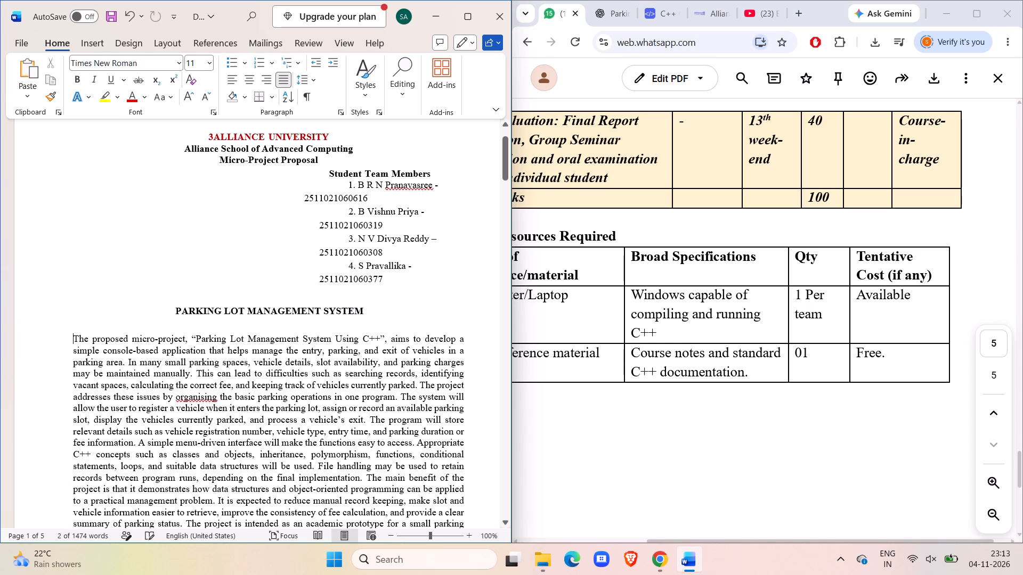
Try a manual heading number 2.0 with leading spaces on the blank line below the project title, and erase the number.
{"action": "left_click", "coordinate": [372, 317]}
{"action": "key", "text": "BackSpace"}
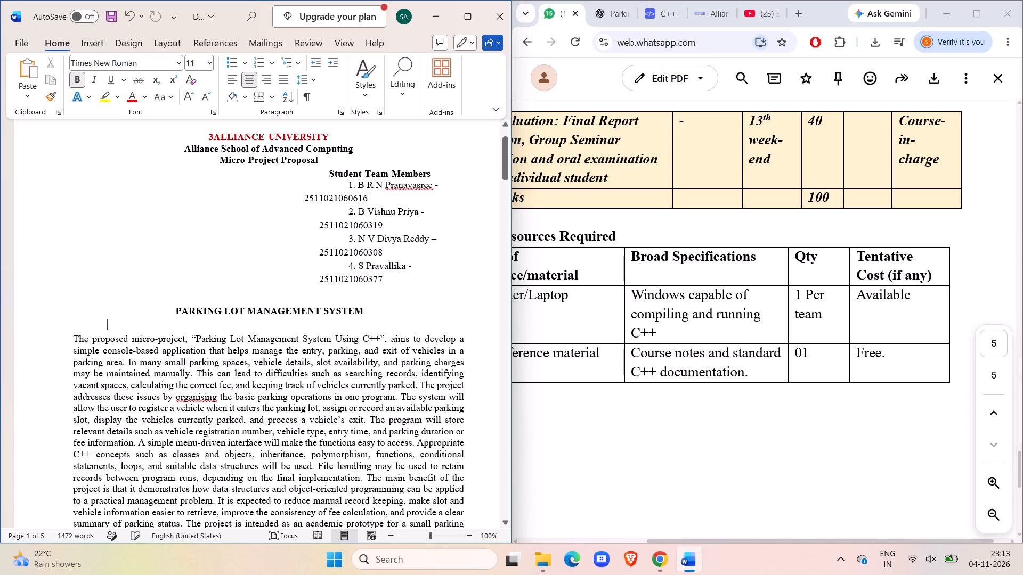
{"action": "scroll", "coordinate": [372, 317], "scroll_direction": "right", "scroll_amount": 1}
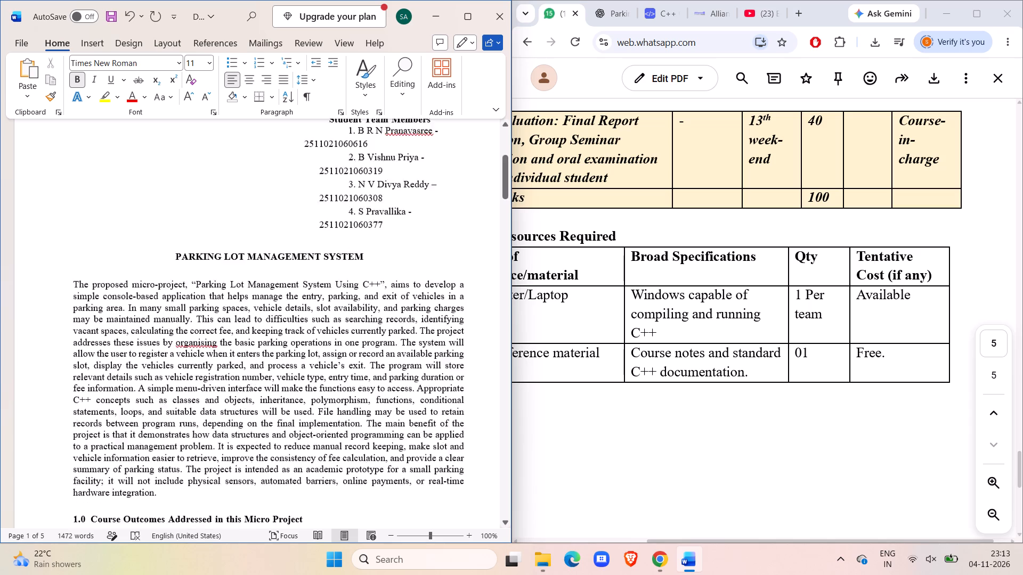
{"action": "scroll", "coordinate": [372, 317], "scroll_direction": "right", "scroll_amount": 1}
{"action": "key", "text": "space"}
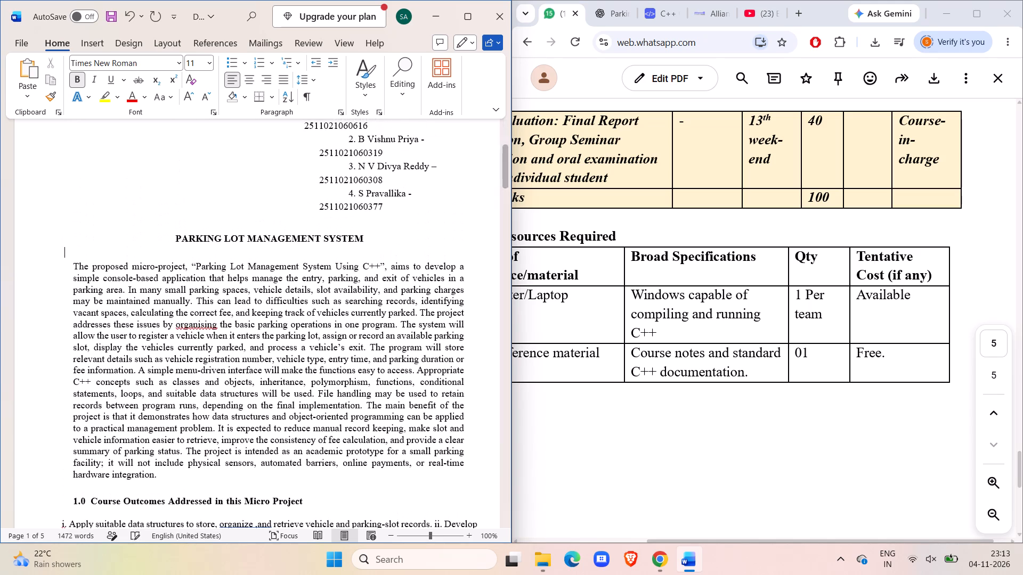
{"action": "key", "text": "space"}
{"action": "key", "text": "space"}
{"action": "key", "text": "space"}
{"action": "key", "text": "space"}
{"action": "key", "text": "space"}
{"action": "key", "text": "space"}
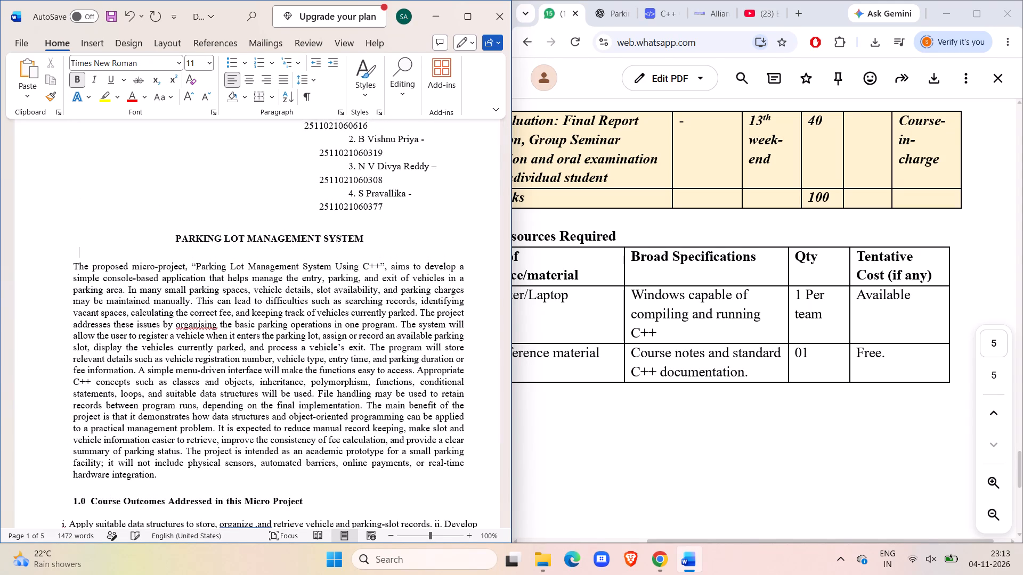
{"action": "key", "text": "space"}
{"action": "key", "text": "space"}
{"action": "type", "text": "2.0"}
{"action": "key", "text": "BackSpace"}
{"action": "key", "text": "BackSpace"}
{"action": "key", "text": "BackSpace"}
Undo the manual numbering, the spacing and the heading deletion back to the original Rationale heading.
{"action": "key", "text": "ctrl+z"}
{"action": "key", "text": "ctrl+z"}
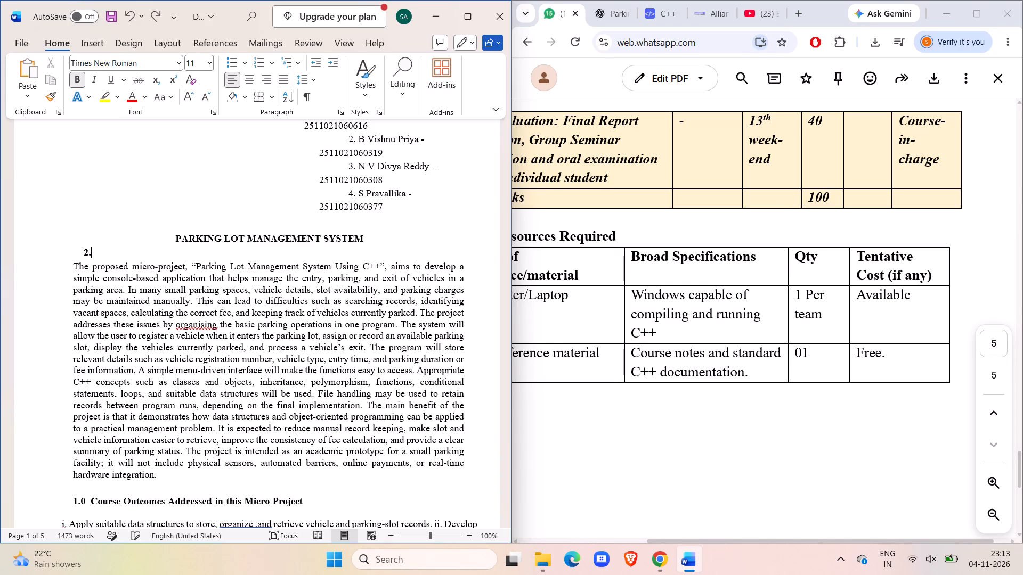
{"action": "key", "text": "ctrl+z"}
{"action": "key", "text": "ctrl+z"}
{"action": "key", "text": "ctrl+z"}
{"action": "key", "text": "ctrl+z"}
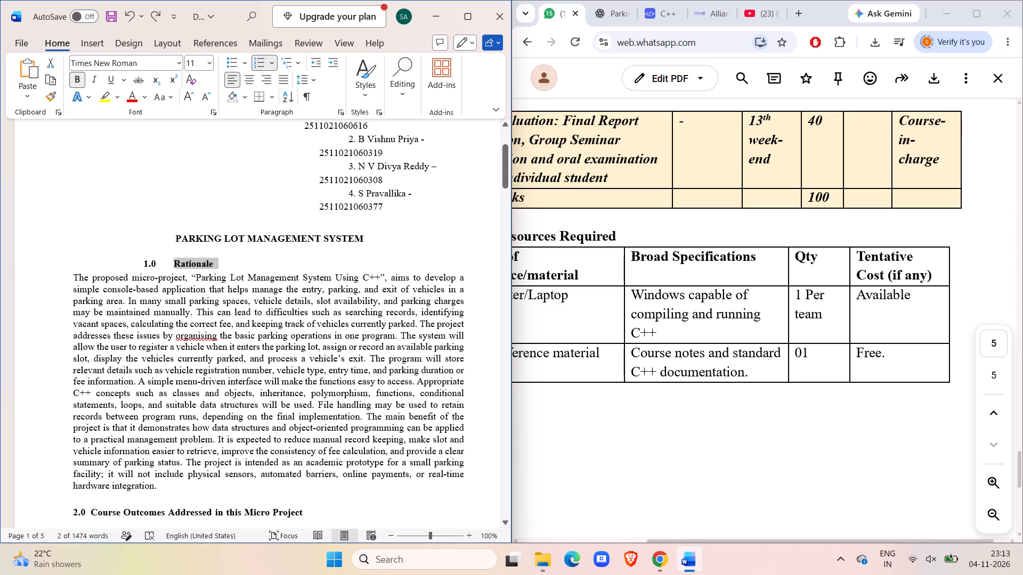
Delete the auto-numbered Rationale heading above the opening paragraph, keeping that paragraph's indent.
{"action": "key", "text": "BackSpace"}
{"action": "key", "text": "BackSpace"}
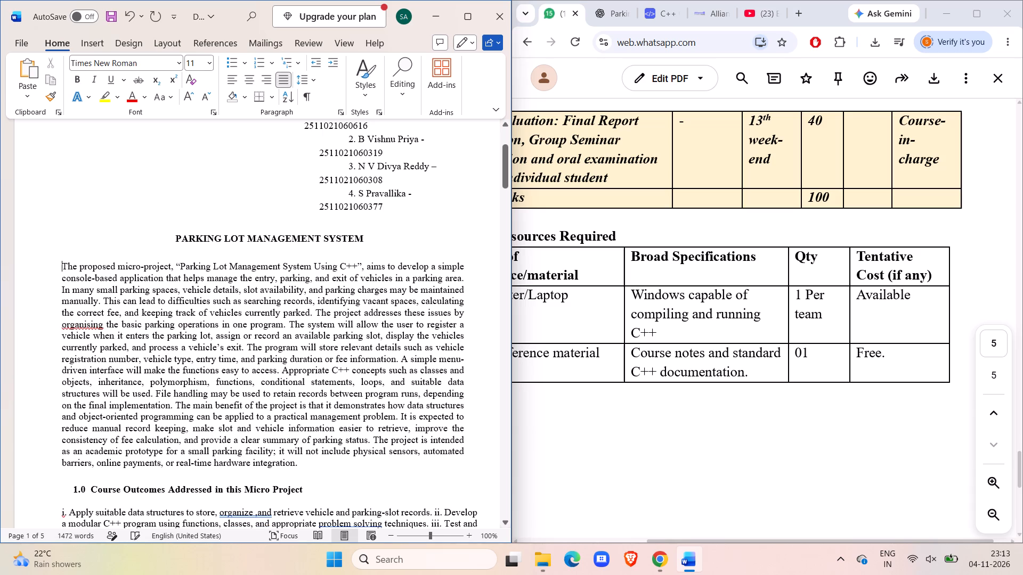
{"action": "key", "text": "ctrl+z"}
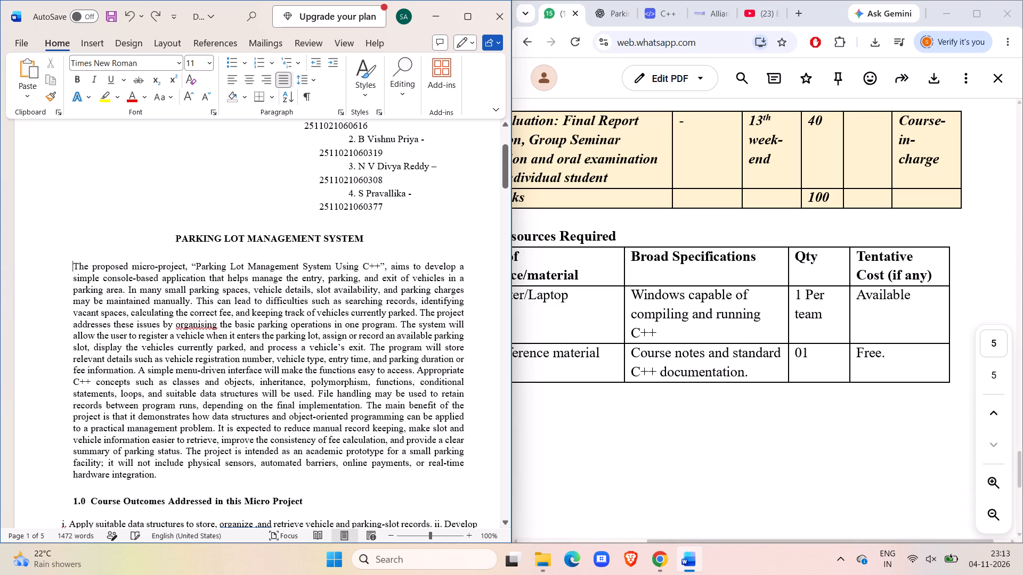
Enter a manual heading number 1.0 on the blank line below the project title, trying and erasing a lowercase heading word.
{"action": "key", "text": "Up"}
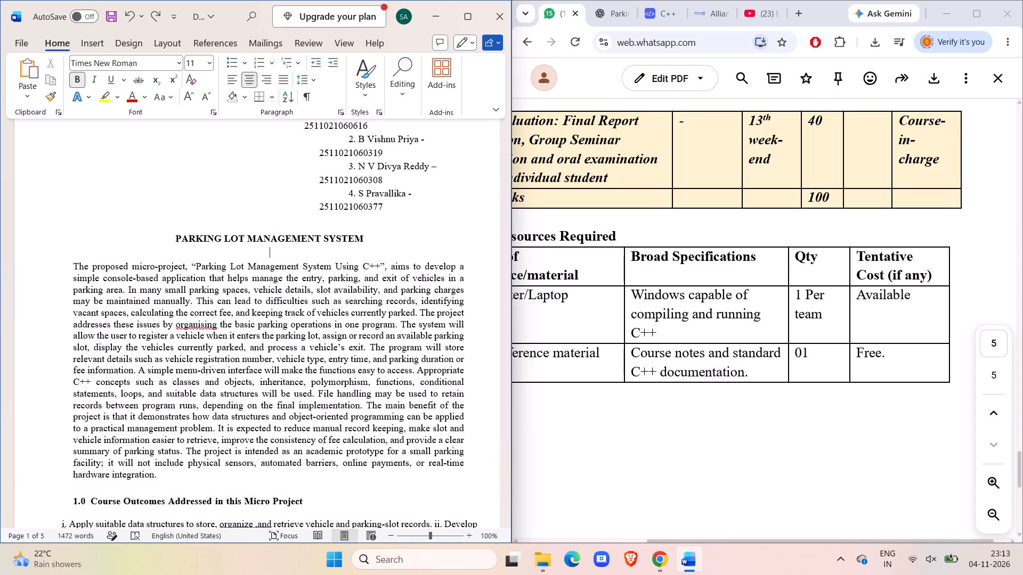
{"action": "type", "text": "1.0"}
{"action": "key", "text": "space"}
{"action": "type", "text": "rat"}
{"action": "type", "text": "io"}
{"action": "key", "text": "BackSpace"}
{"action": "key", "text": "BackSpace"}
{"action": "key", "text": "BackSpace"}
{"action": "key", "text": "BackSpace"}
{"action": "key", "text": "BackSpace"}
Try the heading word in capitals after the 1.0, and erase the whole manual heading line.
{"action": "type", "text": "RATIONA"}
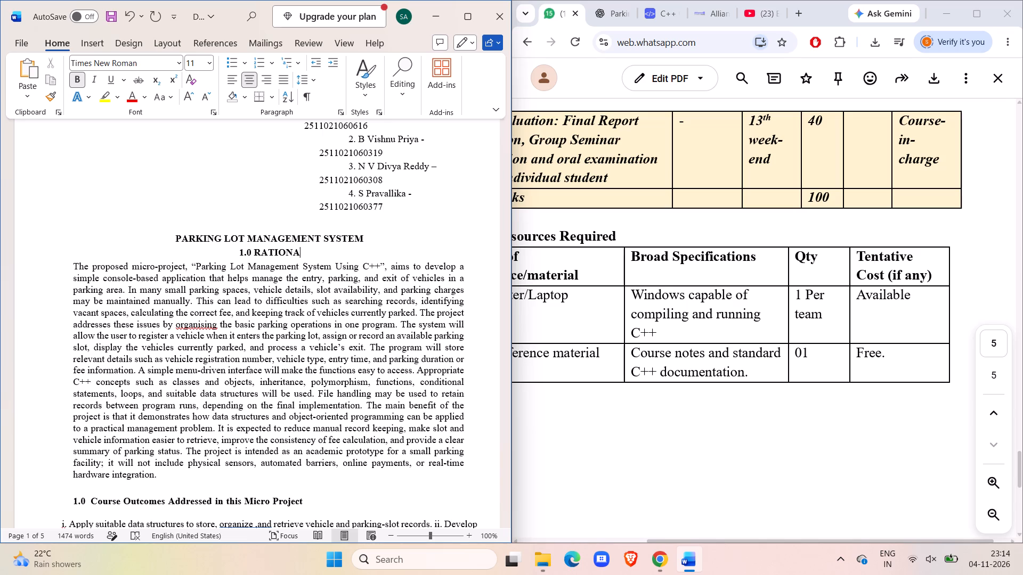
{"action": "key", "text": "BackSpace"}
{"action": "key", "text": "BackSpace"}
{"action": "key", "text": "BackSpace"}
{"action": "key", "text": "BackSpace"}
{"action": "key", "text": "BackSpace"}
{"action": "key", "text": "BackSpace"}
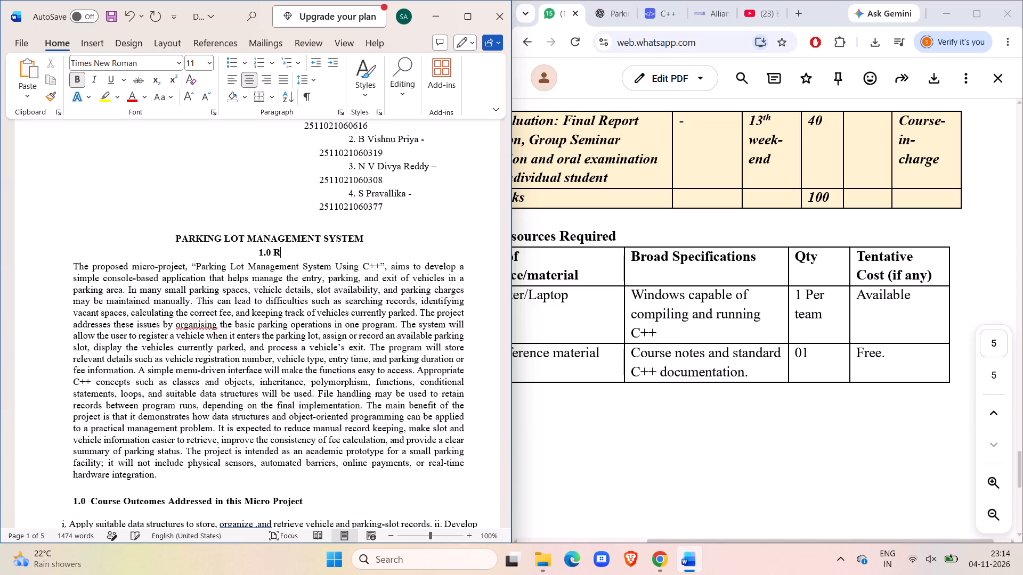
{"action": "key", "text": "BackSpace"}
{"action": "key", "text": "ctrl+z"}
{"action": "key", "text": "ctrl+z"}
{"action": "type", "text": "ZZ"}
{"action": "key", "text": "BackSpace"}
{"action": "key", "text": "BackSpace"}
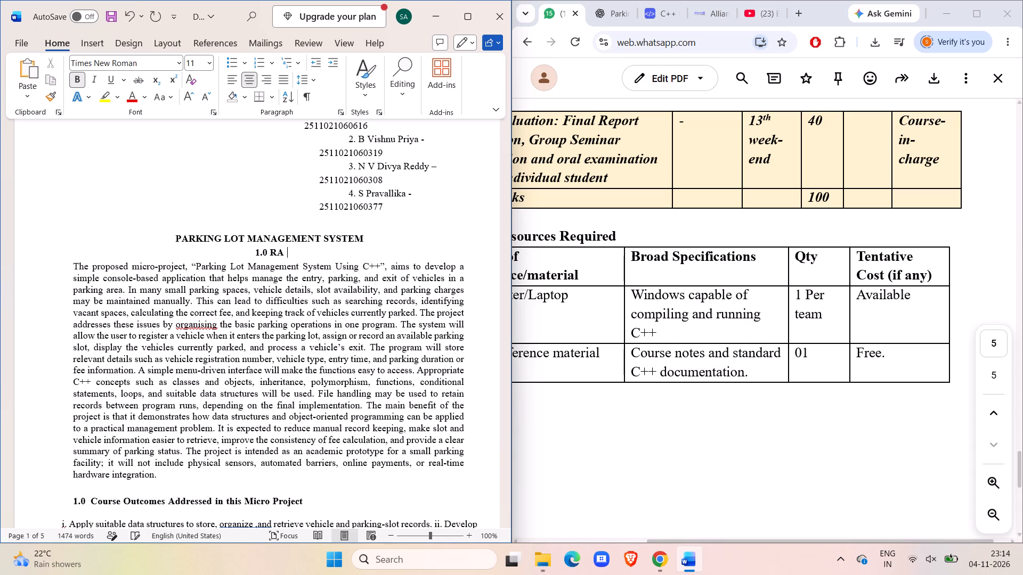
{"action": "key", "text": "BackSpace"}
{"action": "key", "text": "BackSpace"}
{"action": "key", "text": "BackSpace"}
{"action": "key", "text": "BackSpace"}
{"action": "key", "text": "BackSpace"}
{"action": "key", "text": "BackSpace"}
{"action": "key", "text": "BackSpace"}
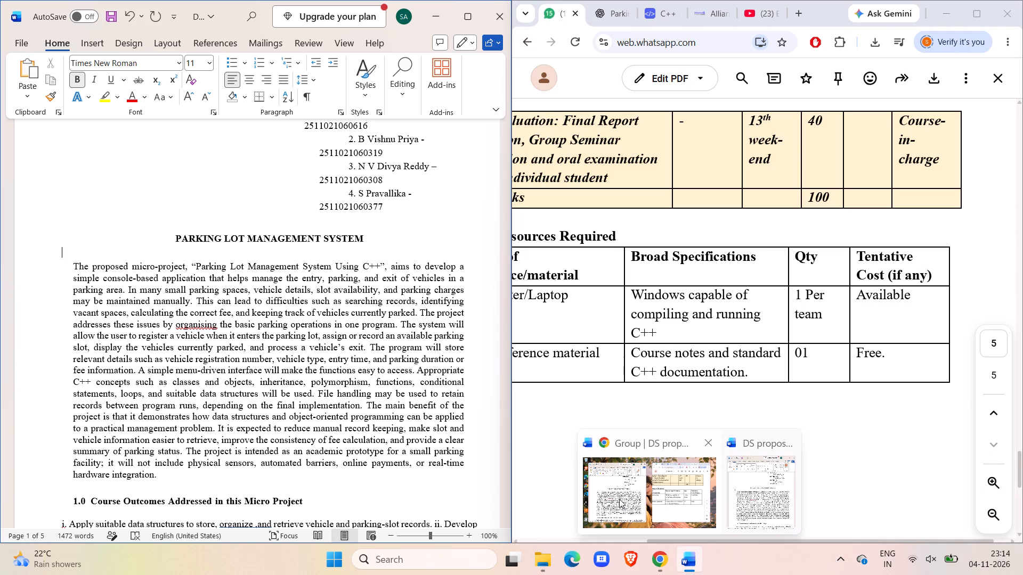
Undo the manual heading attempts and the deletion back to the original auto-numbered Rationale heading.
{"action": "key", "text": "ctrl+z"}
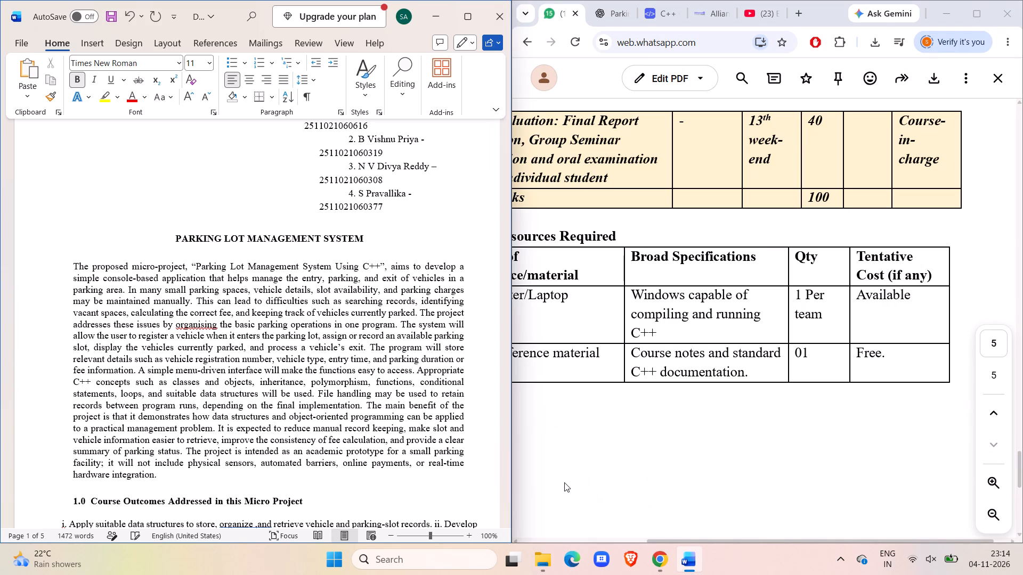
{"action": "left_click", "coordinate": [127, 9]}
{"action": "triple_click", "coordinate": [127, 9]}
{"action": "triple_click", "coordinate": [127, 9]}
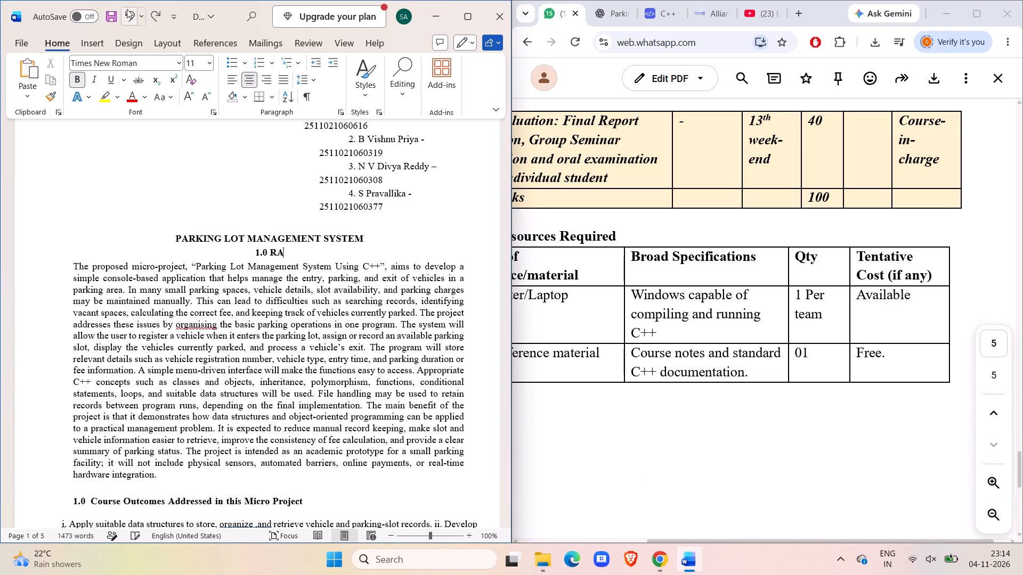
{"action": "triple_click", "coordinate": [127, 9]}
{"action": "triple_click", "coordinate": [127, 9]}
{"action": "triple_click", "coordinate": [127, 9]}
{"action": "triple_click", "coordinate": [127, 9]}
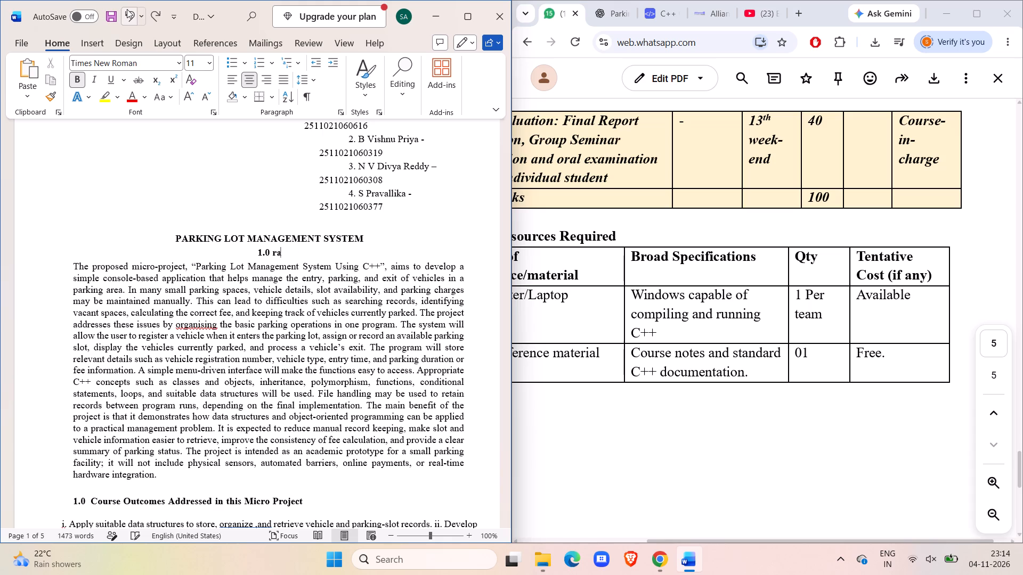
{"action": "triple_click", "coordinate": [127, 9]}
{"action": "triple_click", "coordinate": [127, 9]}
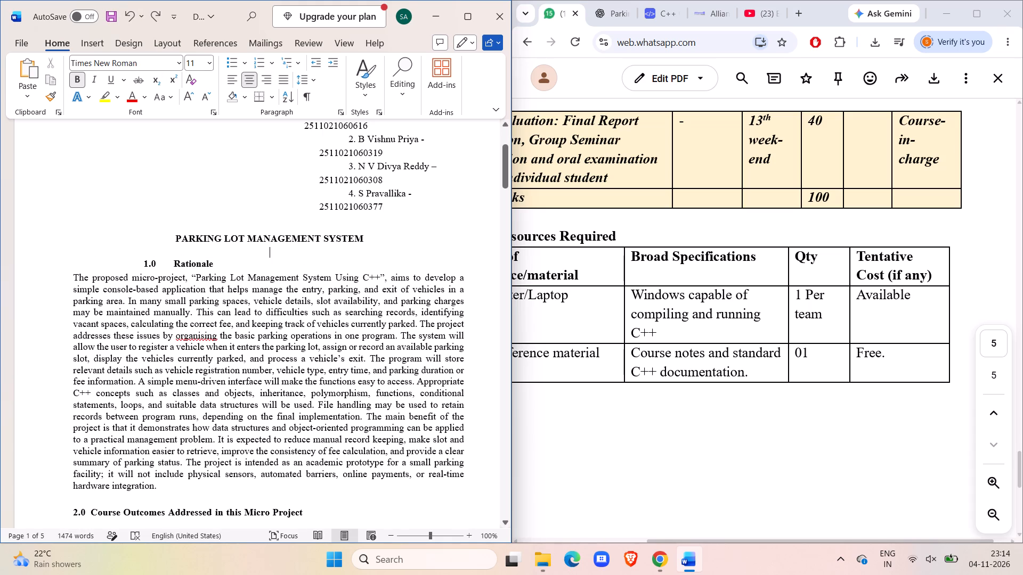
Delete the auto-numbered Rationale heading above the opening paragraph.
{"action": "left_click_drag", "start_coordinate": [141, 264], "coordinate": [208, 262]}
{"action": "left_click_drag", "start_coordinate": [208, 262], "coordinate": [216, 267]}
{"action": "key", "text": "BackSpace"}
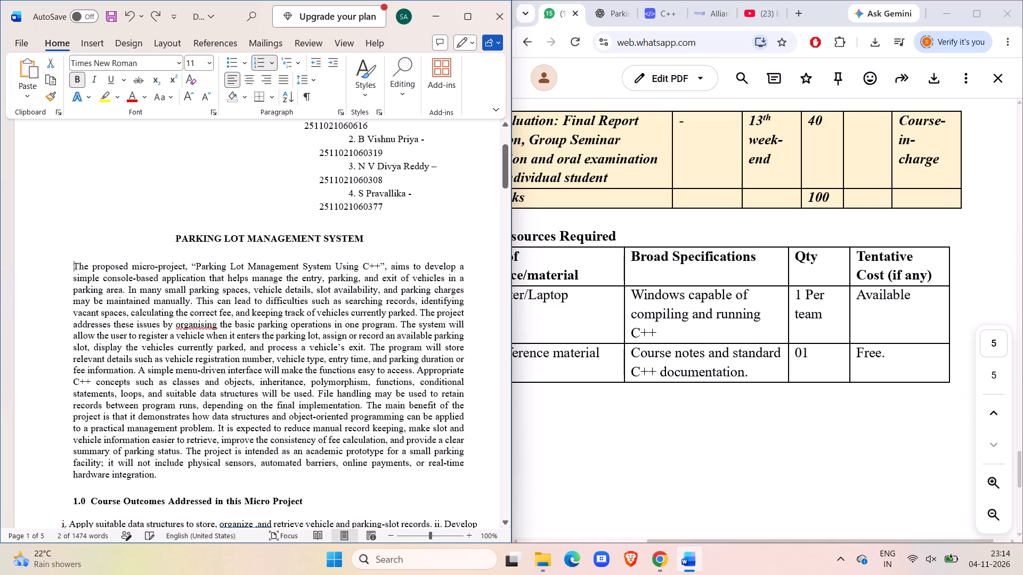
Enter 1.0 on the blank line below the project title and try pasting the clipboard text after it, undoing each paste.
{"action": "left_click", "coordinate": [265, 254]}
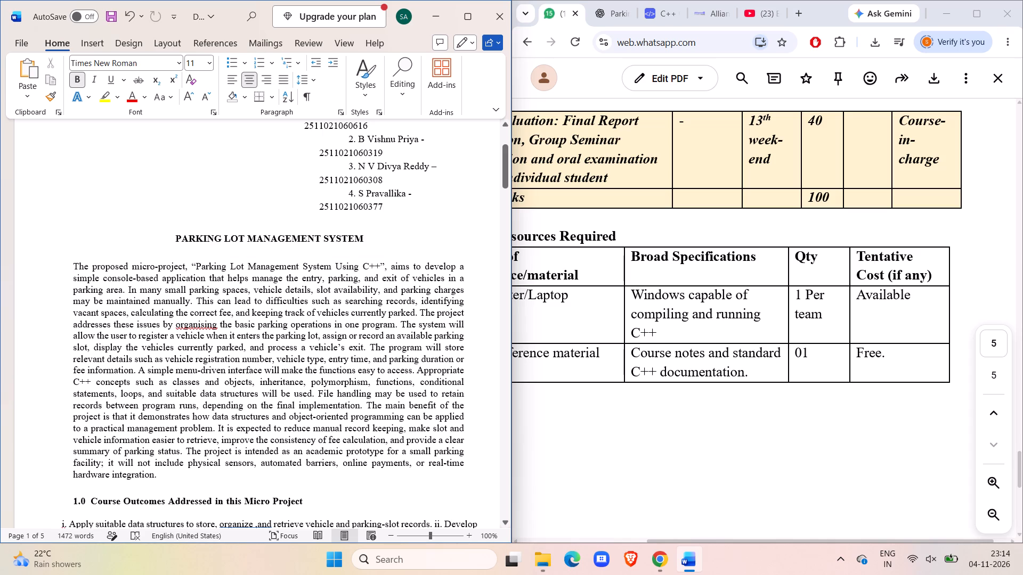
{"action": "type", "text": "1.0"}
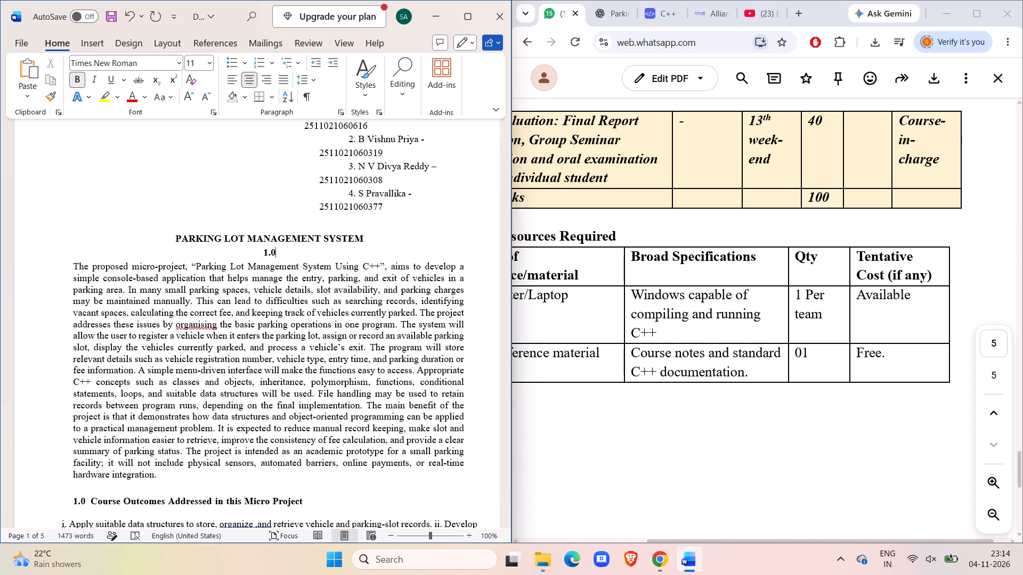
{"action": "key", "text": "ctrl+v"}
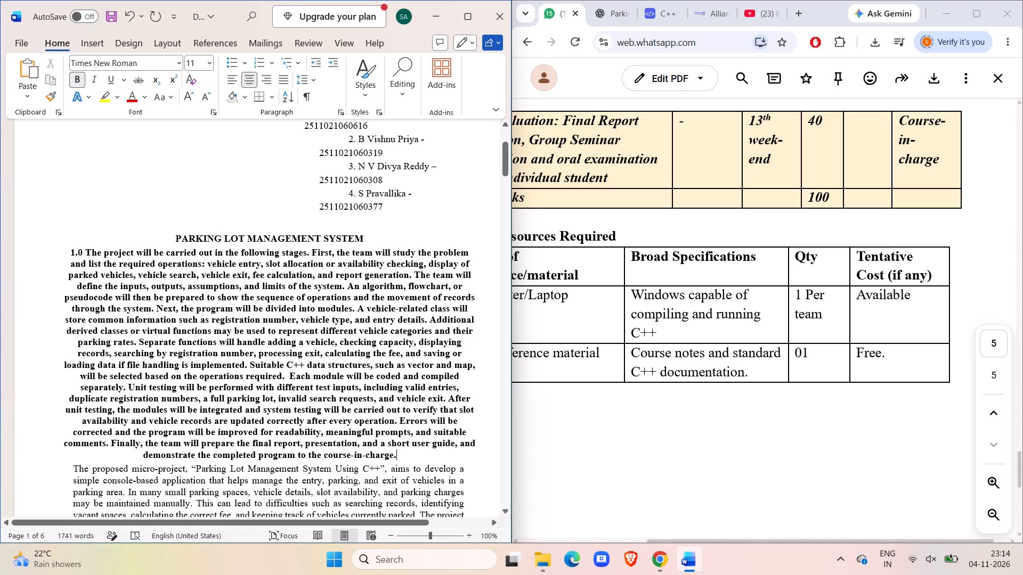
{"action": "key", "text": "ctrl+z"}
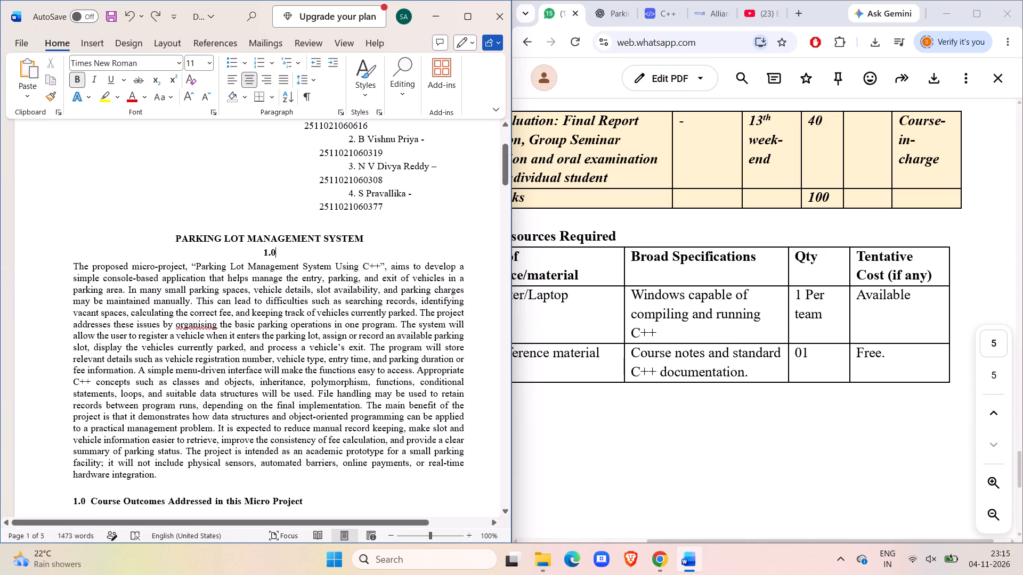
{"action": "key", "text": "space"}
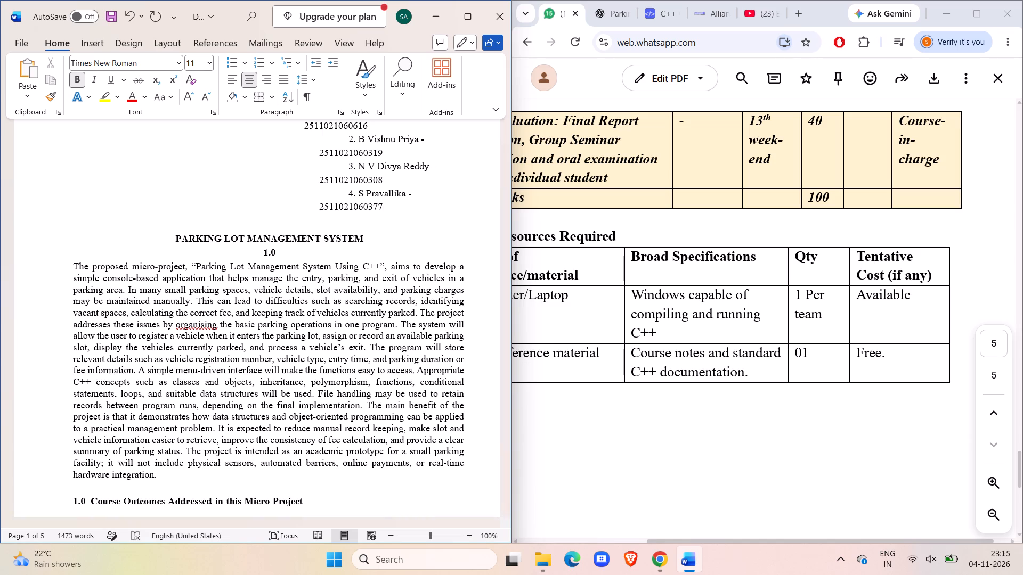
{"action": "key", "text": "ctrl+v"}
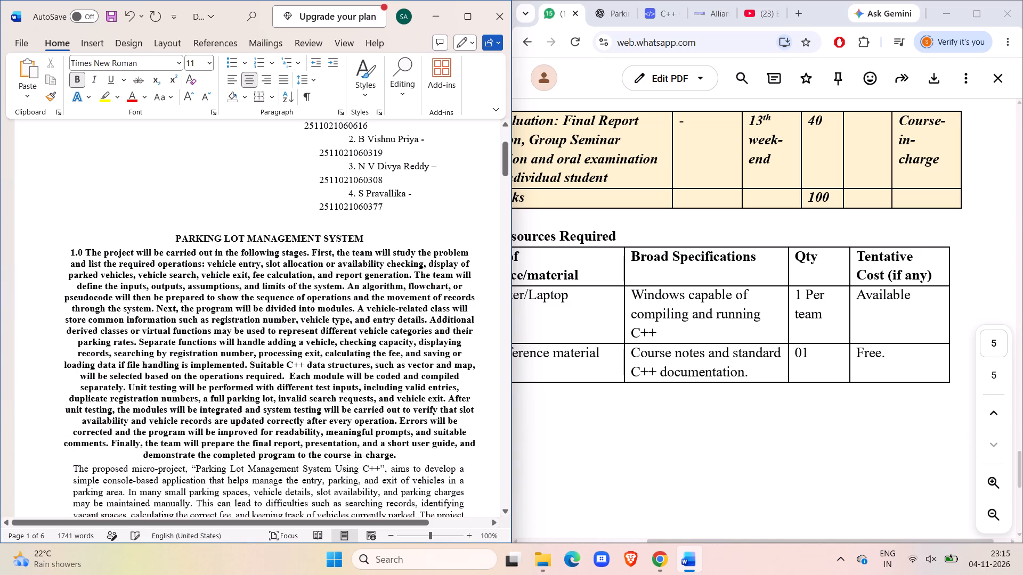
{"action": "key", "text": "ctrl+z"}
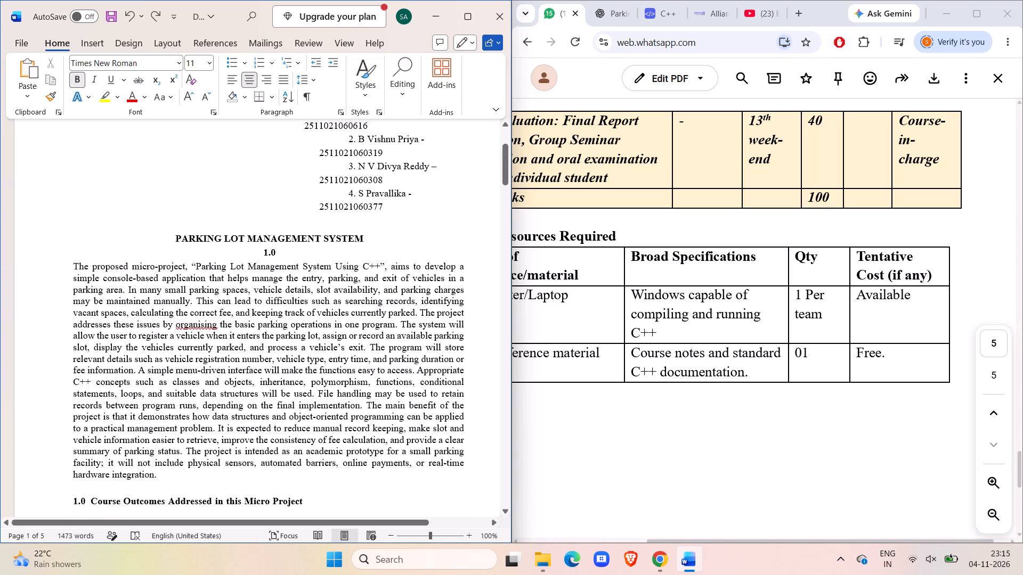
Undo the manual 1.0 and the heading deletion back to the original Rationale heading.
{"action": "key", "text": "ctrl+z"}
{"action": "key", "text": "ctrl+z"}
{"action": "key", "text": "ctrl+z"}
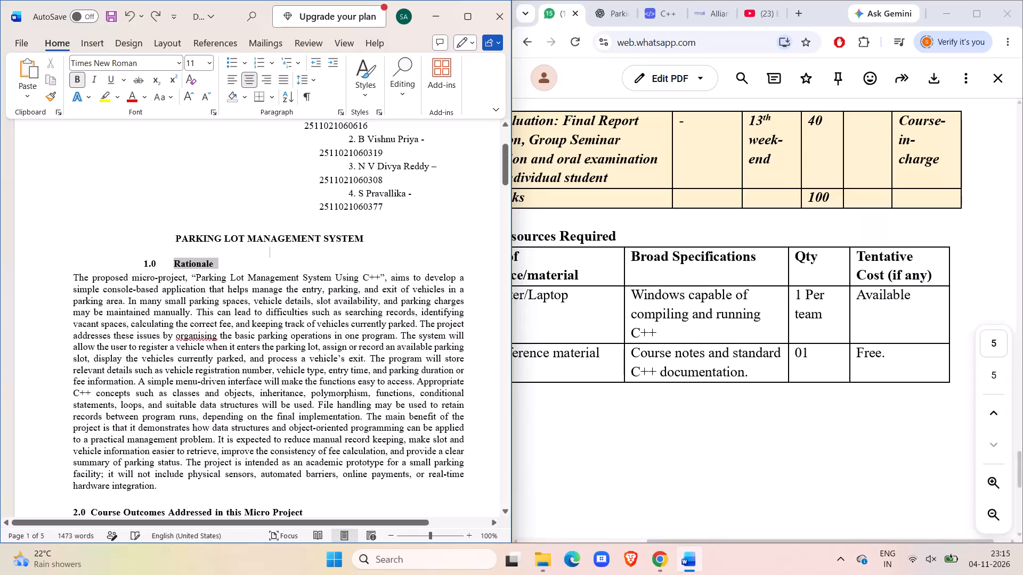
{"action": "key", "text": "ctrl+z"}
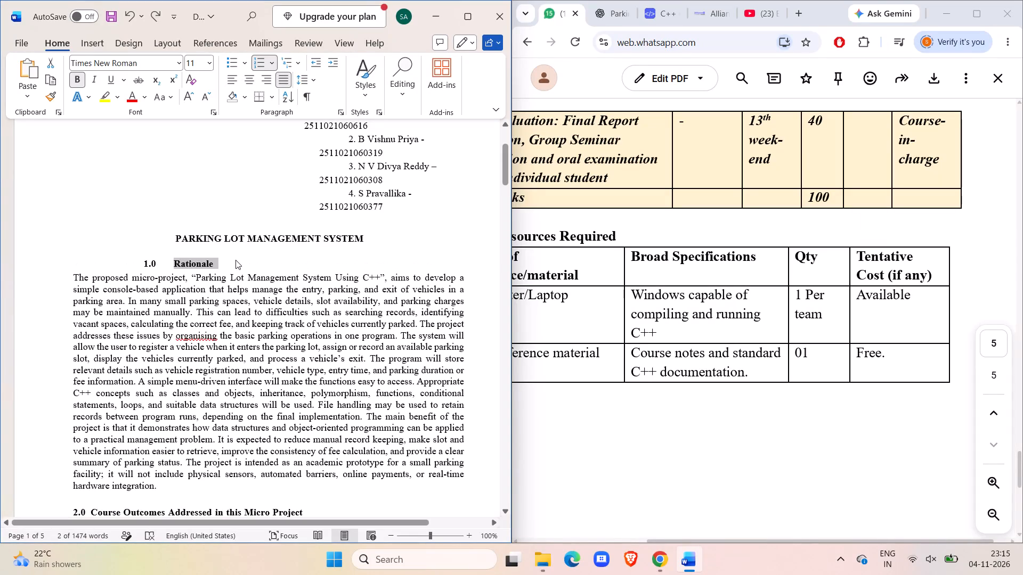
Copy the Rationale heading text above the opening paragraph.
{"action": "left_click", "coordinate": [236, 260]}
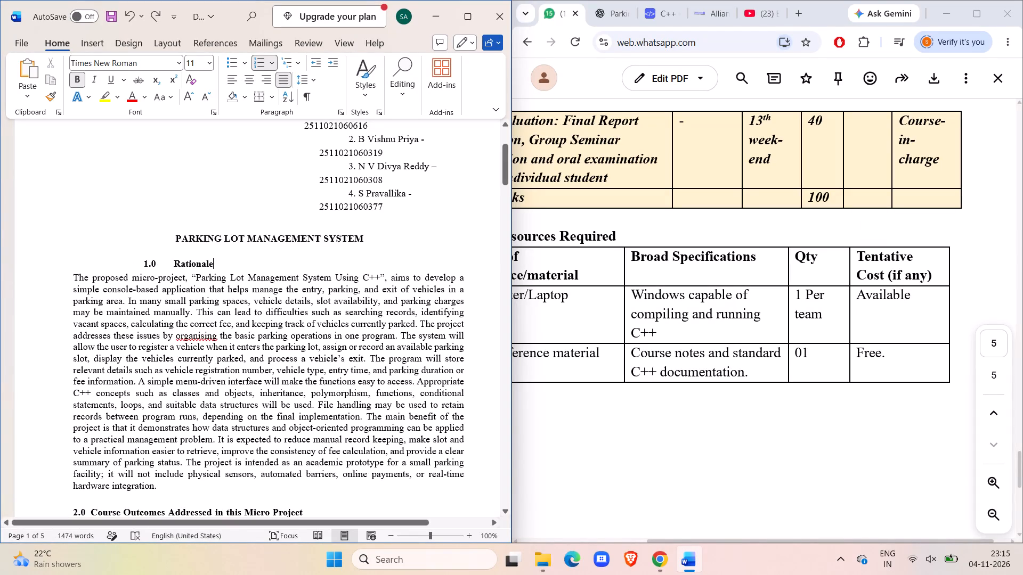
{"action": "left_click_drag", "start_coordinate": [173, 262], "coordinate": [220, 262]}
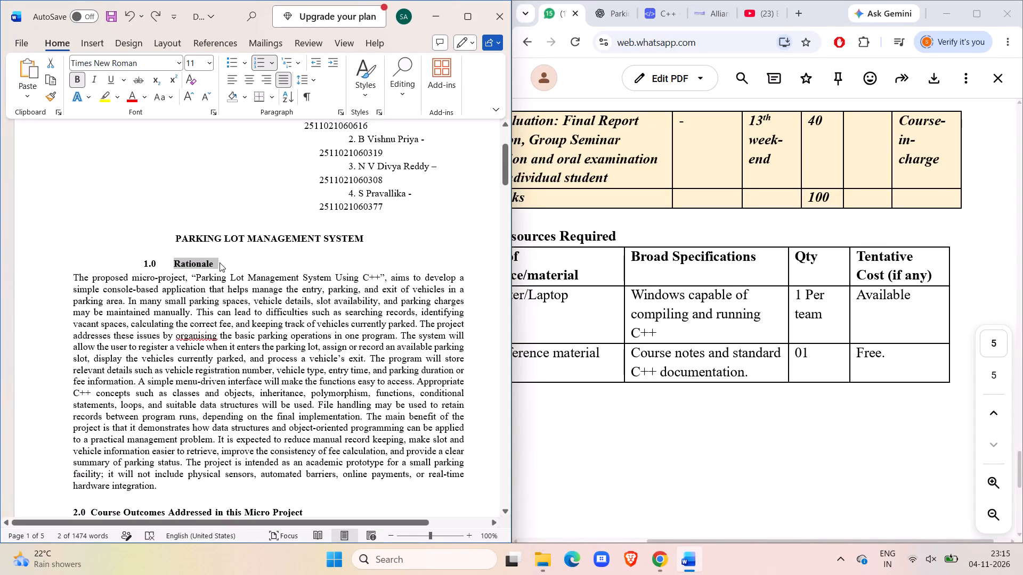
{"action": "key", "text": "ctrl+c"}
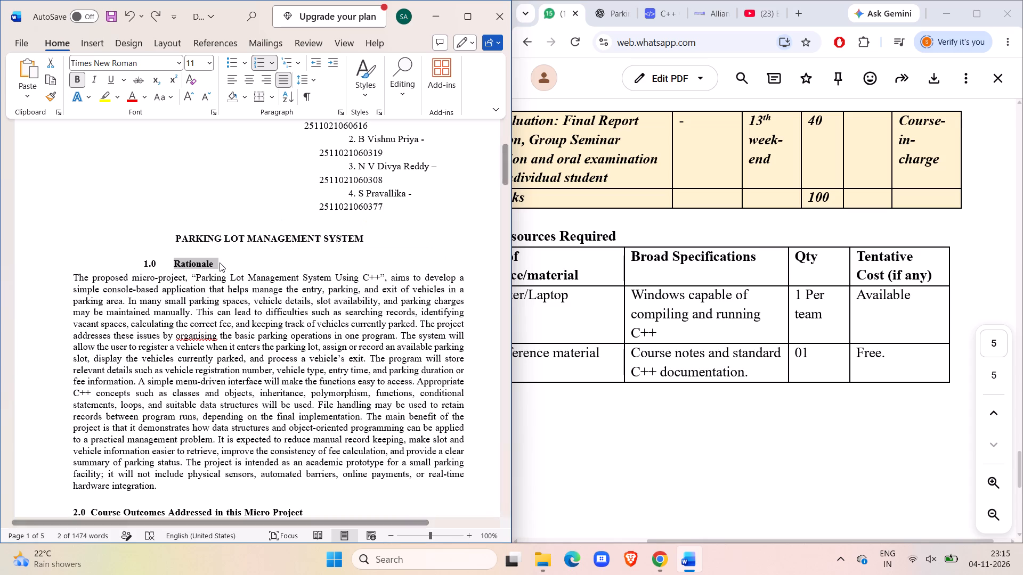
Erase the Rationale heading text together with its automatic number and indent, leaving an empty line above the opening paragraph.
{"action": "left_click", "coordinate": [220, 262]}
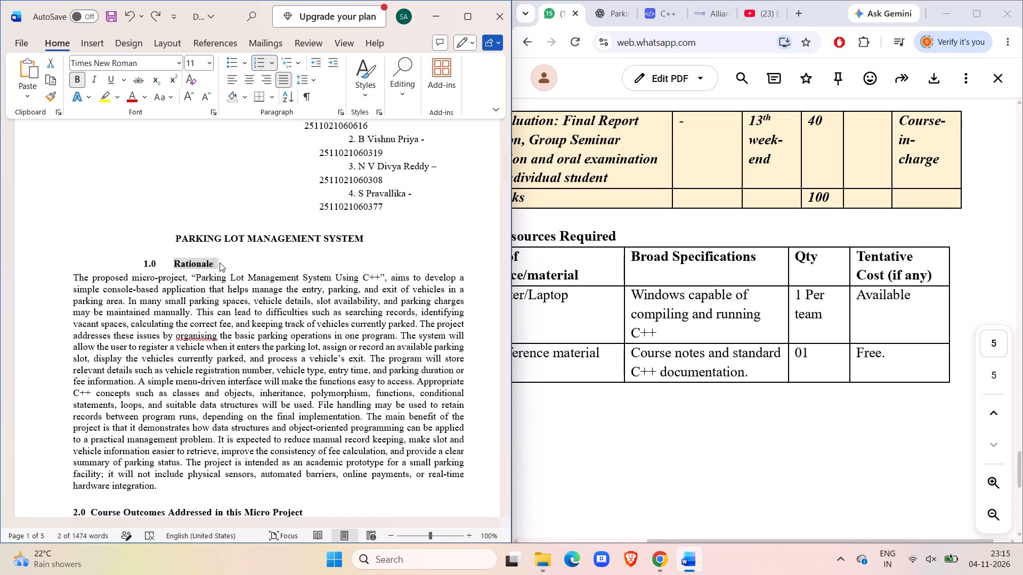
{"action": "left_click", "coordinate": [220, 262]}
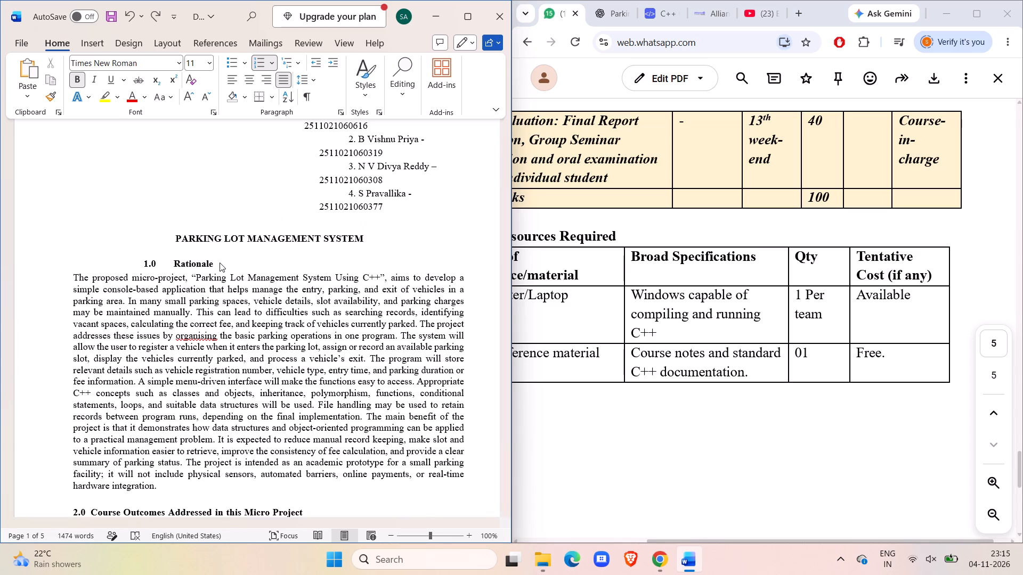
{"action": "key", "text": "BackSpace"}
{"action": "key", "text": "BackSpace"}
{"action": "key", "text": "BackSpace"}
{"action": "key", "text": "BackSpace"}
{"action": "key", "text": "BackSpace"}
{"action": "key", "text": "BackSpace"}
{"action": "key", "text": "BackSpace"}
{"action": "key", "text": "BackSpace"}
{"action": "key", "text": "BackSpace"}
{"action": "key", "text": "BackSpace"}
{"action": "key", "text": "BackSpace"}
Indent the empty line above the opening paragraph with spaces, enter 1.0 manually and paste the copied Rationale heading after it.
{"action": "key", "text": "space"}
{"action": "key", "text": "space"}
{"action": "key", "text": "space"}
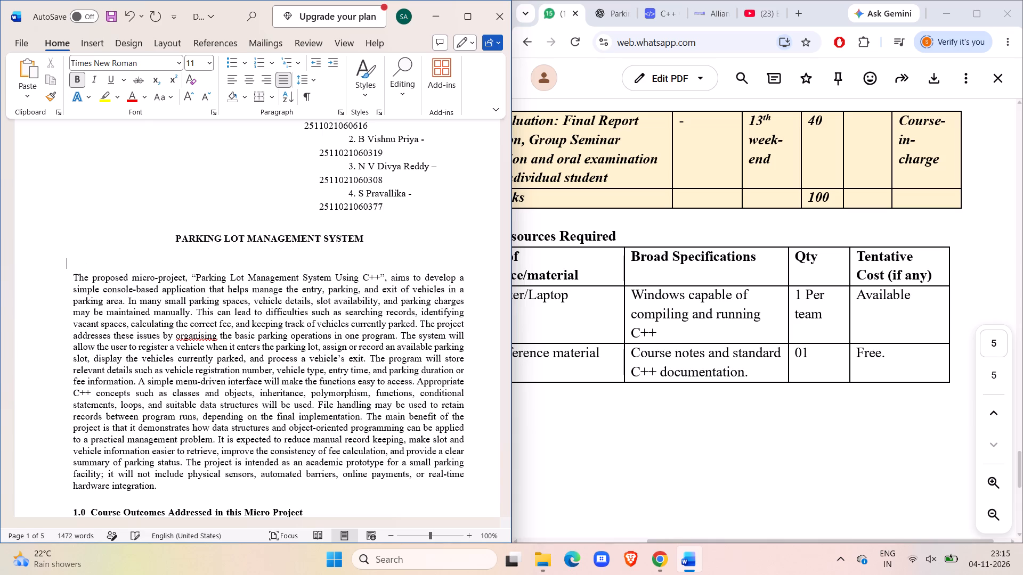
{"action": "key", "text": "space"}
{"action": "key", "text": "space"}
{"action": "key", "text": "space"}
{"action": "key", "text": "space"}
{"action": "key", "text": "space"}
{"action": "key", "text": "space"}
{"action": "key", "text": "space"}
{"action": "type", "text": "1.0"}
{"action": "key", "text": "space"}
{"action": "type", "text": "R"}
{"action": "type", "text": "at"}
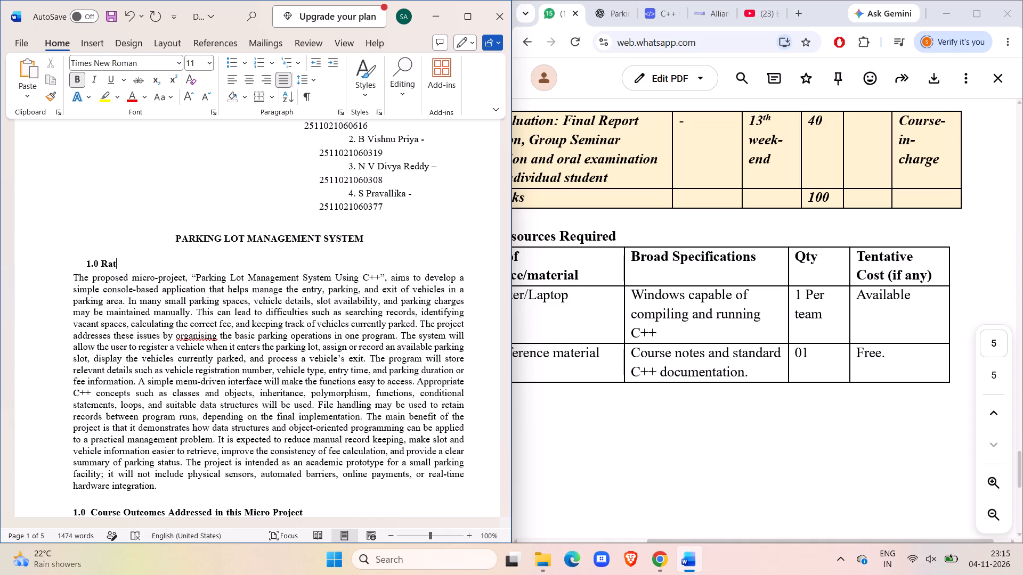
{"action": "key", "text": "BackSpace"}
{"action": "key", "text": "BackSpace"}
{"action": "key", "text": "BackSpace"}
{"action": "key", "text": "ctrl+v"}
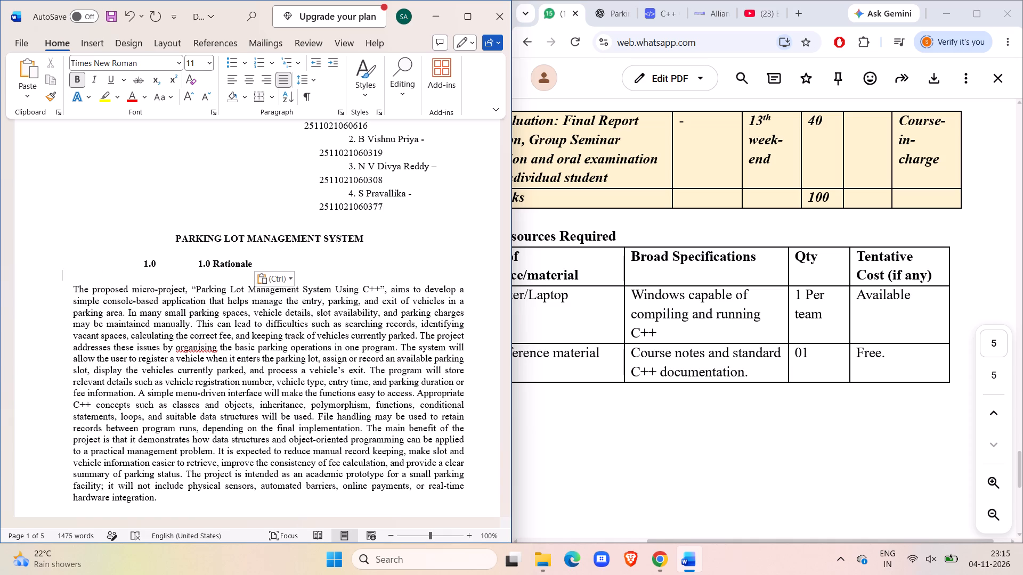
Remove the automatic number, its indent and the blank line before the manual 1.0 Rationale heading, leaving it directly below the project title.
{"action": "left_click", "coordinate": [196, 264]}
{"action": "key", "text": "BackSpace"}
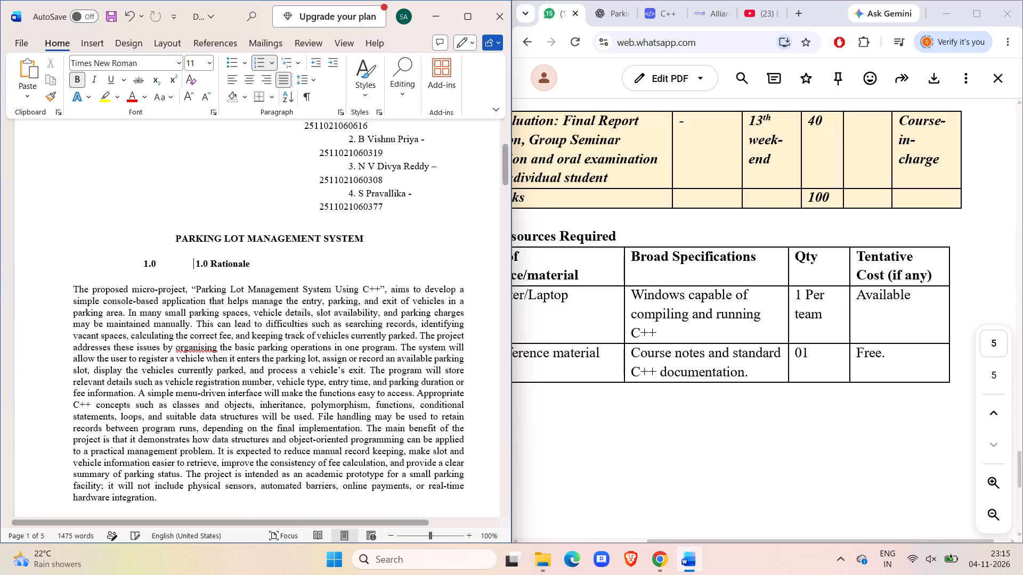
{"action": "key", "text": "BackSpace"}
{"action": "key", "text": "BackSpace"}
{"action": "key", "text": "BackSpace"}
{"action": "key", "text": "BackSpace"}
{"action": "key", "text": "BackSpace"}
{"action": "key", "text": "BackSpace"}
{"action": "key", "text": "BackSpace"}
{"action": "key", "text": "BackSpace"}
{"action": "key", "text": "BackSpace"}
{"action": "key", "text": "BackSpace"}
{"action": "key", "text": "BackSpace"}
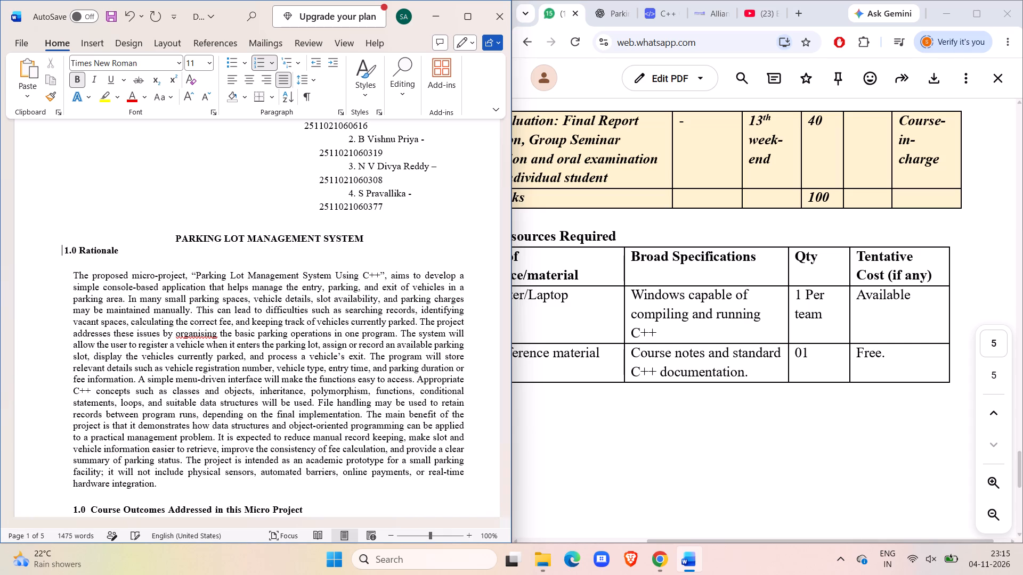
Indent the 1.0 Rationale heading with eight leading spaces.
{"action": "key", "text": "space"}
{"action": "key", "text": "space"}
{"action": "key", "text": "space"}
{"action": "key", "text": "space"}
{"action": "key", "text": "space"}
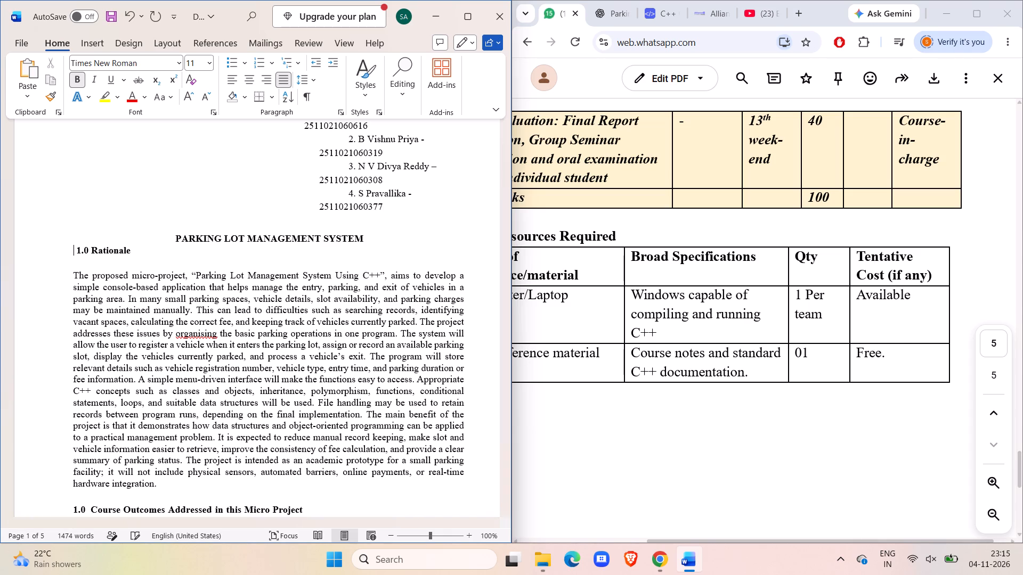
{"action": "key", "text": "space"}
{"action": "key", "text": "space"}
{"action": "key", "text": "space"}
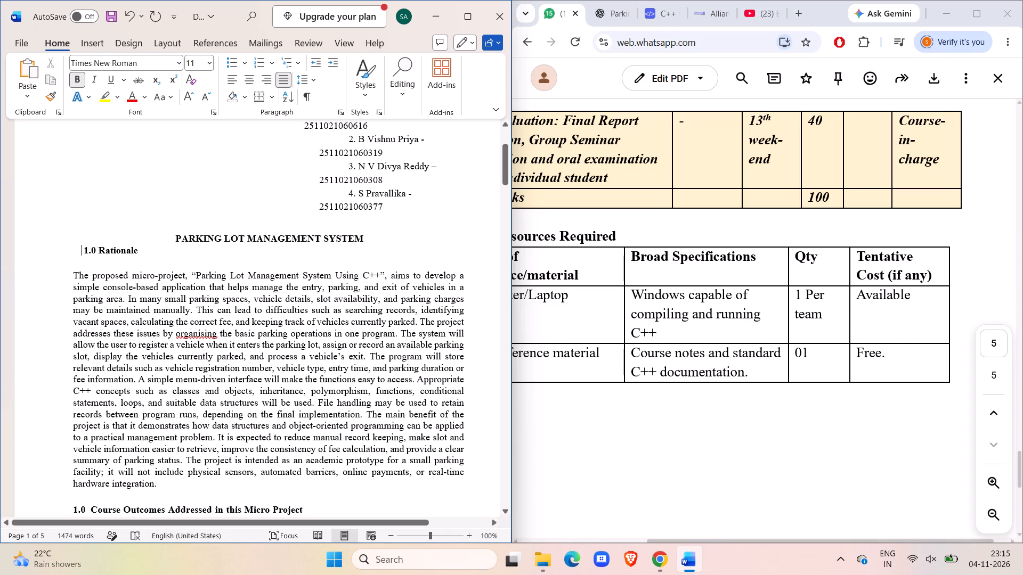
Delete the empty lines below the 1.0 Rationale and Course Outcomes Addressed in this Micro Project headings.
{"action": "left_click", "coordinate": [174, 264]}
{"action": "key", "text": "BackSpace"}
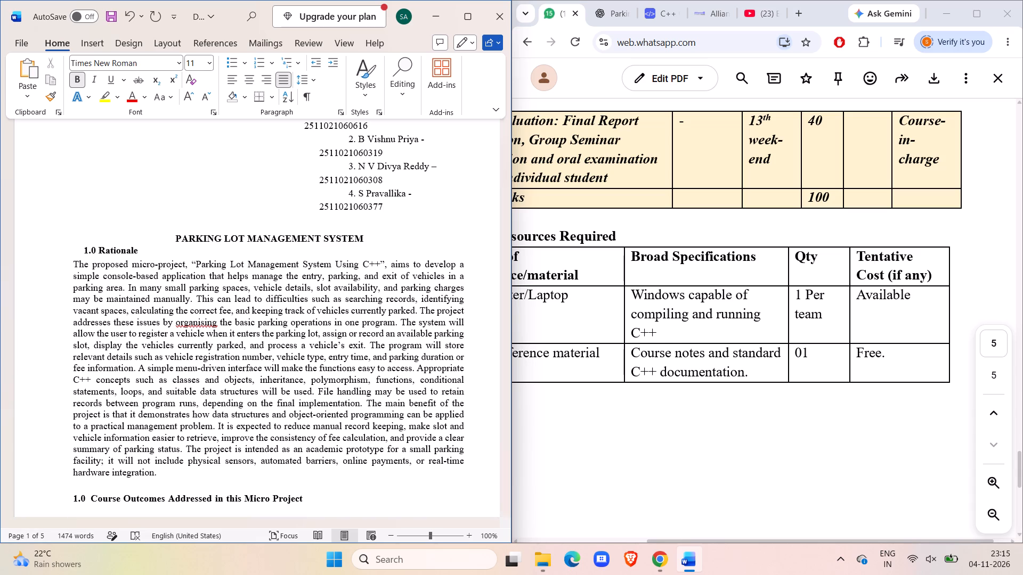
{"action": "scroll", "coordinate": [149, 424], "scroll_direction": "down", "scroll_amount": 1}
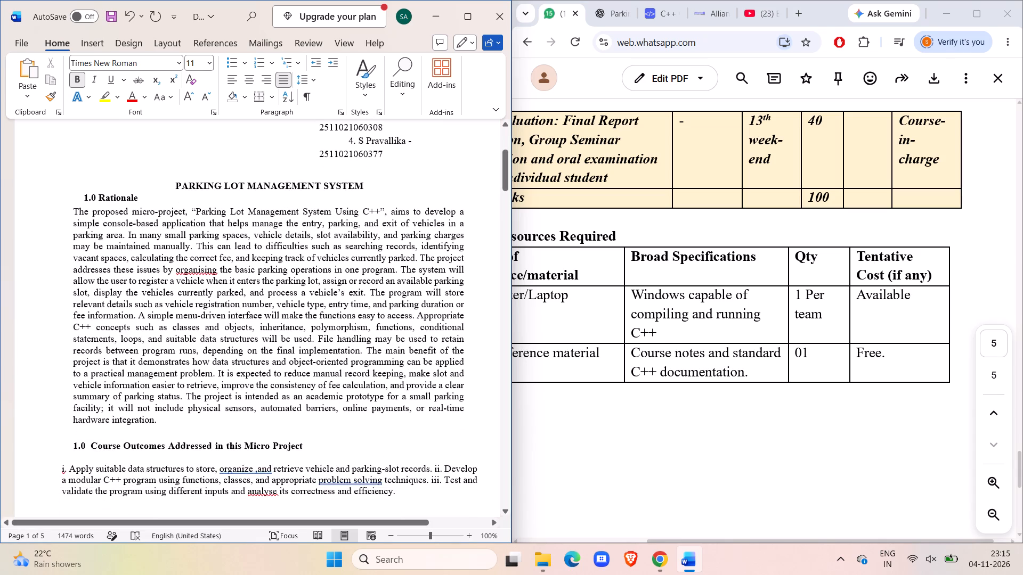
{"action": "scroll", "coordinate": [149, 424], "scroll_direction": "down", "scroll_amount": 1}
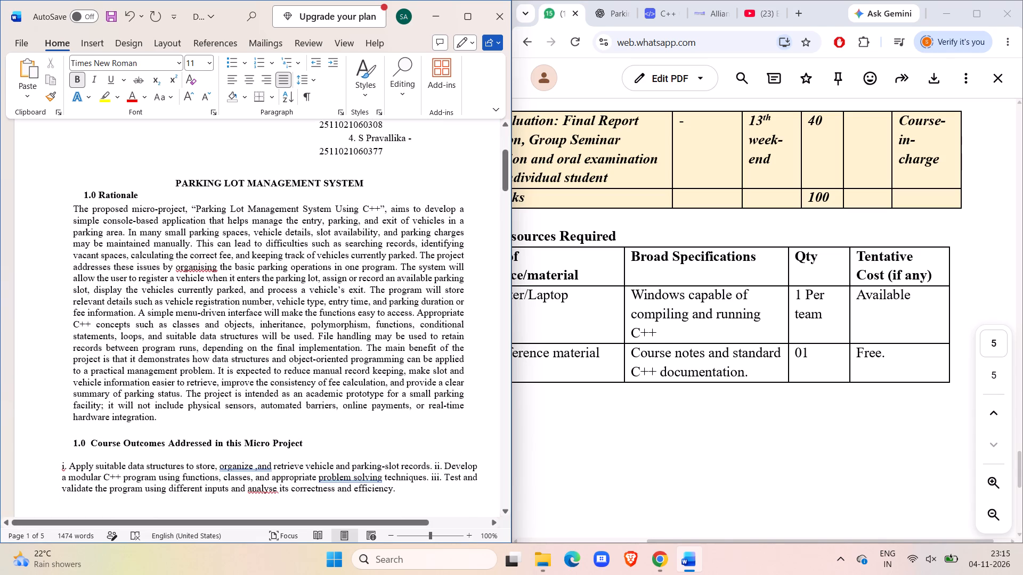
{"action": "left_click", "coordinate": [143, 457]}
{"action": "key", "text": "BackSpace"}
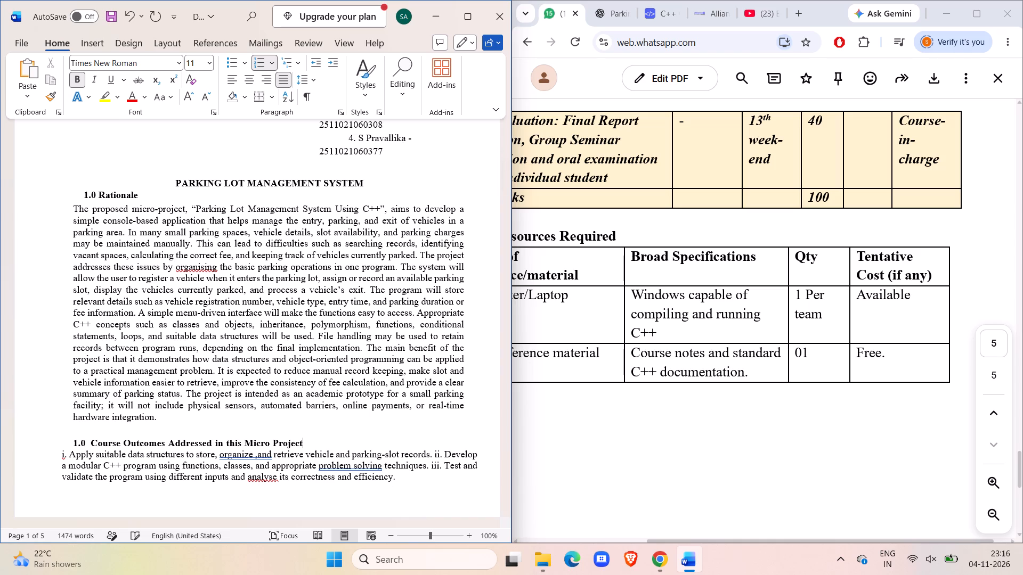
Insert a space after the first roman numeral in the Course Outcomes text.
{"action": "left_click", "coordinate": [64, 454]}
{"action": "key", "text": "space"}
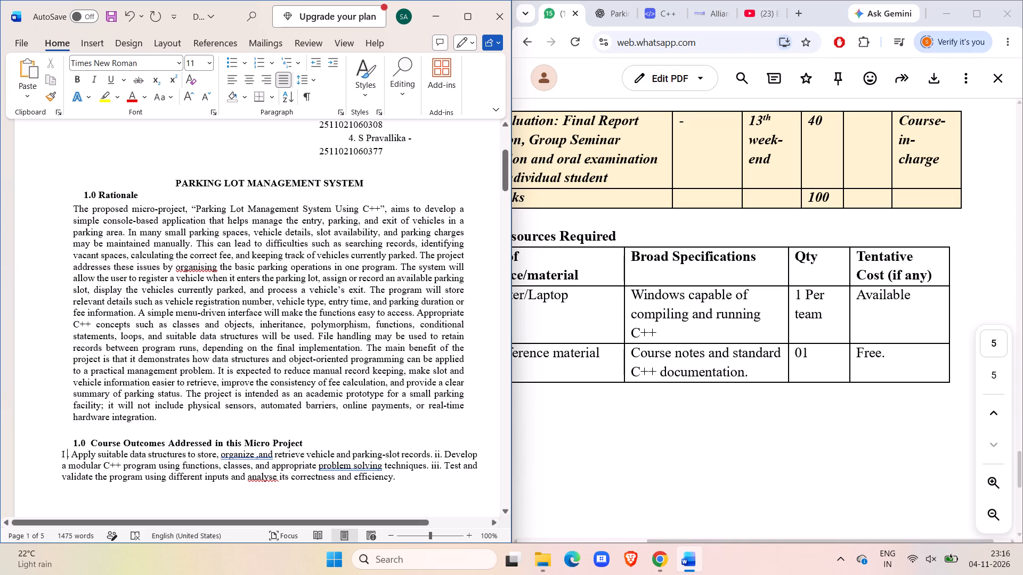
Remove the stray comma between "organize" and "and" in the first course outcome.
{"action": "left_click", "coordinate": [257, 455]}
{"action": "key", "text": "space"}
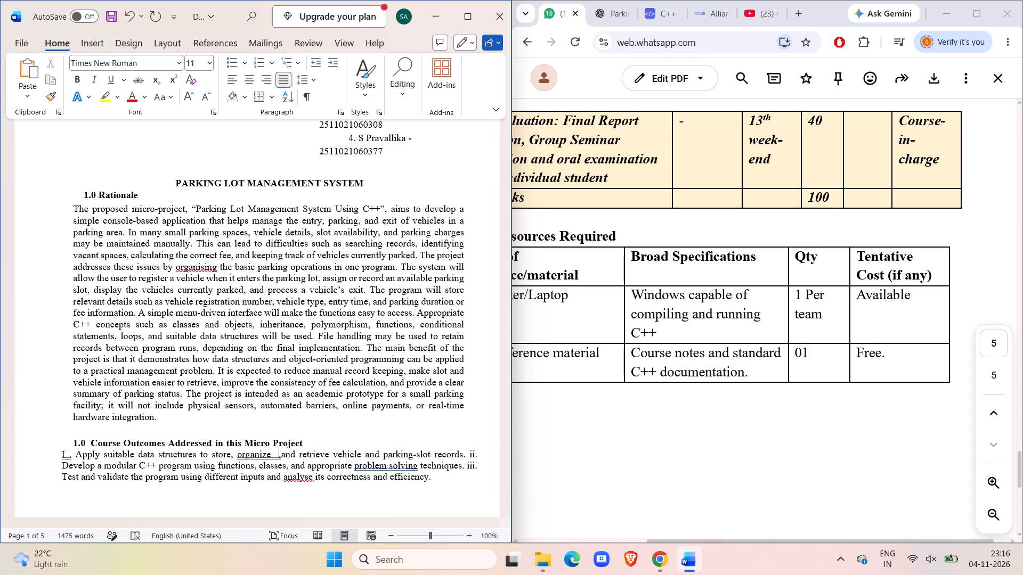
{"action": "key", "text": "BackSpace"}
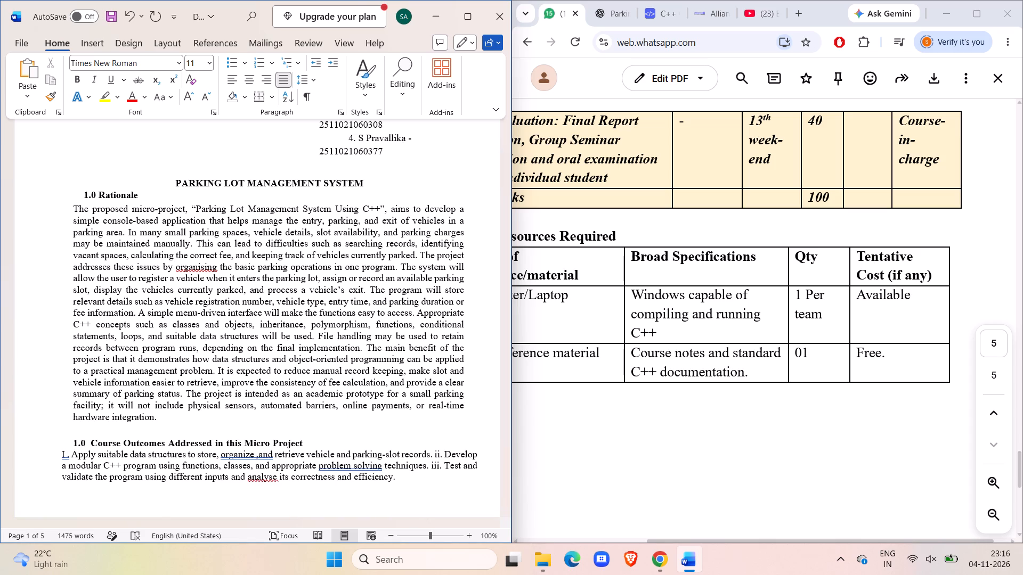
{"action": "key", "text": "Right"}
{"action": "key", "text": "BackSpace"}
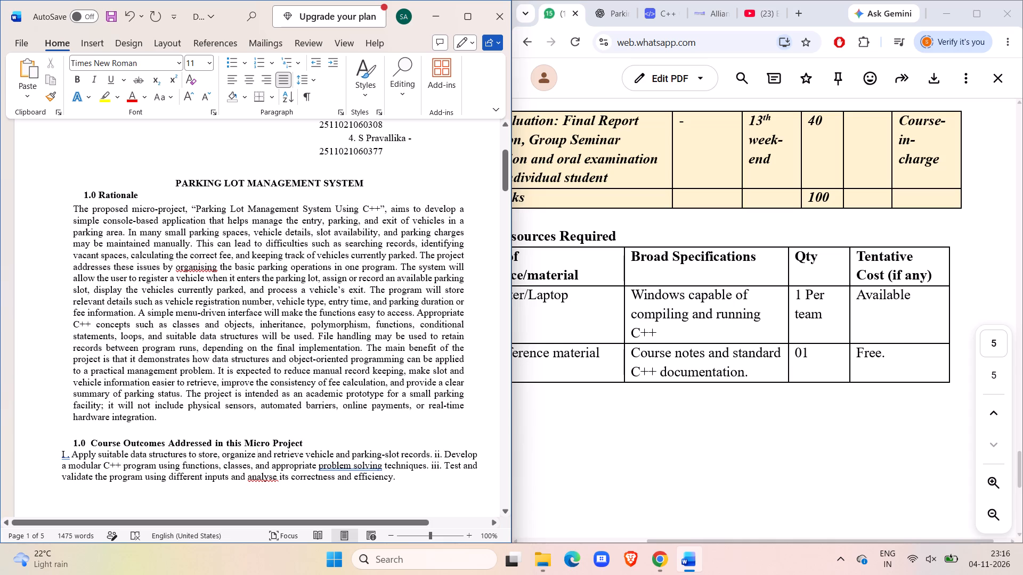
Apply justified alignment to everything from the 1.0 Rationale heading to the end of the document.
{"action": "scroll", "coordinate": [283, 497], "scroll_direction": "down", "scroll_amount": 1}
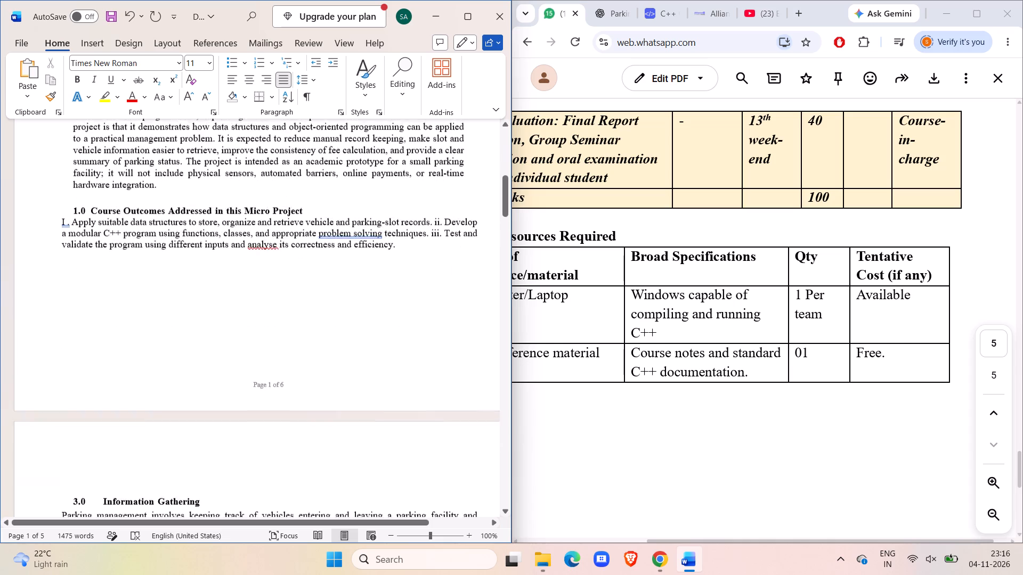
{"action": "scroll", "coordinate": [283, 497], "scroll_direction": "up", "scroll_amount": 4}
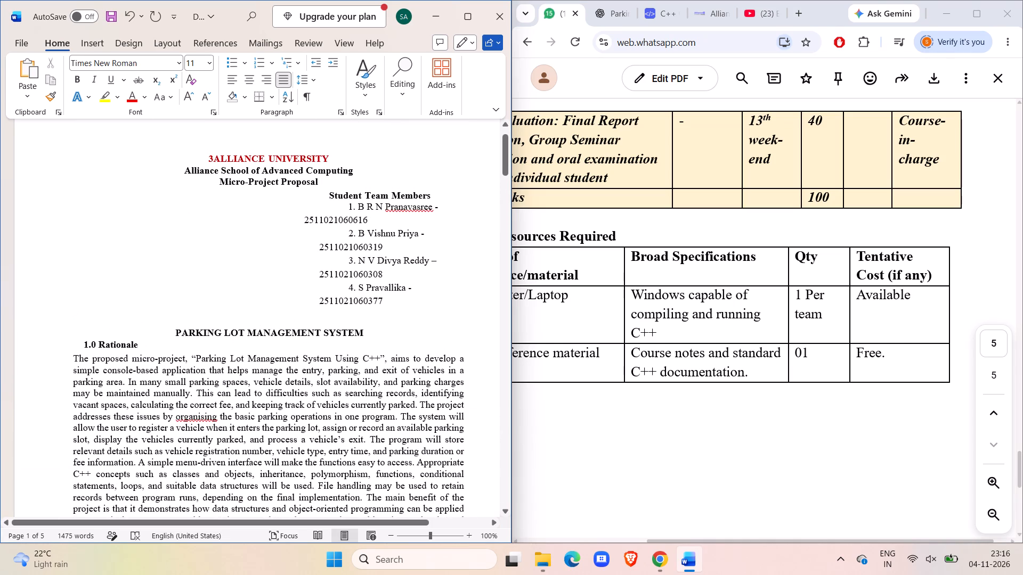
{"action": "left_click_drag", "start_coordinate": [82, 342], "coordinate": [230, 574]}
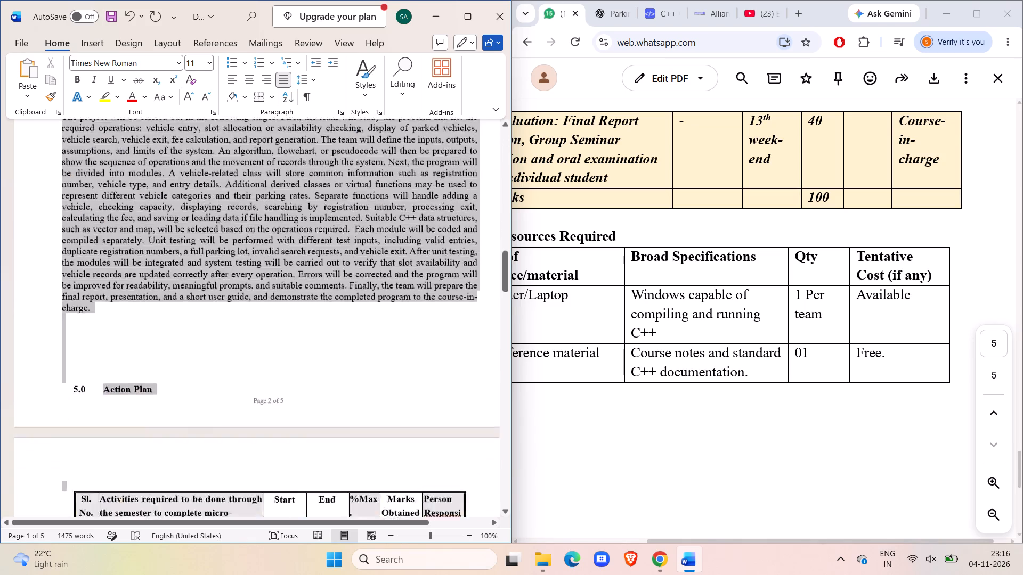
{"action": "left_click_drag", "start_coordinate": [230, 574], "coordinate": [250, 355]}
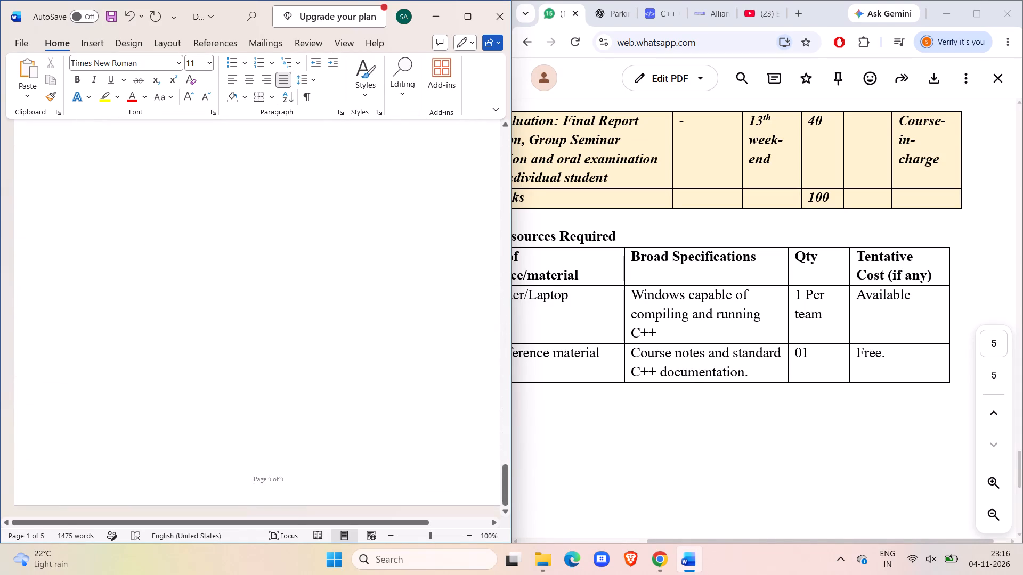
{"action": "left_click_drag", "start_coordinate": [250, 355], "coordinate": [277, 266]}
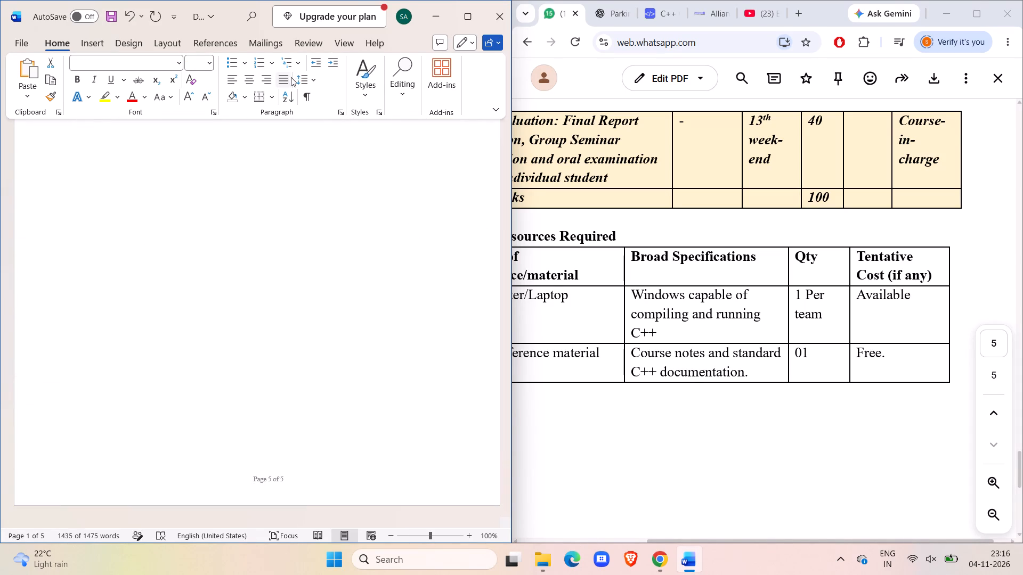
{"action": "left_click", "coordinate": [283, 78]}
{"action": "scroll", "coordinate": [258, 294], "scroll_direction": "up", "scroll_amount": 9}
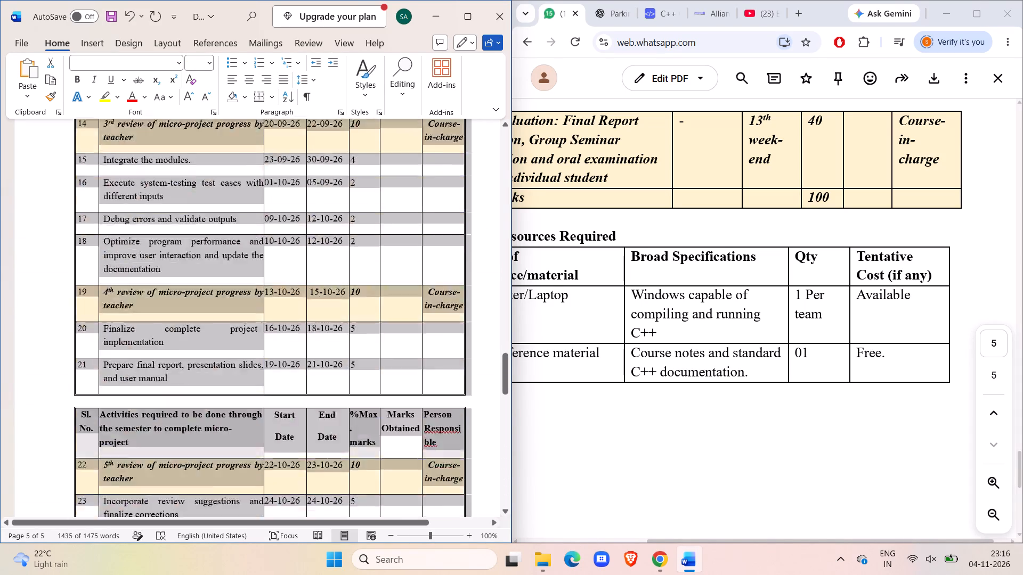
{"action": "scroll", "coordinate": [258, 294], "scroll_direction": "up", "scroll_amount": 11}
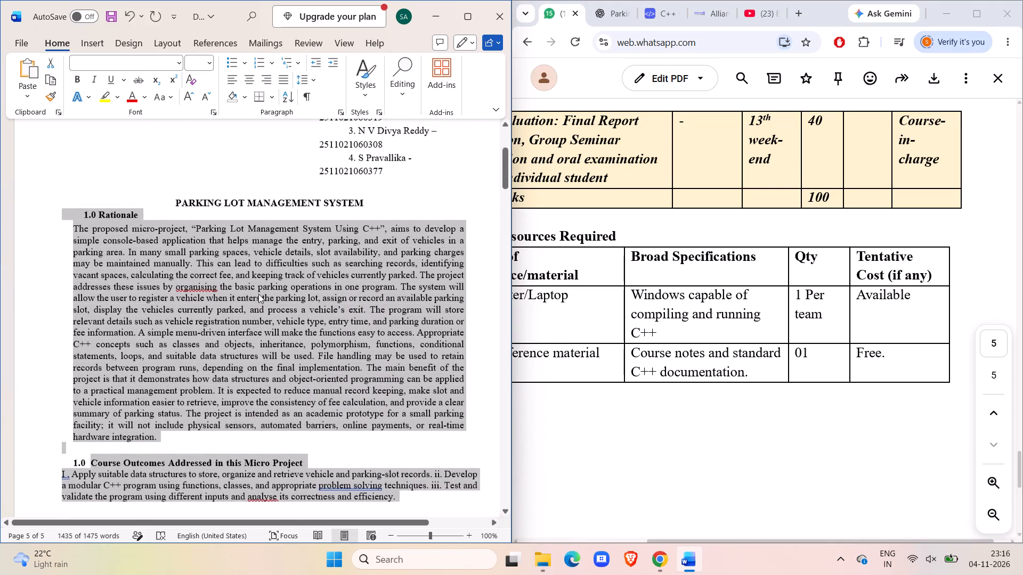
{"action": "left_click", "coordinate": [121, 160]}
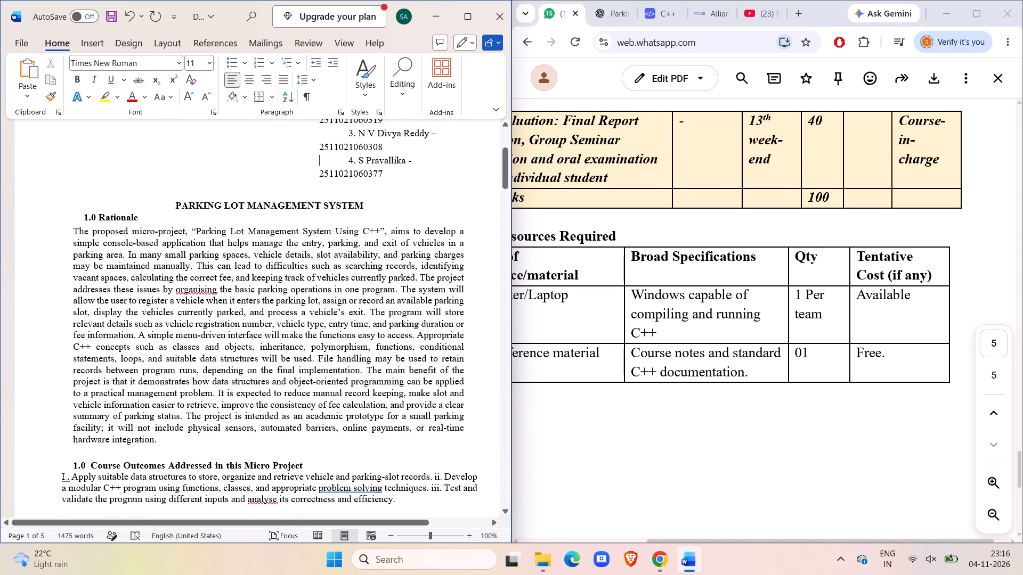
Replace the automatic number of the Course Outcomes Addressed in this Micro Project heading with a manually entered 2.0.
{"action": "scroll", "coordinate": [111, 449], "scroll_direction": "down", "scroll_amount": 2}
{"action": "scroll", "coordinate": [111, 449], "scroll_direction": "up", "scroll_amount": 1}
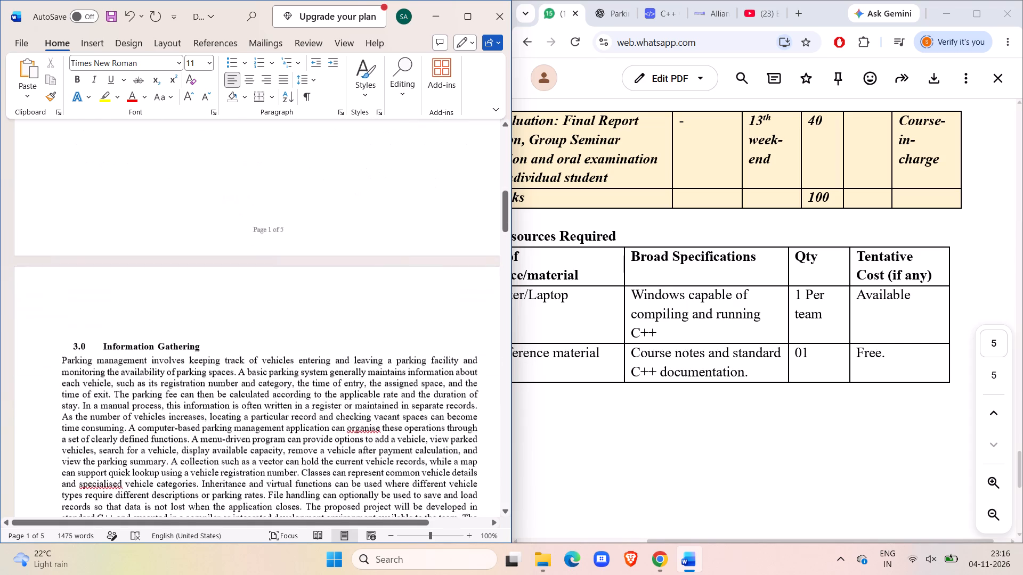
{"action": "scroll", "coordinate": [111, 449], "scroll_direction": "up", "scroll_amount": 1}
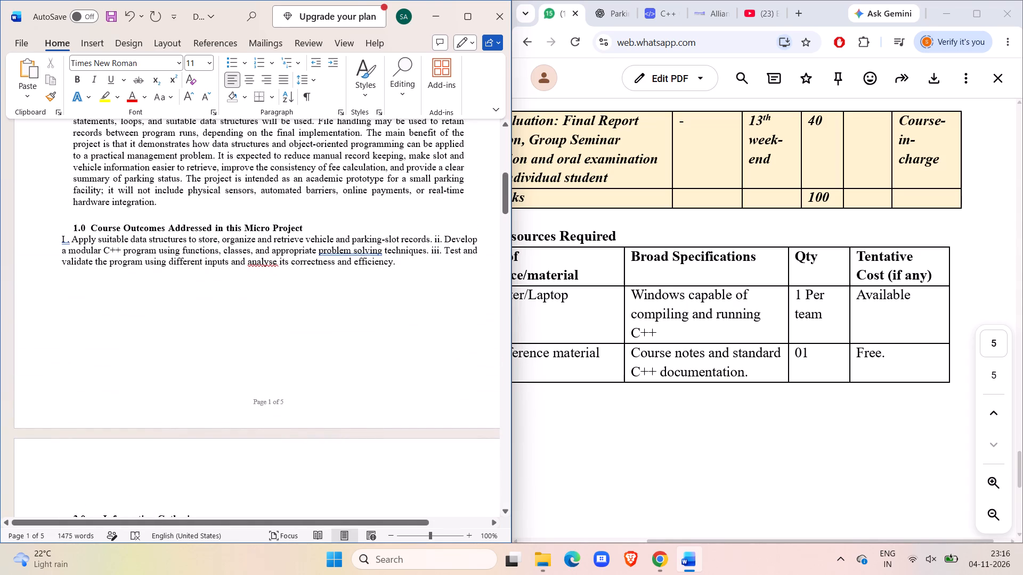
{"action": "left_click", "coordinate": [77, 231]}
{"action": "key", "text": "BackSpace"}
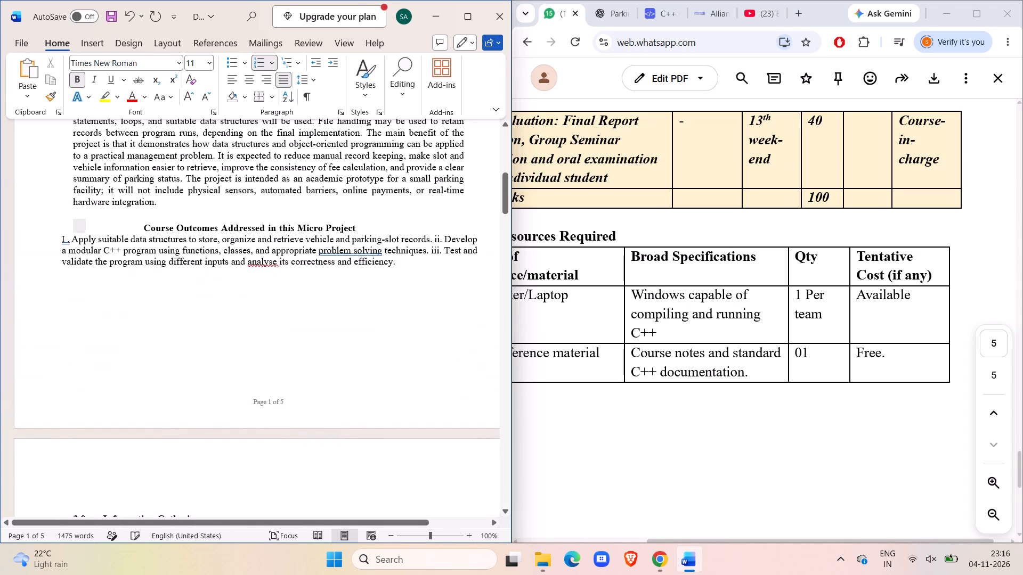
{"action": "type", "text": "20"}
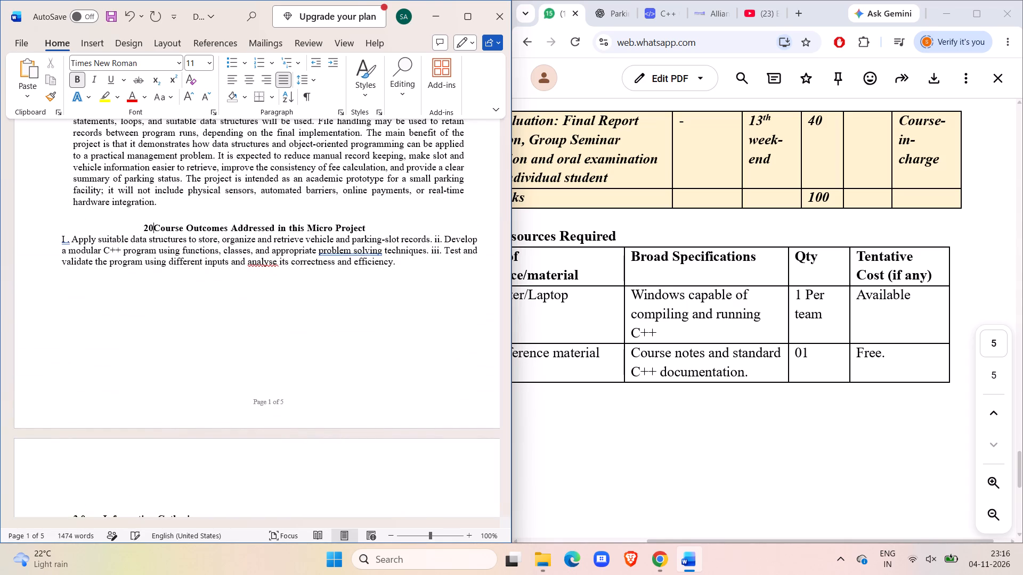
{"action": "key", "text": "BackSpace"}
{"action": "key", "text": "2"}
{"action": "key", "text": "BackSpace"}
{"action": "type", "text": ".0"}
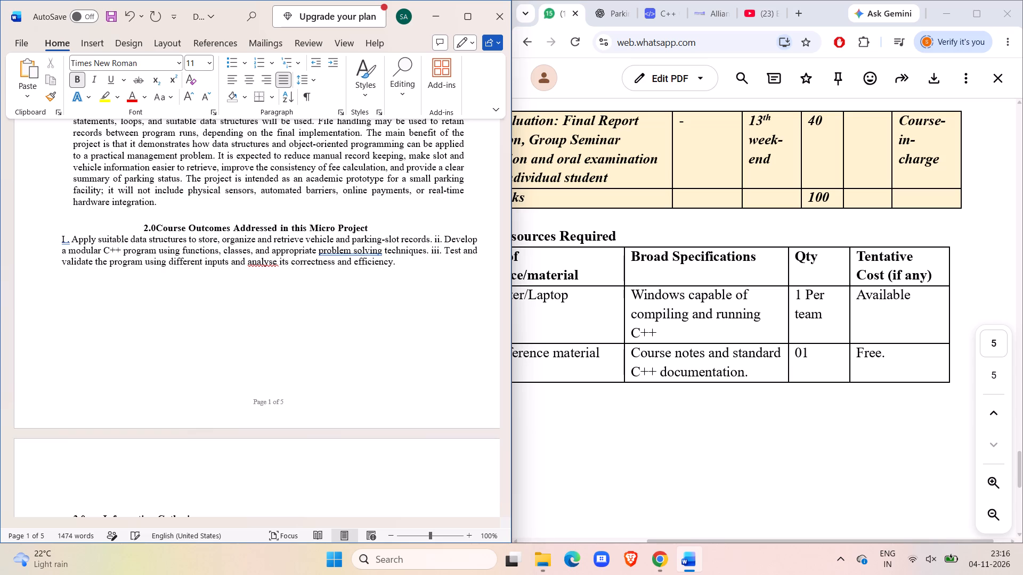
Remove the indent in front of the 2.0 Course Outcomes heading so it starts at the text margin.
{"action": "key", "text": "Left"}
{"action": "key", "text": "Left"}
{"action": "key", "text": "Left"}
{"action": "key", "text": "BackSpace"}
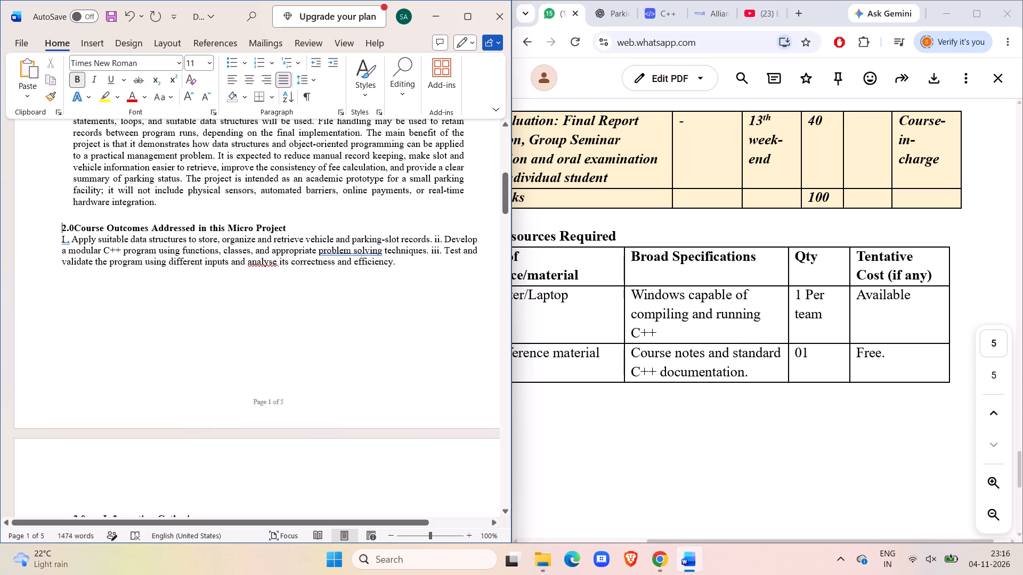
{"action": "scroll", "coordinate": [118, 249], "scroll_direction": "up", "scroll_amount": 2}
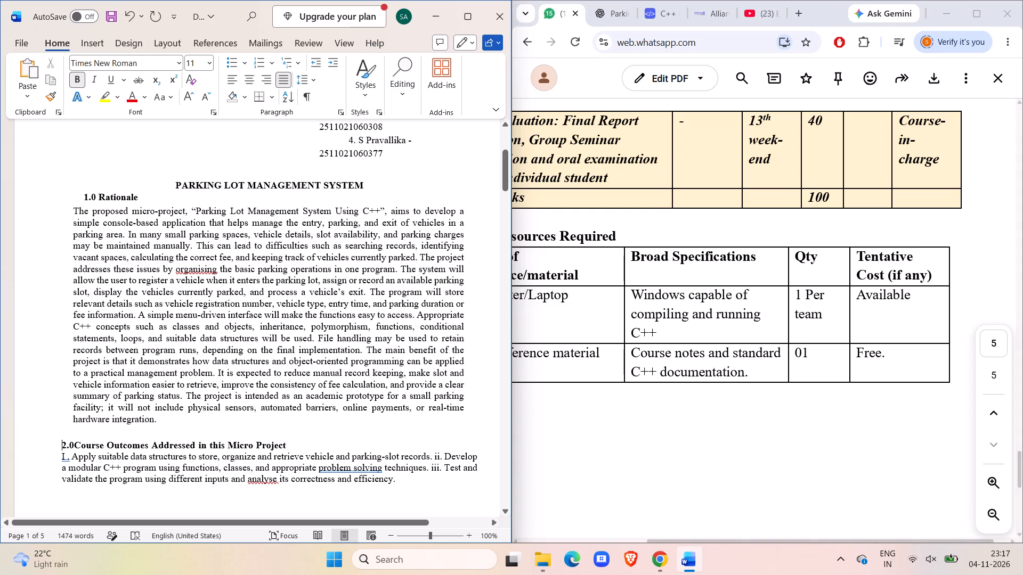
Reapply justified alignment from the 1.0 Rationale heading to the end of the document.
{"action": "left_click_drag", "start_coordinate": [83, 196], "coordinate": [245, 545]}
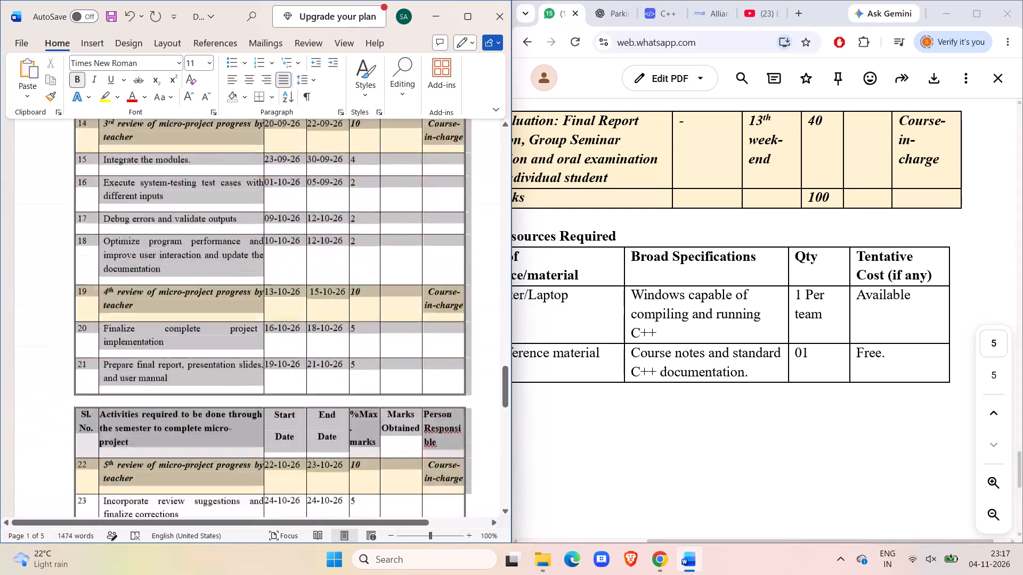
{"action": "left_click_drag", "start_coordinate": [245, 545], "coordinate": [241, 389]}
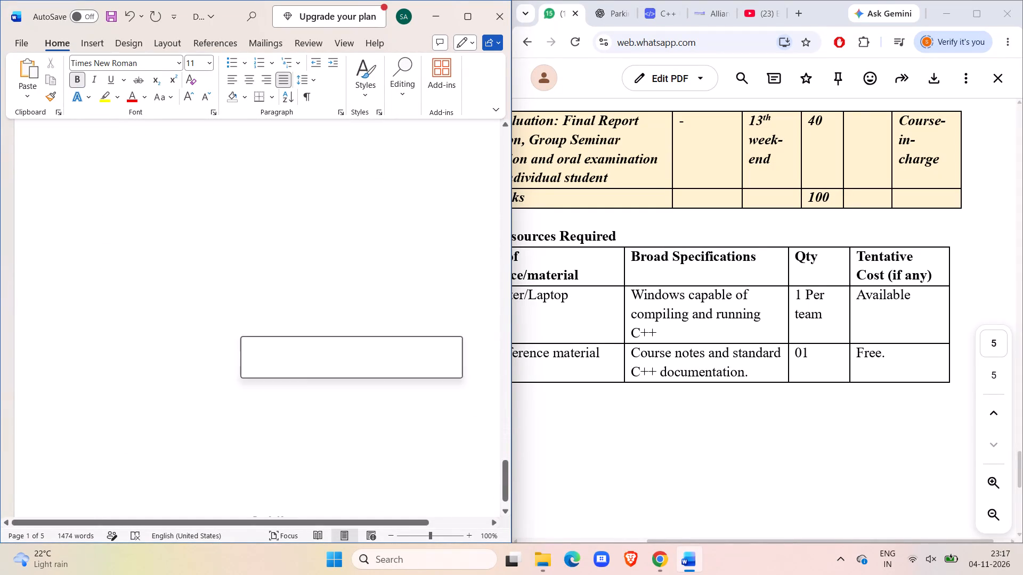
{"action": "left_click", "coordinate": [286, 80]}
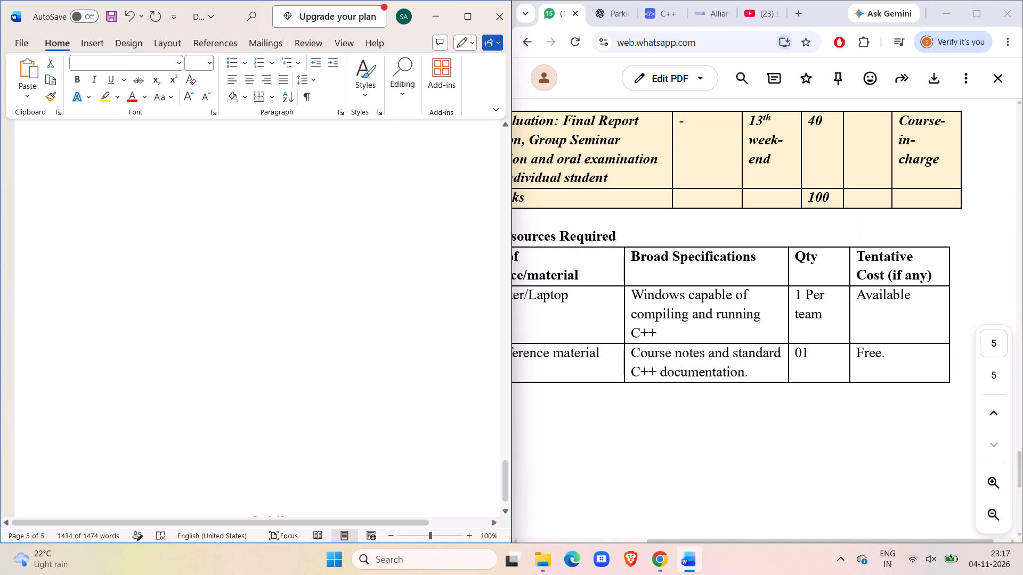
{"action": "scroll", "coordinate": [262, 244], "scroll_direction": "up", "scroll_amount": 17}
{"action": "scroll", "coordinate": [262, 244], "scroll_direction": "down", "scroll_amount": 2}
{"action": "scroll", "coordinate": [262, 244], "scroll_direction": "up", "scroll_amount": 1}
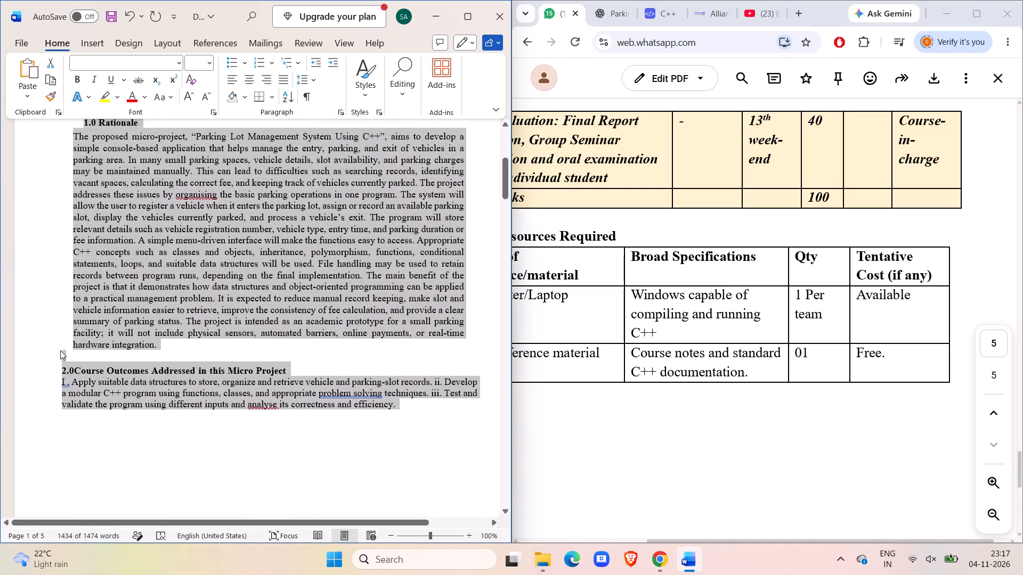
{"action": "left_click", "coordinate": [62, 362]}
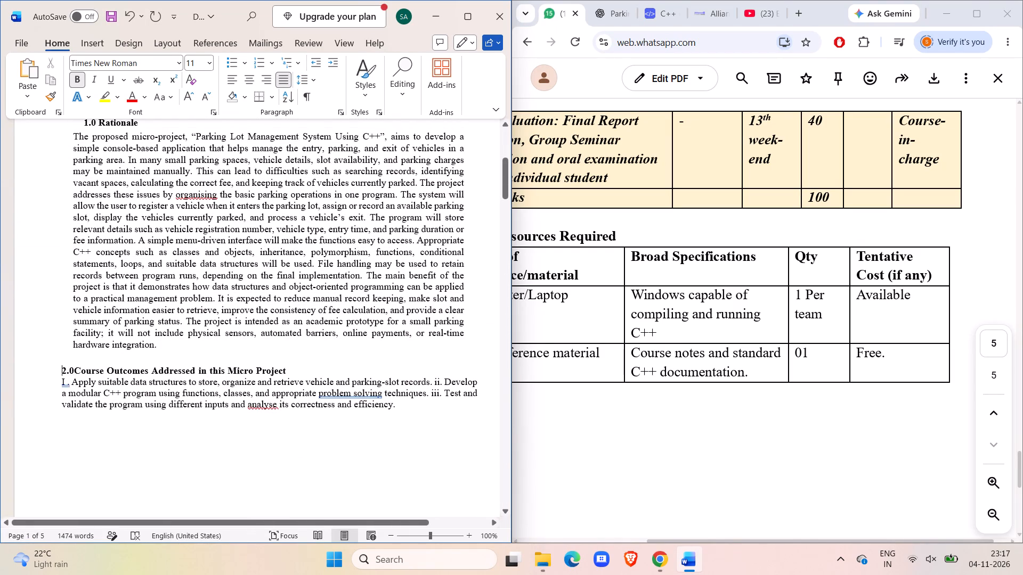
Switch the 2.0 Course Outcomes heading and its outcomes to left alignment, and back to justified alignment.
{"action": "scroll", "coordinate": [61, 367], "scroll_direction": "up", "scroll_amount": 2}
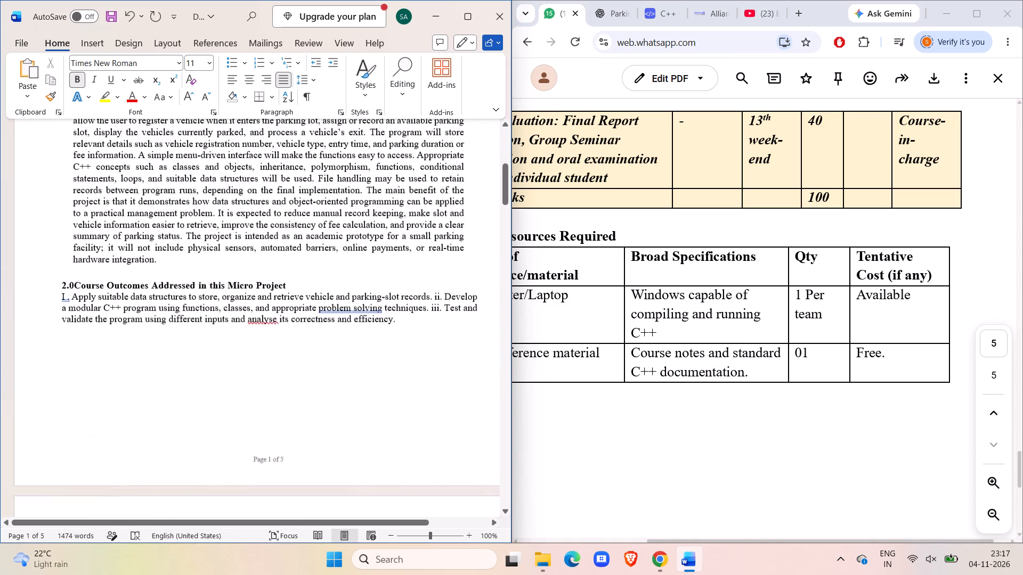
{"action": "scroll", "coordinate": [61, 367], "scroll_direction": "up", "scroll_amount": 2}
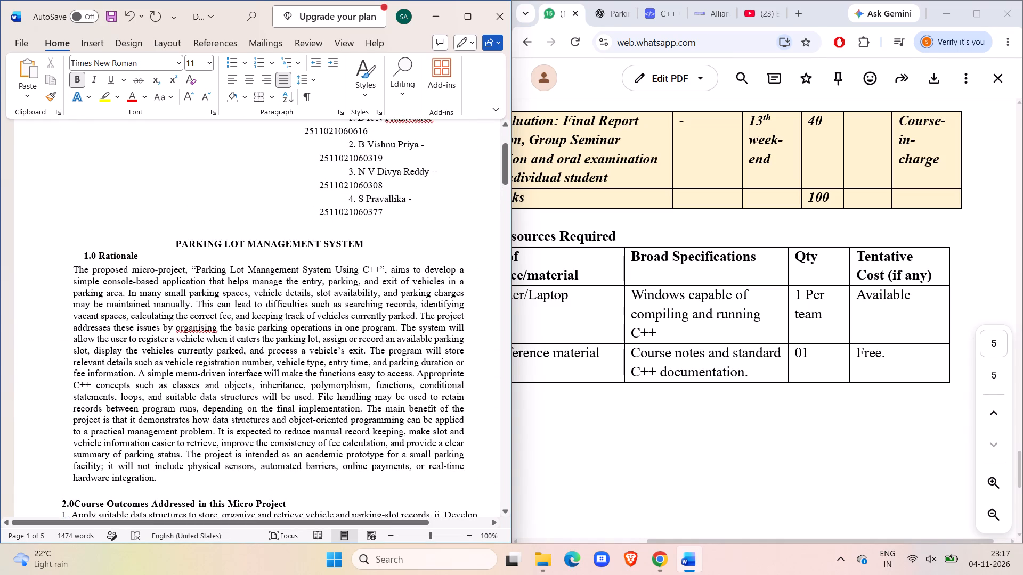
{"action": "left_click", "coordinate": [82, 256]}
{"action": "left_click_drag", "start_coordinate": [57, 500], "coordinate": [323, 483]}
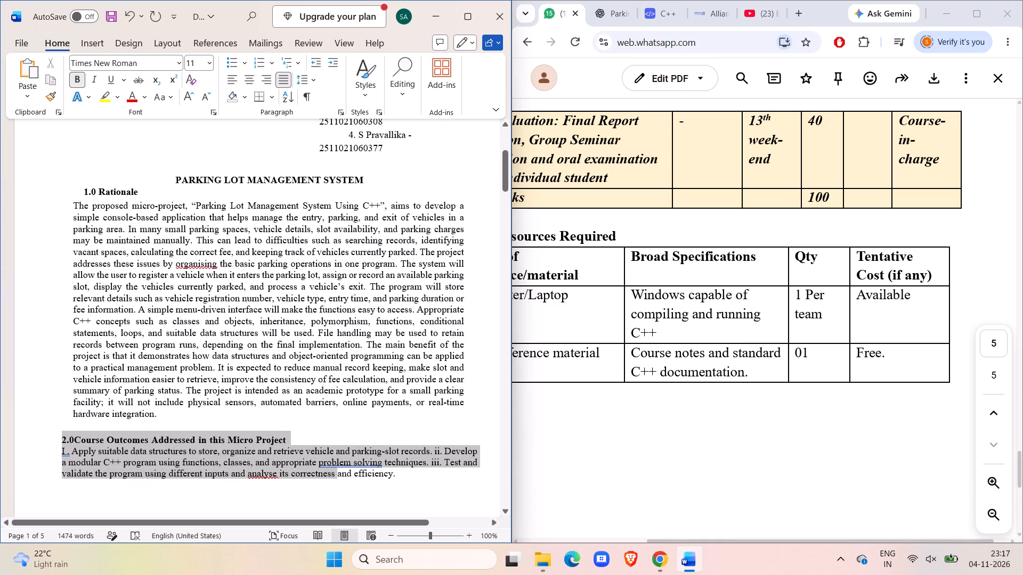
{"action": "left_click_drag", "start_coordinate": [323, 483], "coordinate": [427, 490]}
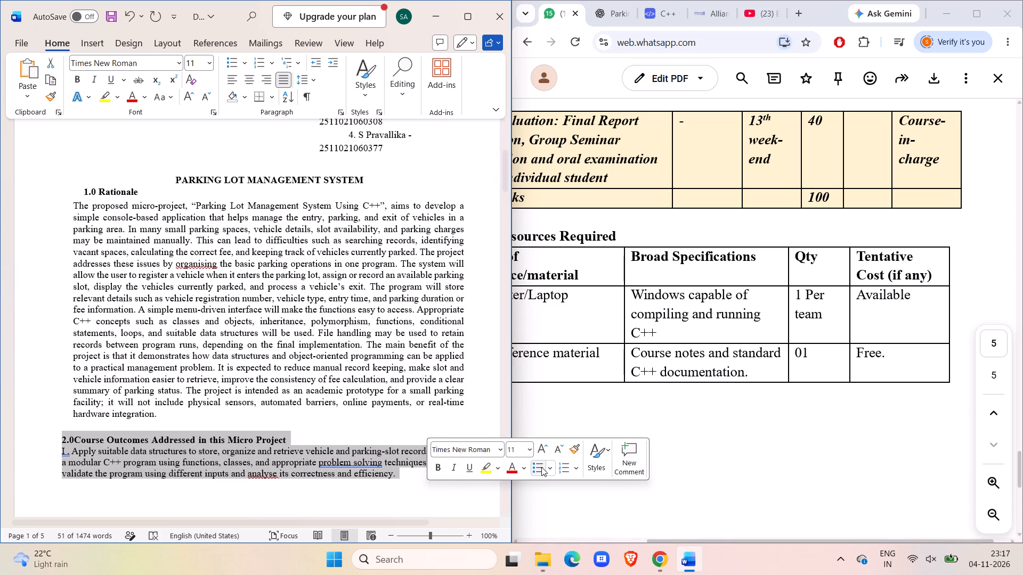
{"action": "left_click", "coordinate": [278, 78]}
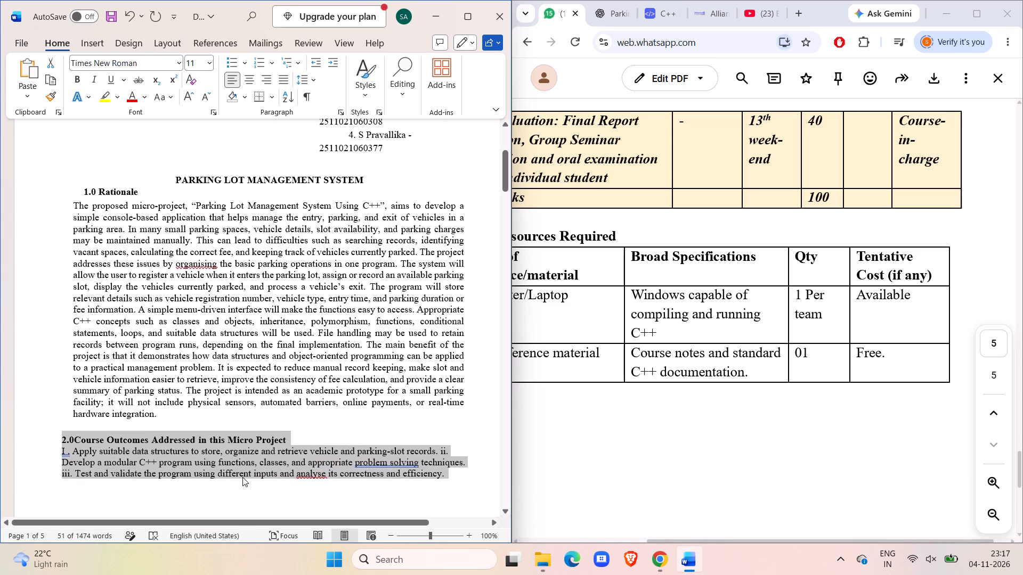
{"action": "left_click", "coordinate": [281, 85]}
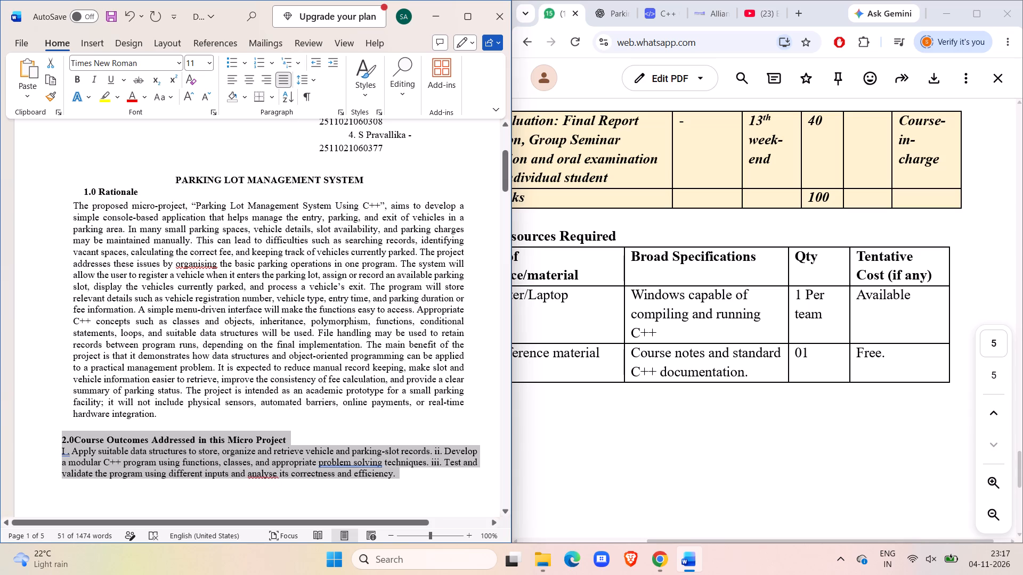
Undo the alignment, indent and manual numbering changes on the Course Outcomes heading, back to its automatic number.
{"action": "key", "text": "ctrl+z"}
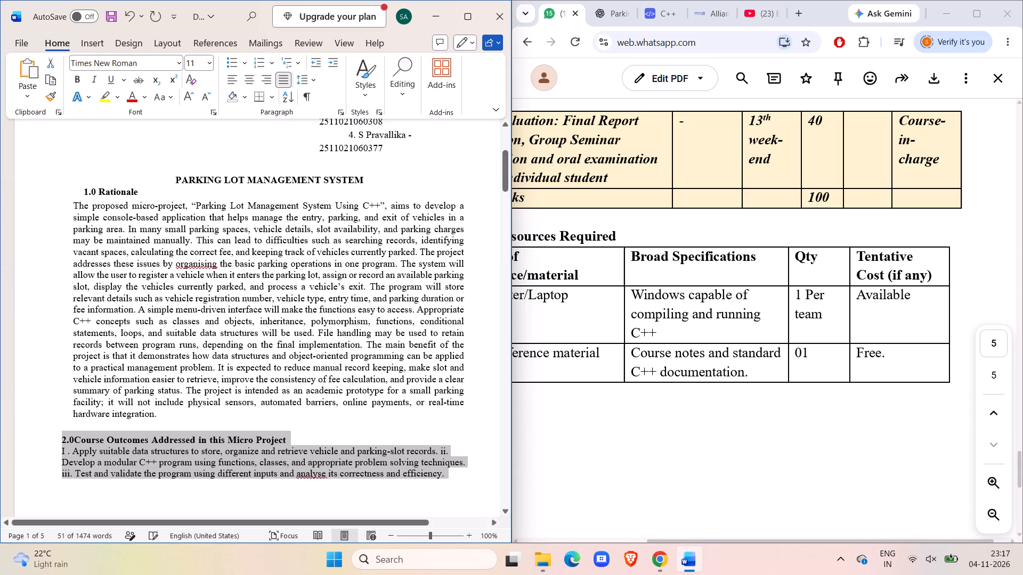
{"action": "key", "text": "ctrl+z"}
{"action": "key", "text": "ctrl+z"}
{"action": "key", "text": "ctrl+z"}
{"action": "key", "text": "ctrl+z"}
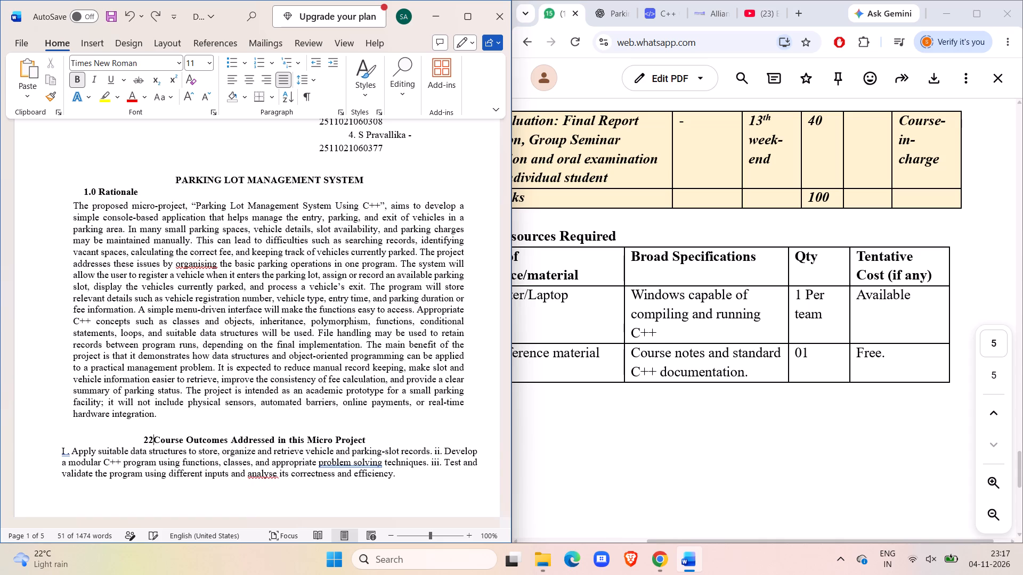
{"action": "key", "text": "ctrl+z"}
{"action": "key", "text": "ctrl+z"}
{"action": "key", "text": "ctrl+z"}
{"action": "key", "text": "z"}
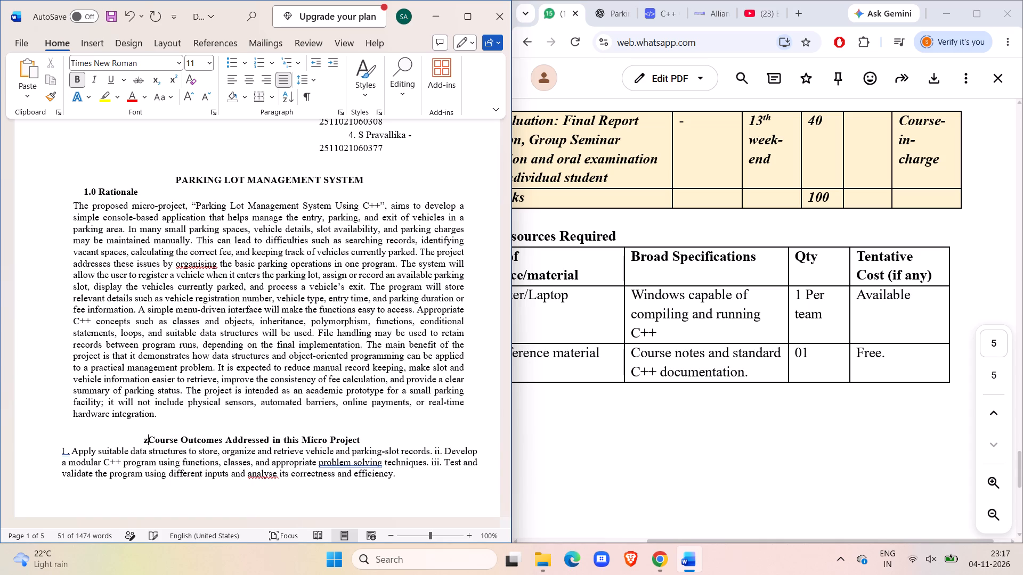
{"action": "key", "text": "ctrl+z"}
{"action": "key", "text": "ctrl+z"}
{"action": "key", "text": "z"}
{"action": "key", "text": "ctrl+z"}
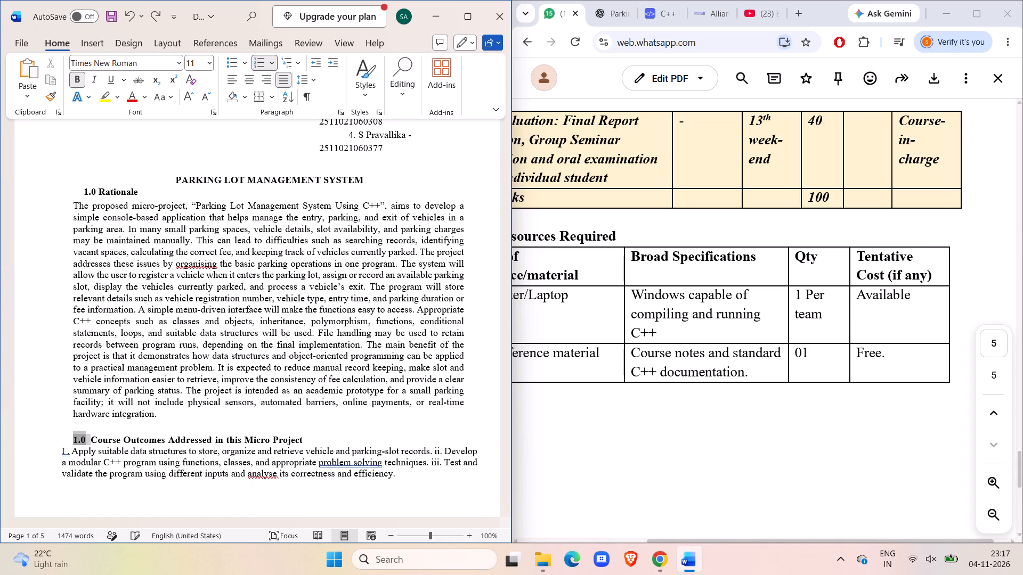
Undo the recent edits to the first course outcome, back to the lowercase "i." and the comma after "organize".
{"action": "key", "text": "ctrl+z"}
{"action": "key", "text": "ctrl+z"}
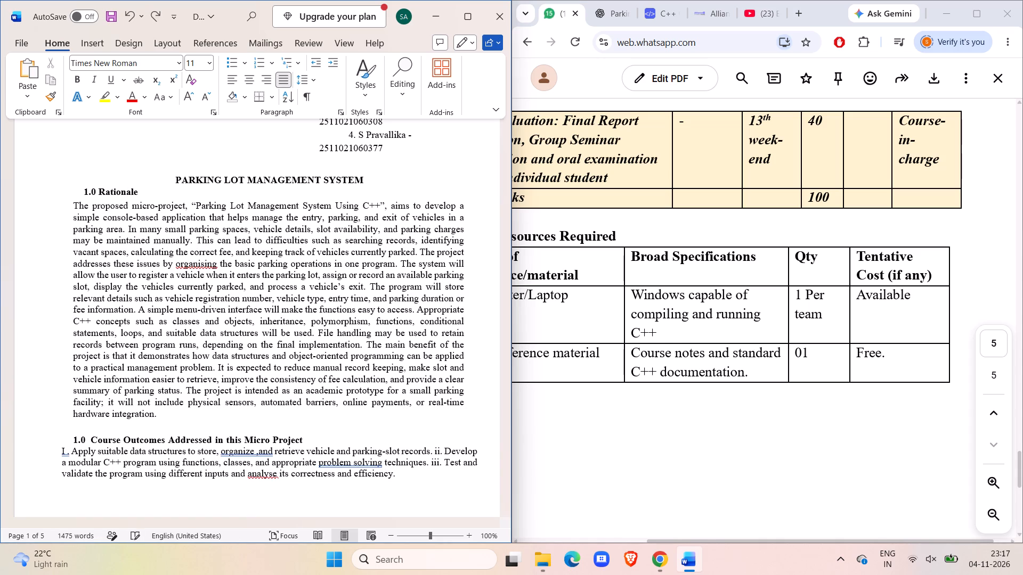
{"action": "key", "text": "ctrl+z"}
{"action": "key", "text": "ctrl+z"}
{"action": "key", "text": "ctrl+z"}
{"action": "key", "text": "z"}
{"action": "key", "text": "ctrl+z"}
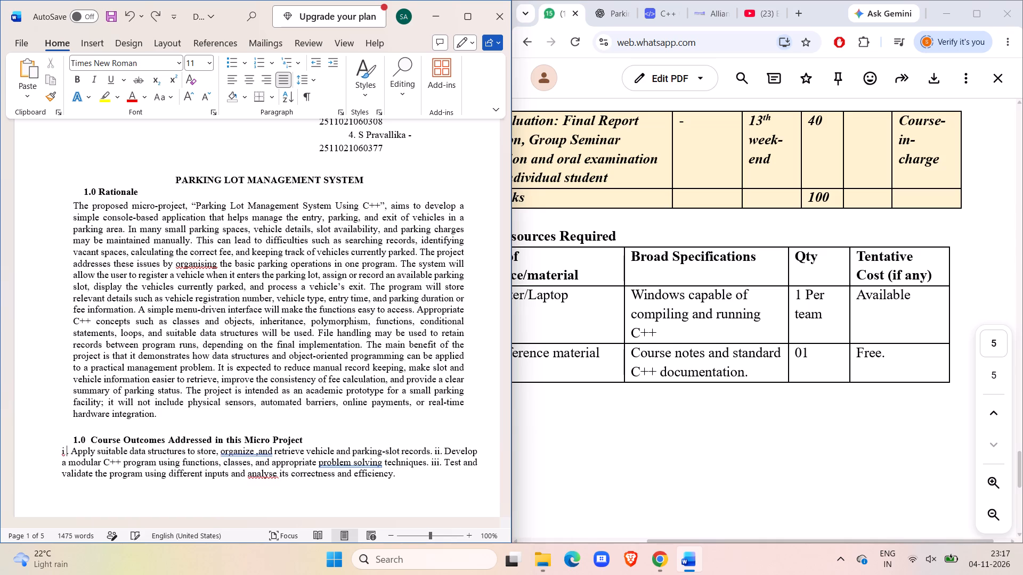
Undo the spacing edits around the Rationale and Course Outcomes headings, restoring the blank lines and clearing the stray z.
{"action": "key", "text": "ctrl+z"}
{"action": "key", "text": "ctrl+z"}
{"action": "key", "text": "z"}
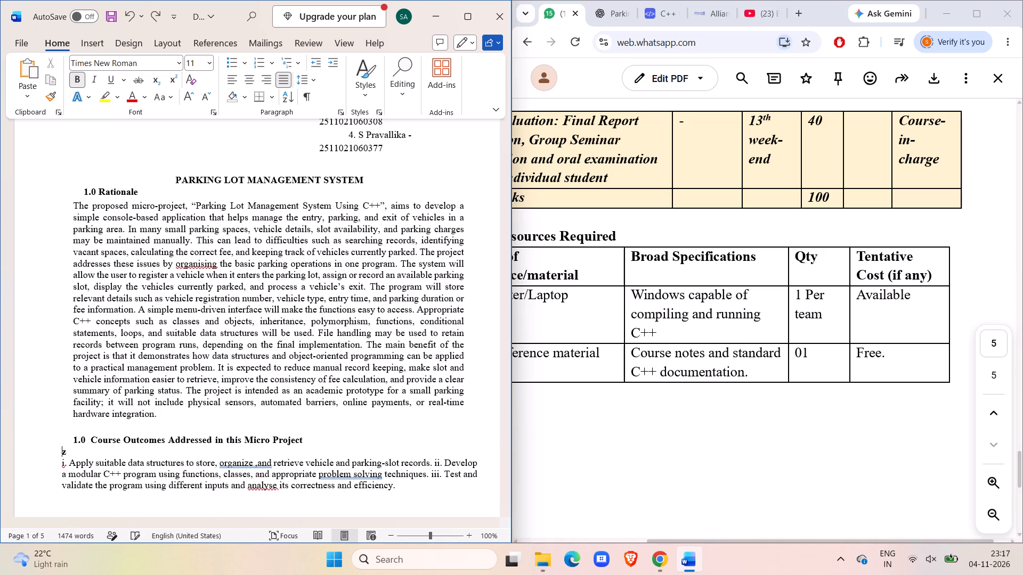
{"action": "key", "text": "BackSpace"}
{"action": "key", "text": "ctrl+z"}
{"action": "key", "text": "ctrl+z"}
{"action": "key", "text": "ctrl+z"}
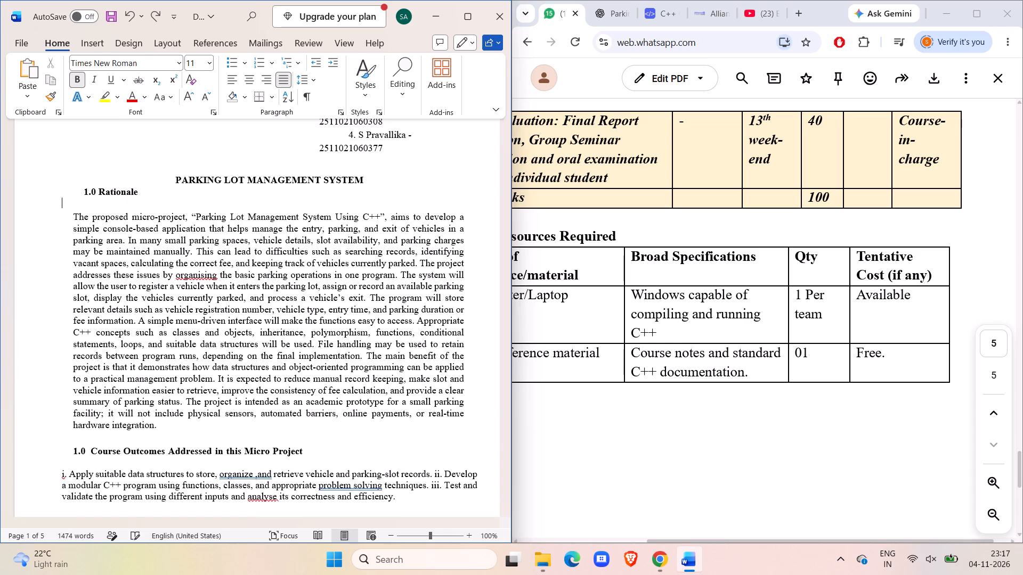
{"action": "key", "text": "ctrl+z"}
{"action": "key", "text": "ctrl+z"}
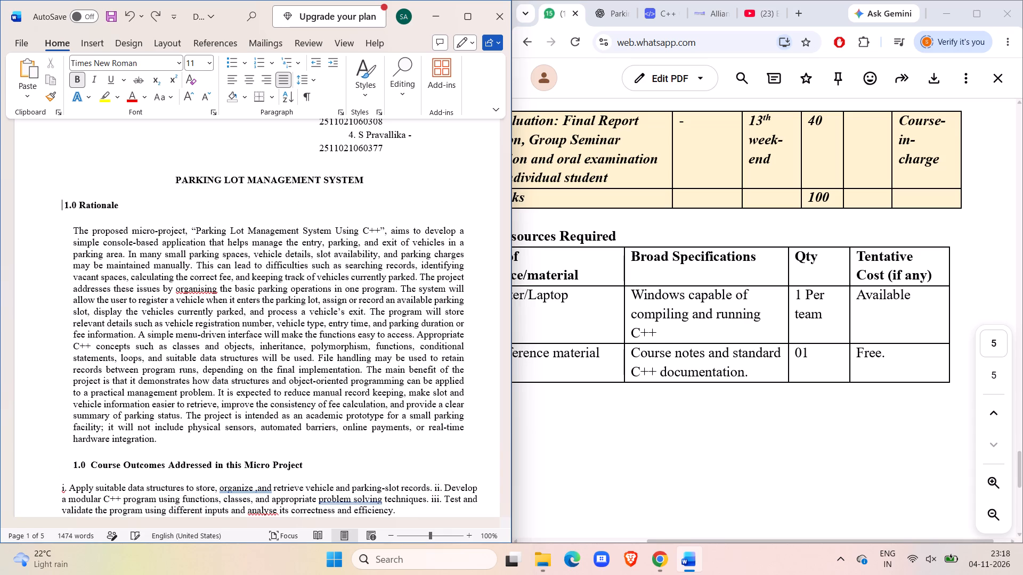
Undo the number removal and spacing edits in front of the manually numbered 1.0 Rationale heading.
{"action": "key", "text": "ctrl+z"}
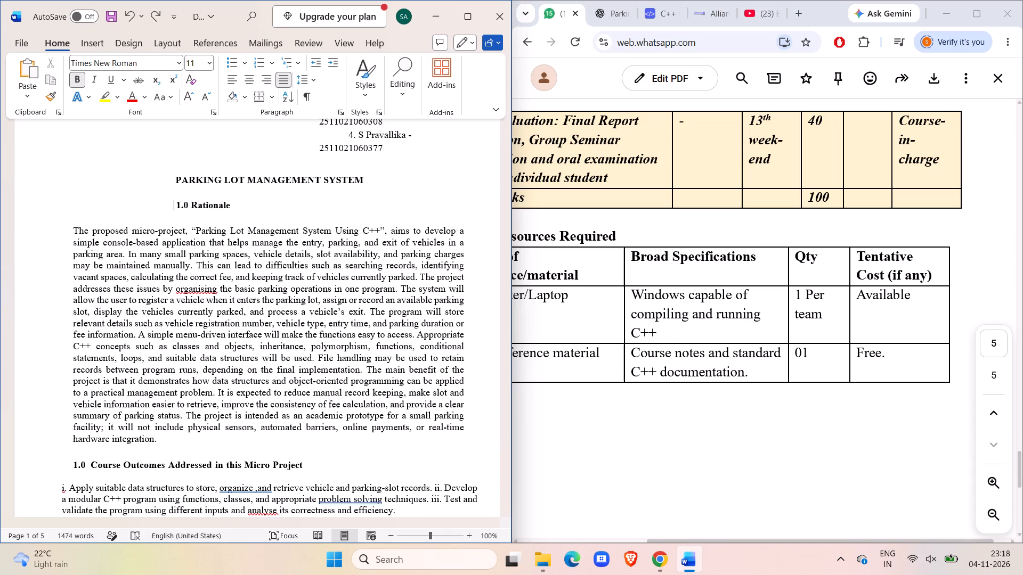
{"action": "key", "text": "ctrl+z"}
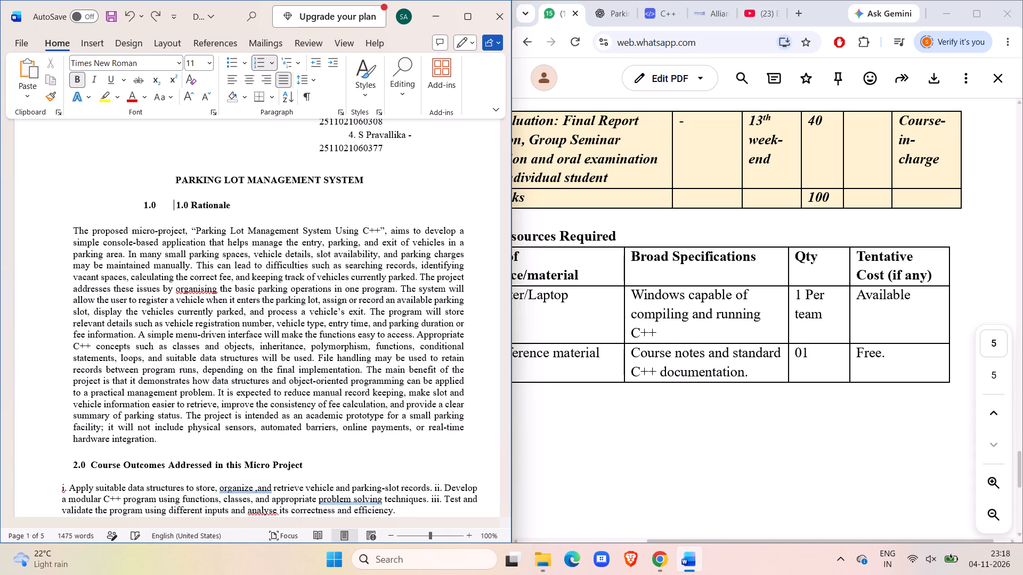
{"action": "key", "text": "ctrl+z"}
{"action": "key", "text": "ctrl+z"}
{"action": "key", "text": "ctrl+z"}
{"action": "key", "text": "ctrl+z"}
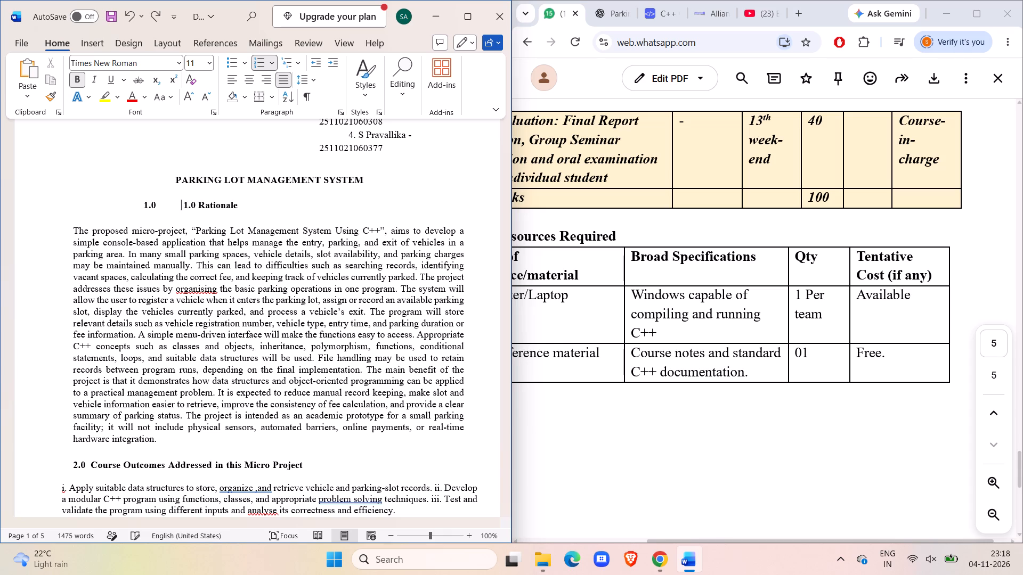
{"action": "key", "text": "ctrl+z"}
{"action": "key", "text": "ctrl+z"}
{"action": "key", "text": "ctrl+z"}
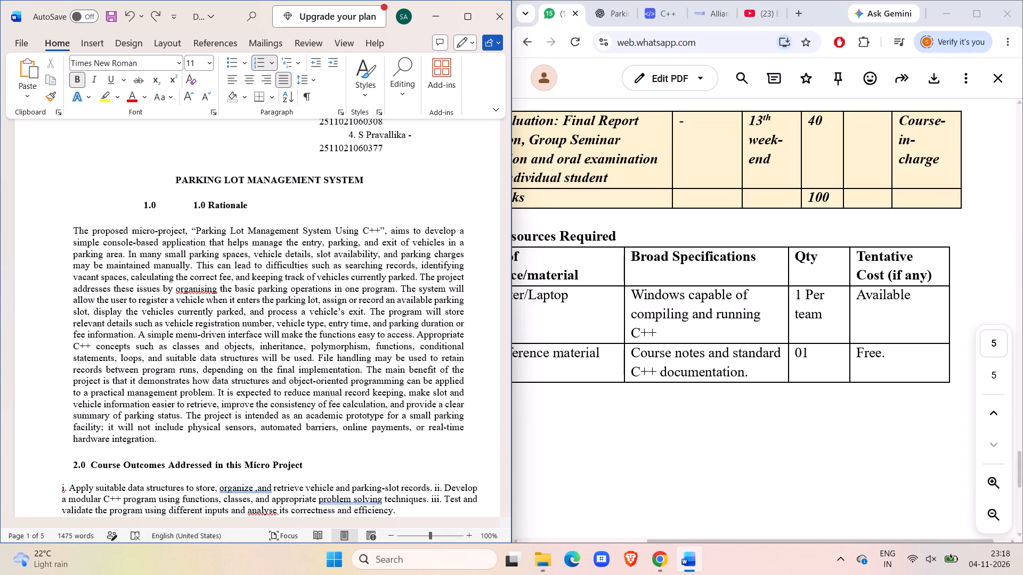
{"action": "key", "text": "ctrl+z"}
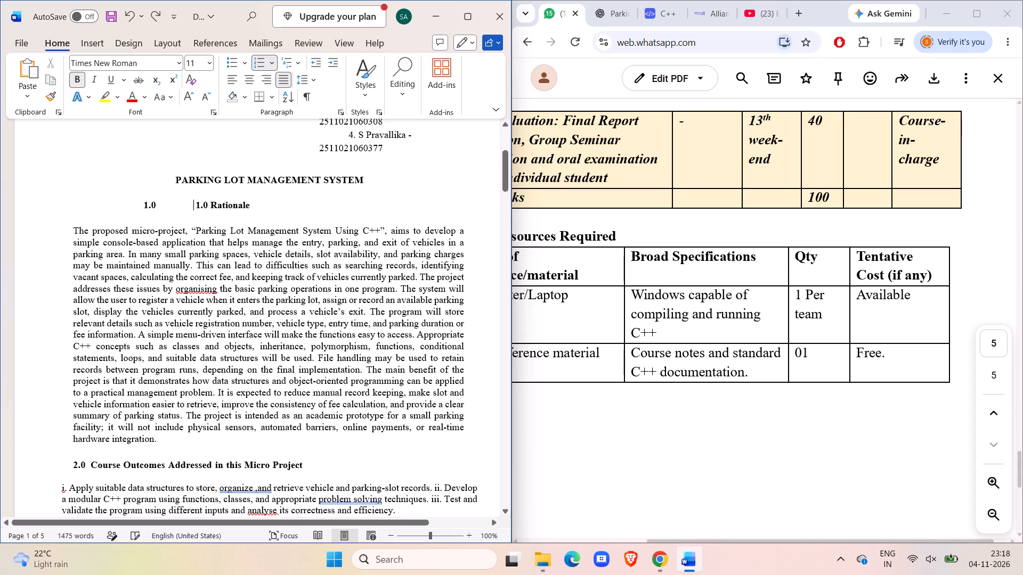
{"action": "key", "text": "ctrl+z"}
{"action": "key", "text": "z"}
{"action": "key", "text": "ctrl+z"}
{"action": "key", "text": "ctrl+z"}
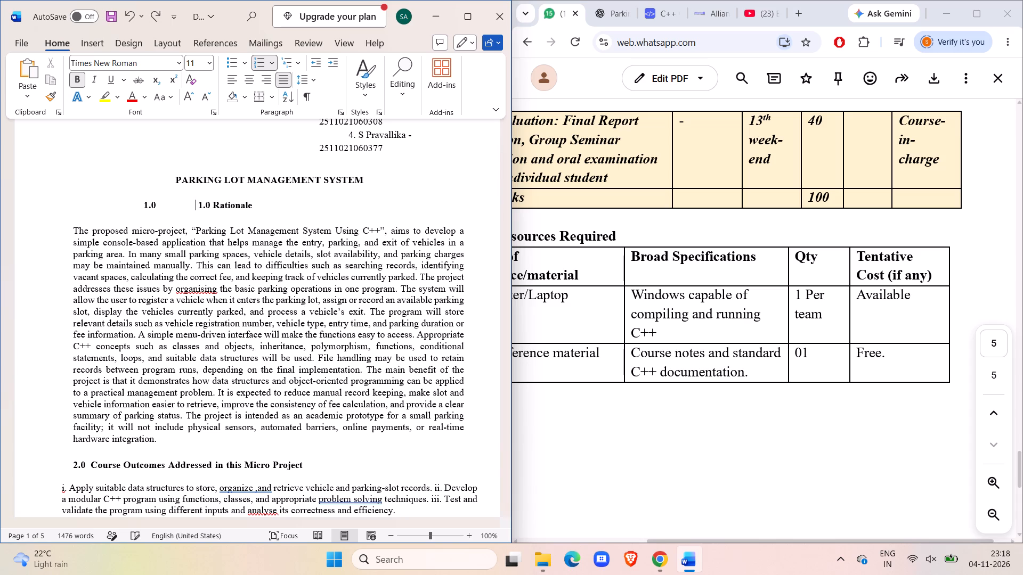
Undo the manual retyping of the 1.0 Rationale heading, back to the automatic 1.0 number.
{"action": "key", "text": "ctrl+z"}
{"action": "key", "text": "ctrl+z"}
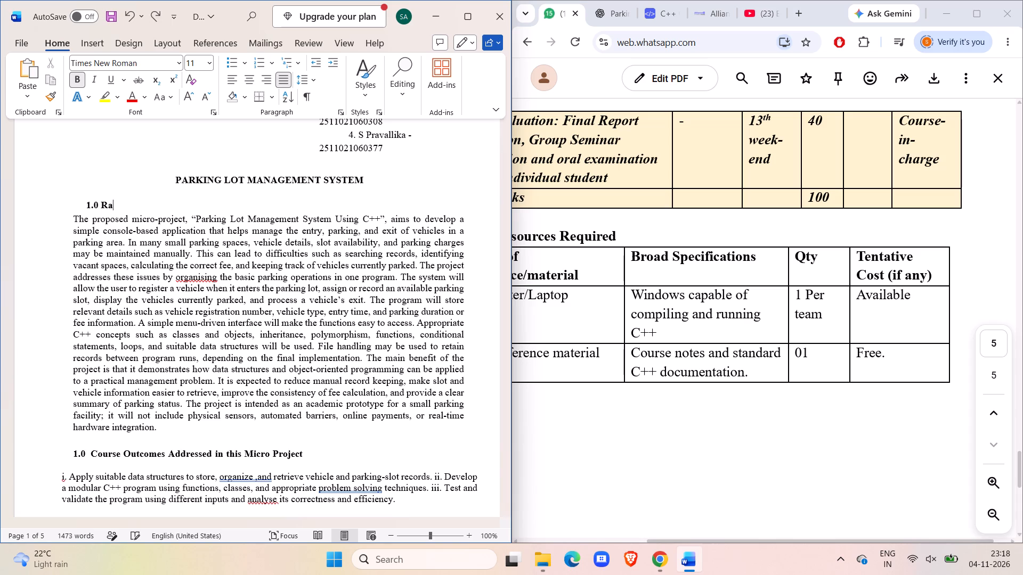
{"action": "key", "text": "ctrl+z"}
{"action": "key", "text": "ctrl+z"}
{"action": "key", "text": "ctrl+z"}
{"action": "key", "text": "ctrl+z"}
{"action": "key", "text": "ctrl+z"}
Undo the remaining Rationale heading edits and table justification, back to the last edit in the Tentative Resources Required table.
{"action": "triple_click", "coordinate": [126, 13]}
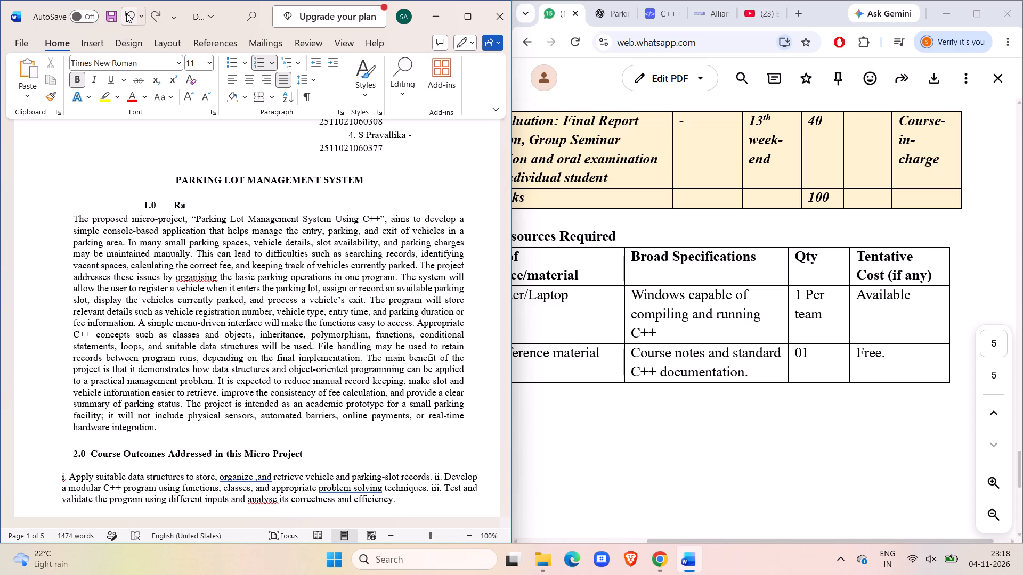
{"action": "triple_click", "coordinate": [126, 13]}
{"action": "triple_click", "coordinate": [126, 13]}
{"action": "triple_click", "coordinate": [126, 13]}
{"action": "triple_click", "coordinate": [126, 13]}
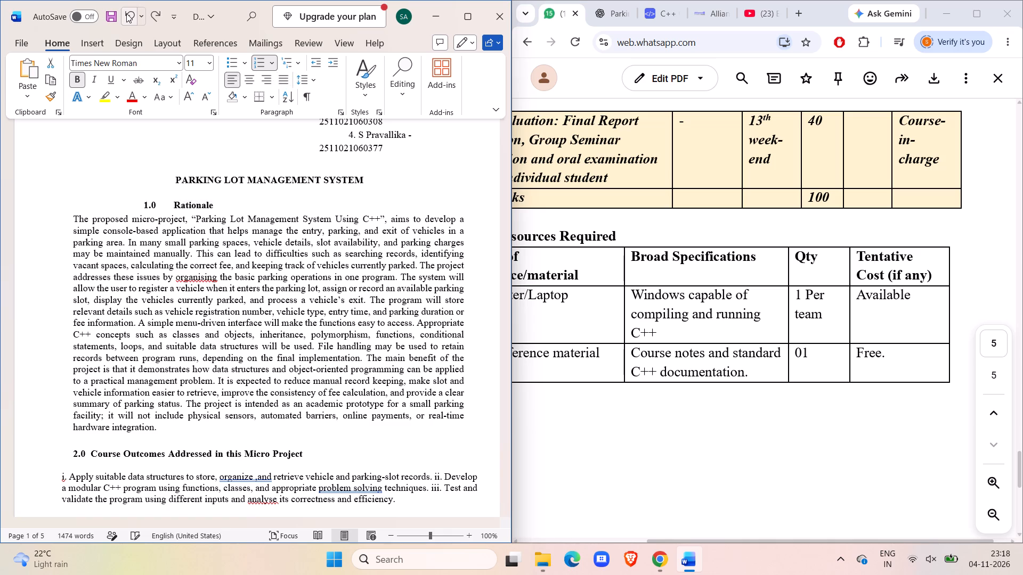
{"action": "double_click", "coordinate": [126, 13]}
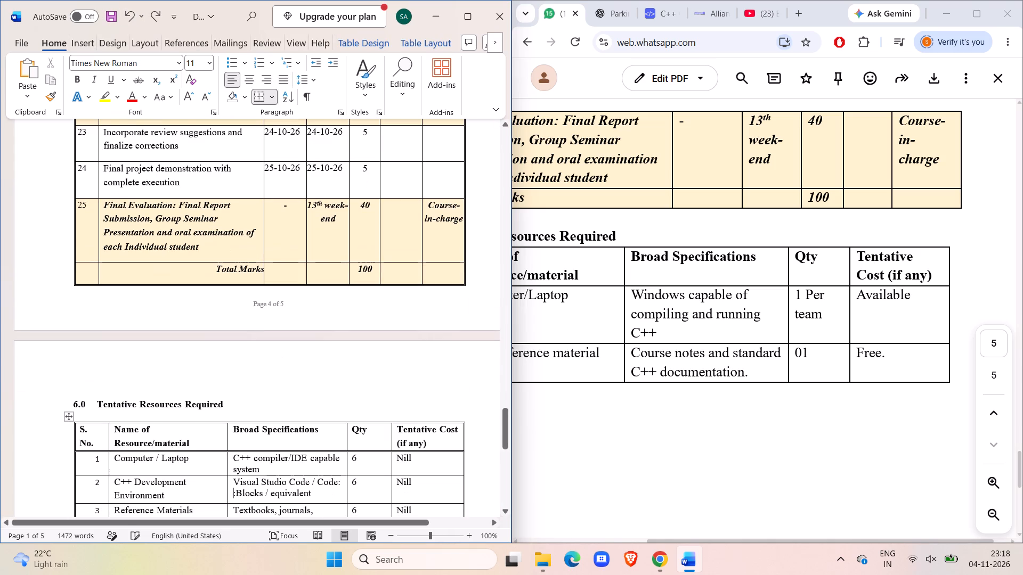
Move the second course outcome onto its own automatically numbered line and delete its duplicate typed ii.
{"action": "scroll", "coordinate": [178, 277], "scroll_direction": "down", "scroll_amount": 4}
{"action": "scroll", "coordinate": [178, 277], "scroll_direction": "up", "scroll_amount": 5}
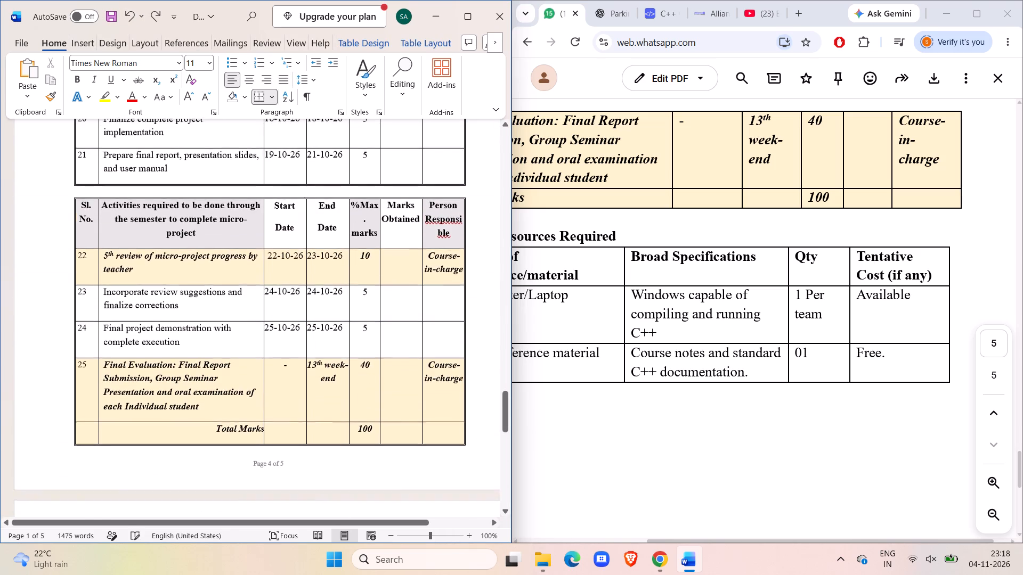
{"action": "scroll", "coordinate": [178, 277], "scroll_direction": "up", "scroll_amount": 13}
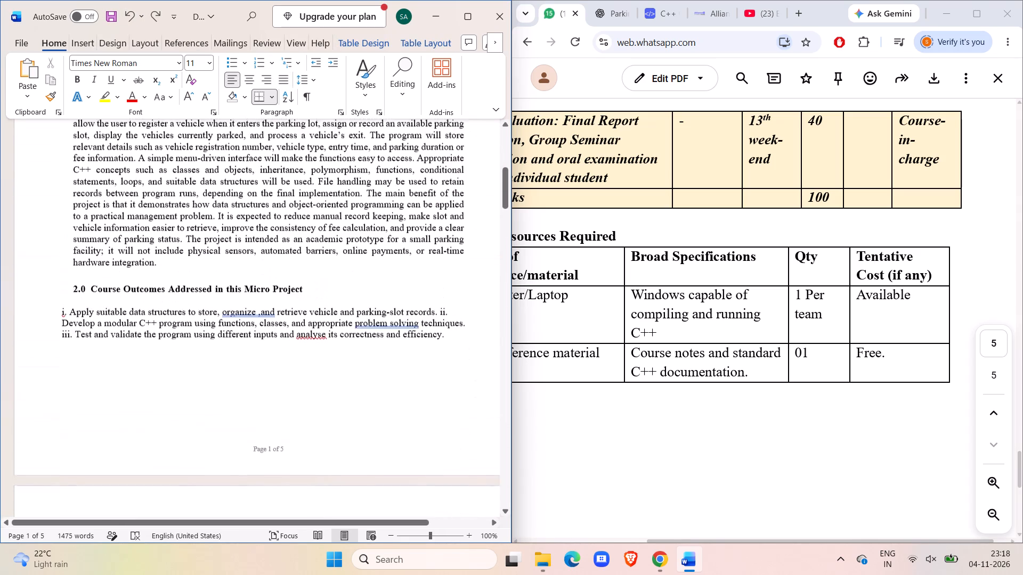
{"action": "scroll", "coordinate": [178, 277], "scroll_direction": "up", "scroll_amount": 2}
{"action": "scroll", "coordinate": [178, 277], "scroll_direction": "down", "scroll_amount": 1}
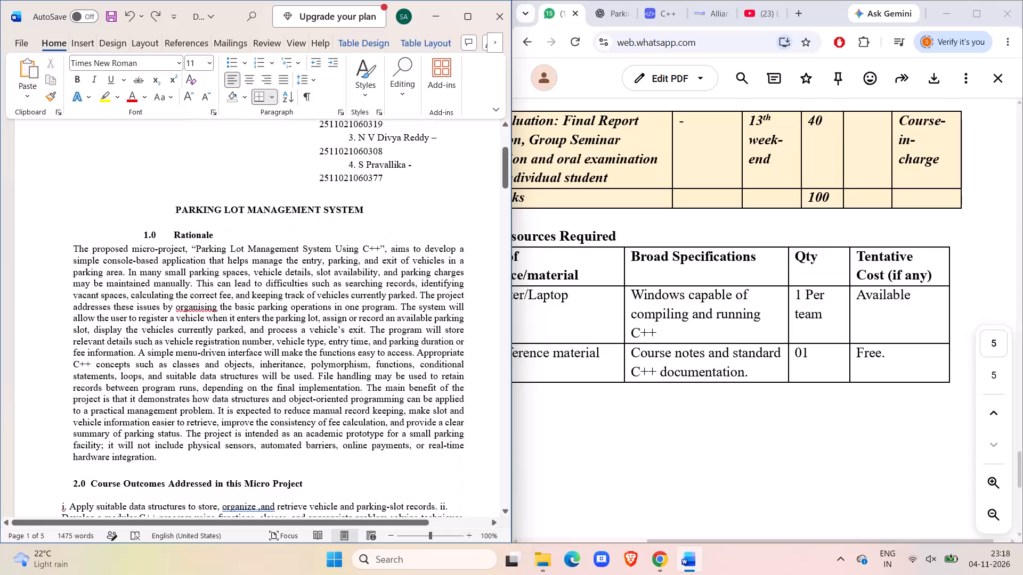
{"action": "scroll", "coordinate": [138, 409], "scroll_direction": "down", "scroll_amount": 1}
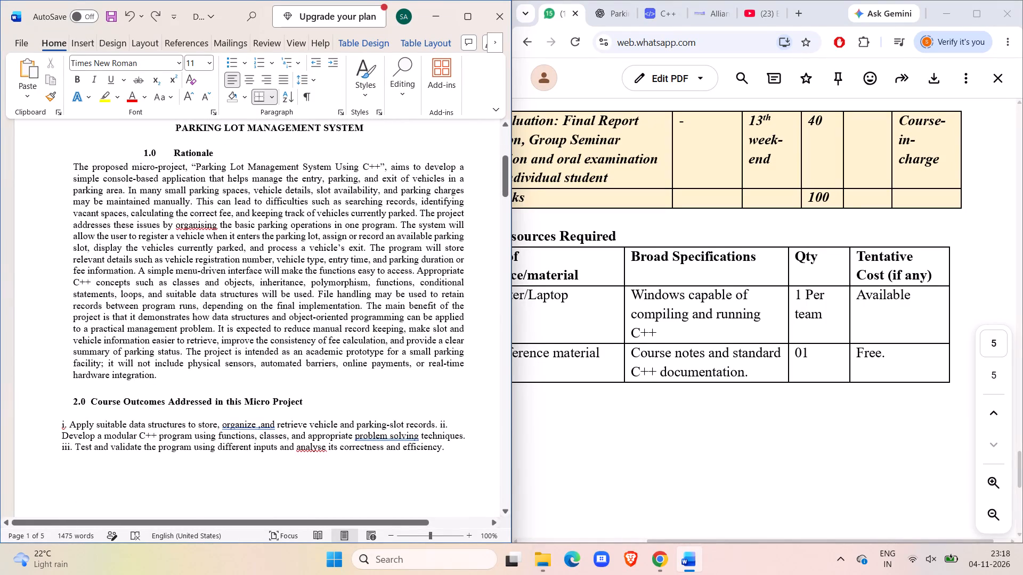
{"action": "left_click", "coordinate": [440, 425]}
{"action": "key", "text": "Return"}
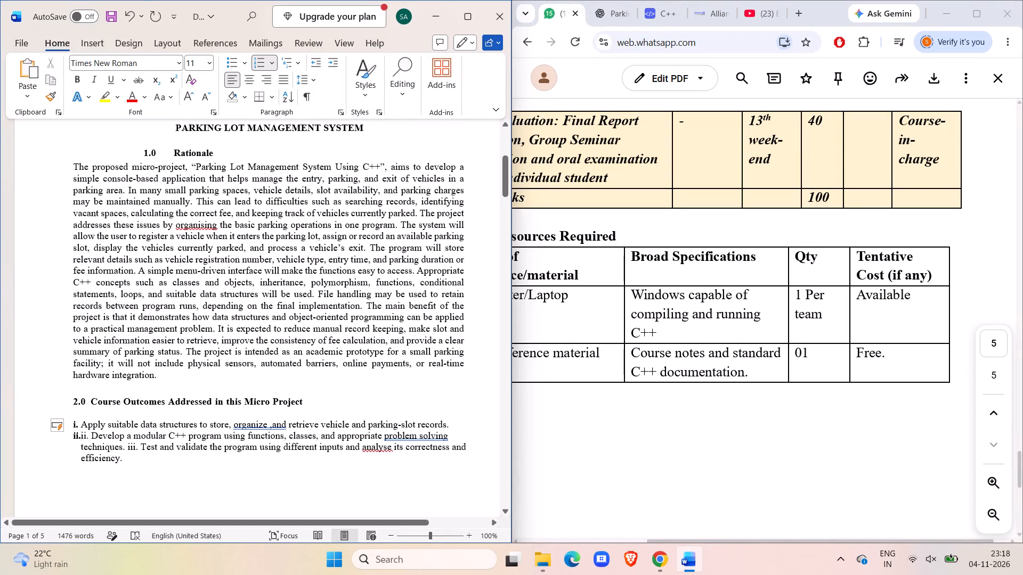
{"action": "key", "text": "Right"}
{"action": "key", "text": "Right"}
{"action": "key", "text": "Right"}
{"action": "key", "text": "BackSpace"}
{"action": "key", "text": "BackSpace"}
{"action": "key", "text": "BackSpace"}
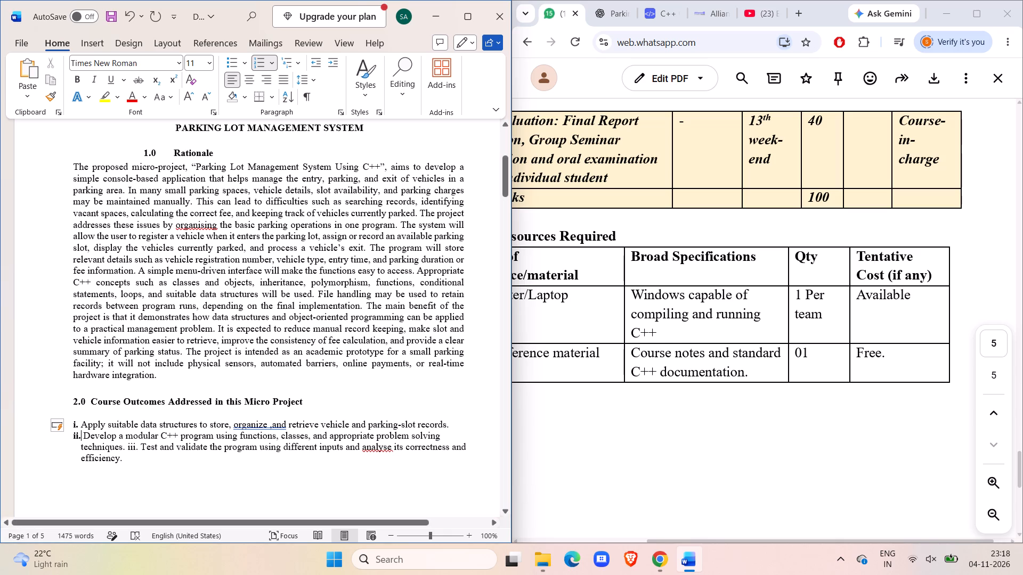
Move the third course outcome onto its own automatically numbered line and delete its duplicate typed iii., keeping the automatic number.
{"action": "left_click", "coordinate": [125, 448]}
{"action": "key", "text": "Return"}
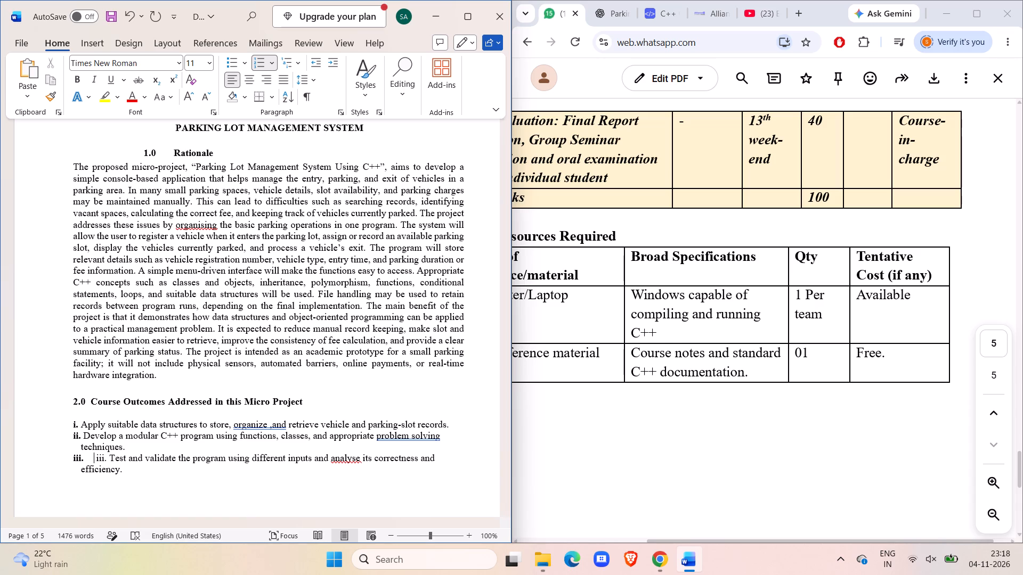
{"action": "key", "text": "Right"}
{"action": "key", "text": "Right"}
{"action": "key", "text": "Right"}
{"action": "key", "text": "Right"}
{"action": "key", "text": "Right"}
{"action": "key", "text": "Right"}
{"action": "key", "text": "BackSpace"}
{"action": "key", "text": "BackSpace"}
{"action": "key", "text": "BackSpace"}
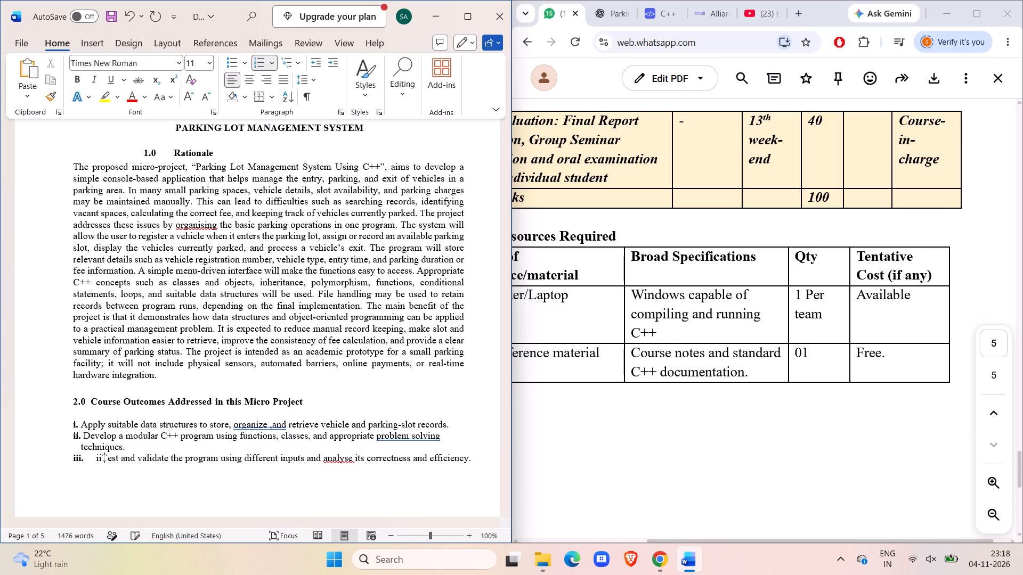
{"action": "key", "text": "BackSpace"}
{"action": "key", "text": "BackSpace"}
{"action": "key", "text": "BackSpace"}
{"action": "key", "text": "BackSpace"}
{"action": "key", "text": "BackSpace"}
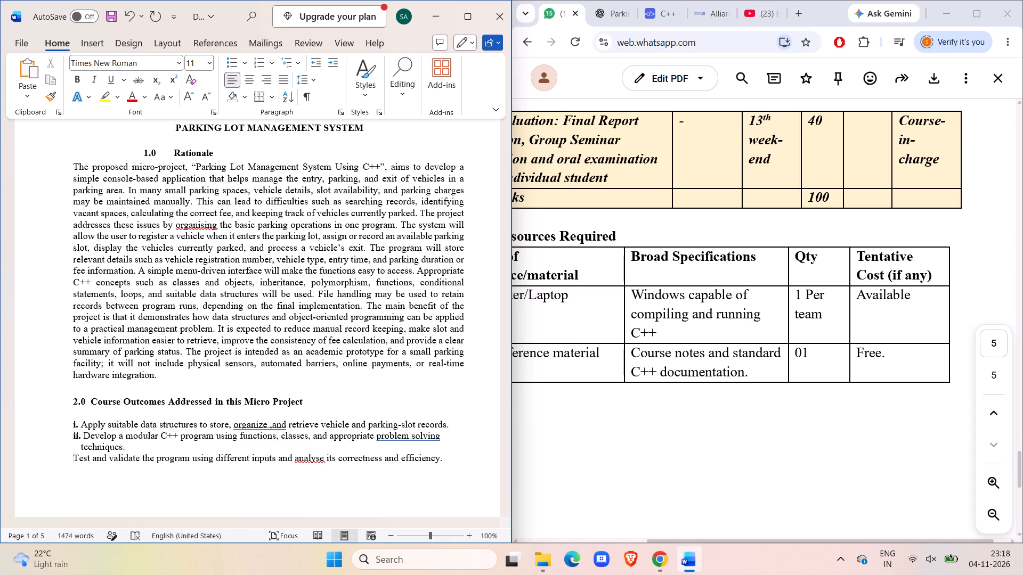
{"action": "key", "text": "ctrl+z"}
{"action": "key", "text": "ctrl+z"}
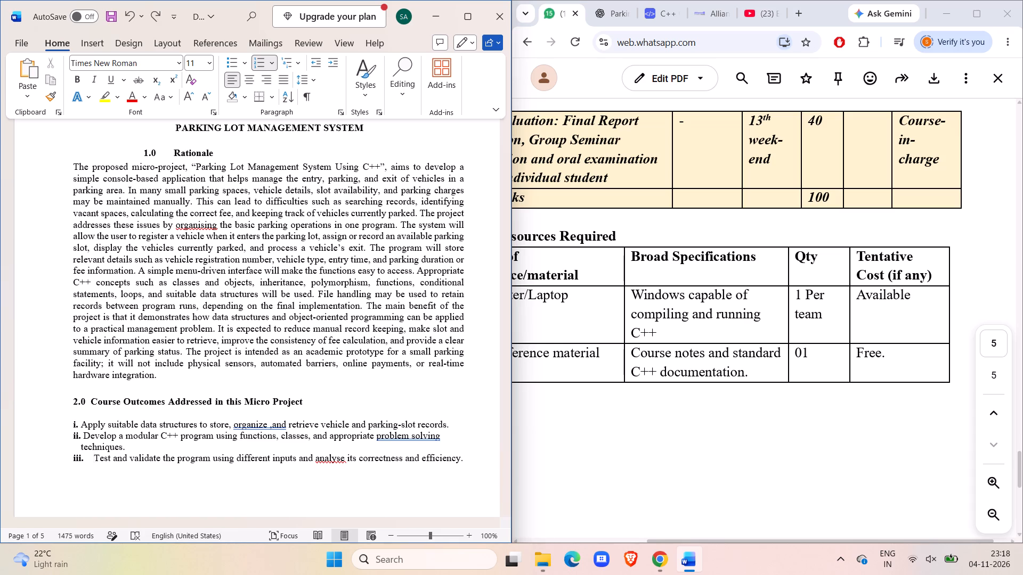
{"action": "key", "text": "BackSpace"}
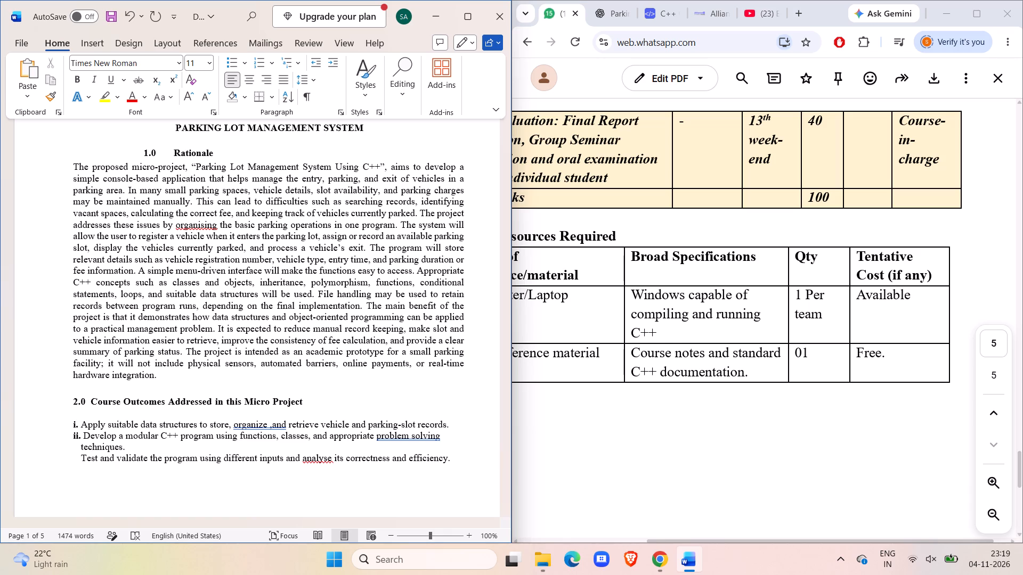
{"action": "key", "text": "ctrl+z"}
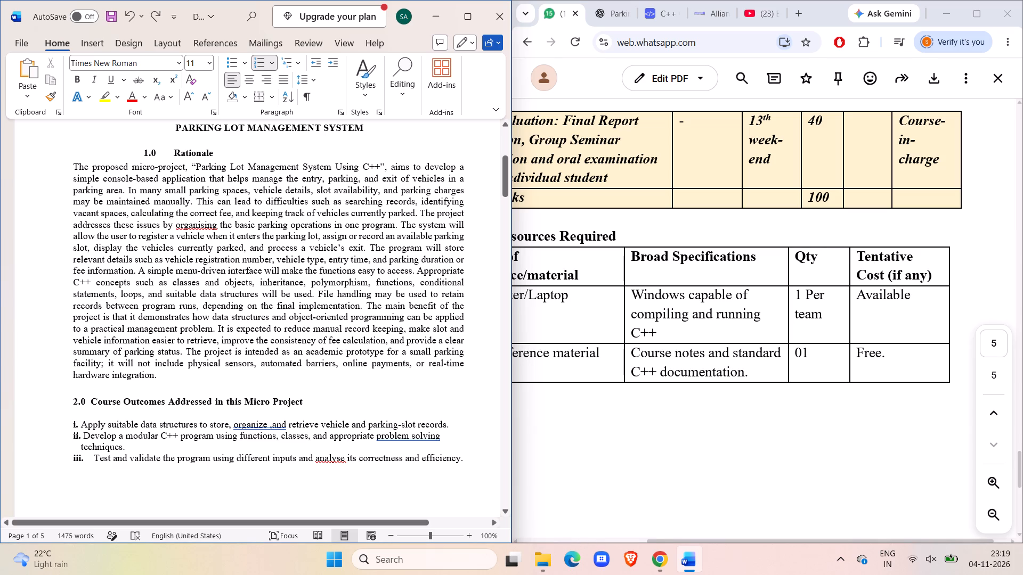
Justify all text from the Rationale heading through the end of the document.
{"action": "left_click_drag", "start_coordinate": [144, 151], "coordinate": [366, 572]}
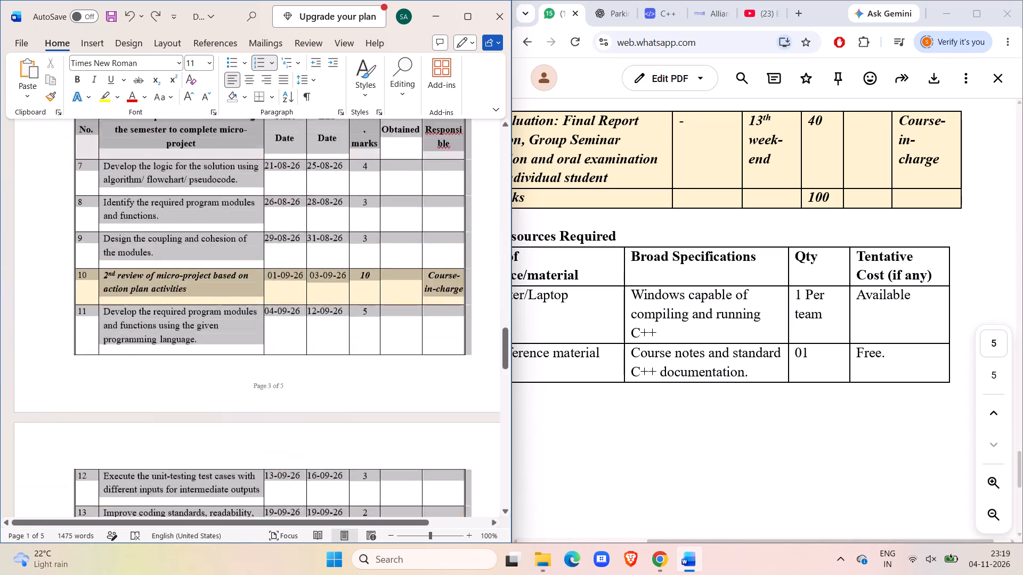
{"action": "left_click_drag", "start_coordinate": [366, 572], "coordinate": [374, 487]}
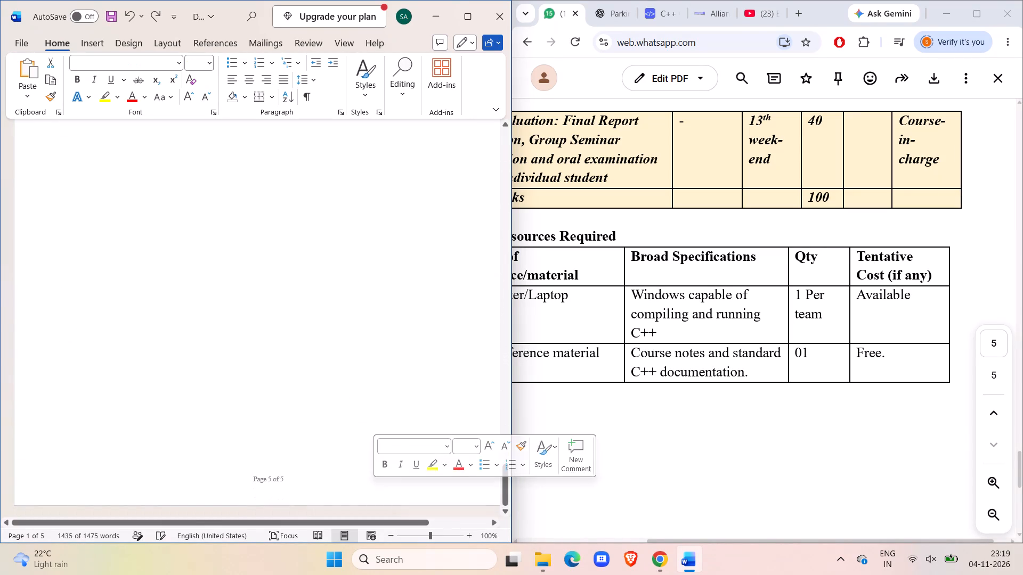
{"action": "left_click", "coordinate": [287, 78]}
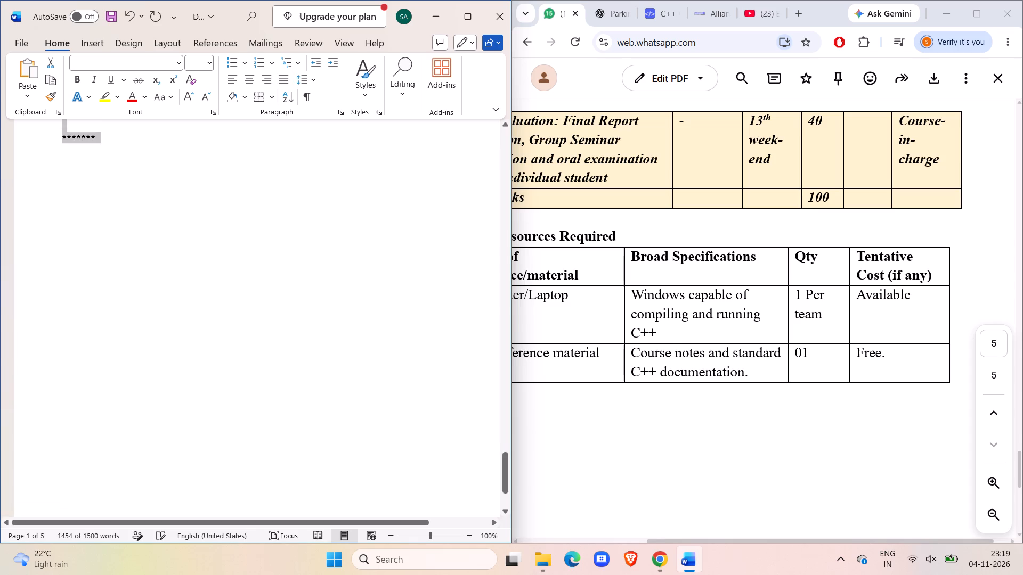
{"action": "scroll", "coordinate": [338, 330], "scroll_direction": "up", "scroll_amount": 17}
{"action": "scroll", "coordinate": [338, 330], "scroll_direction": "down", "scroll_amount": 1}
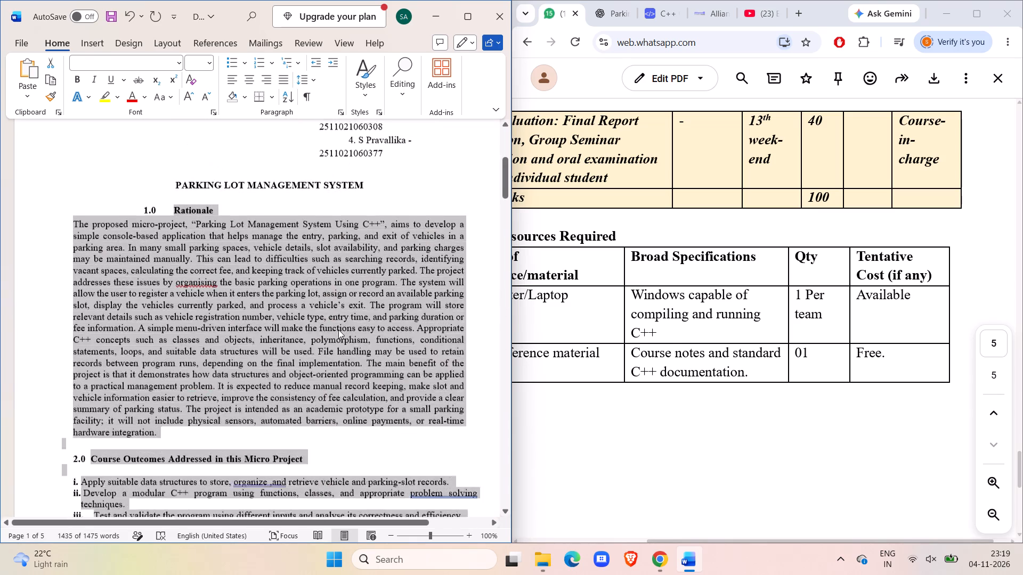
{"action": "scroll", "coordinate": [338, 330], "scroll_direction": "down", "scroll_amount": 1}
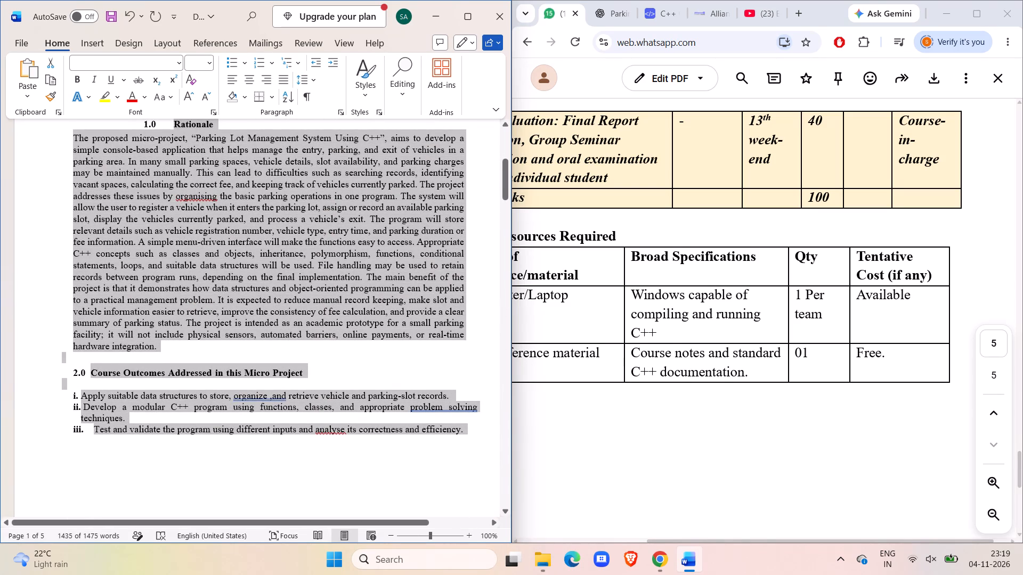
{"action": "left_click", "coordinate": [288, 471]}
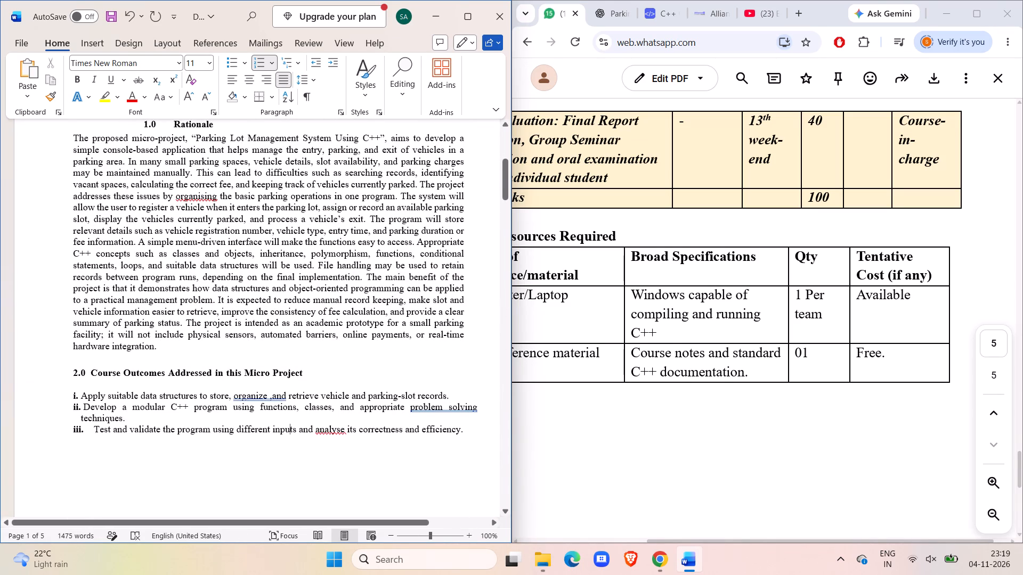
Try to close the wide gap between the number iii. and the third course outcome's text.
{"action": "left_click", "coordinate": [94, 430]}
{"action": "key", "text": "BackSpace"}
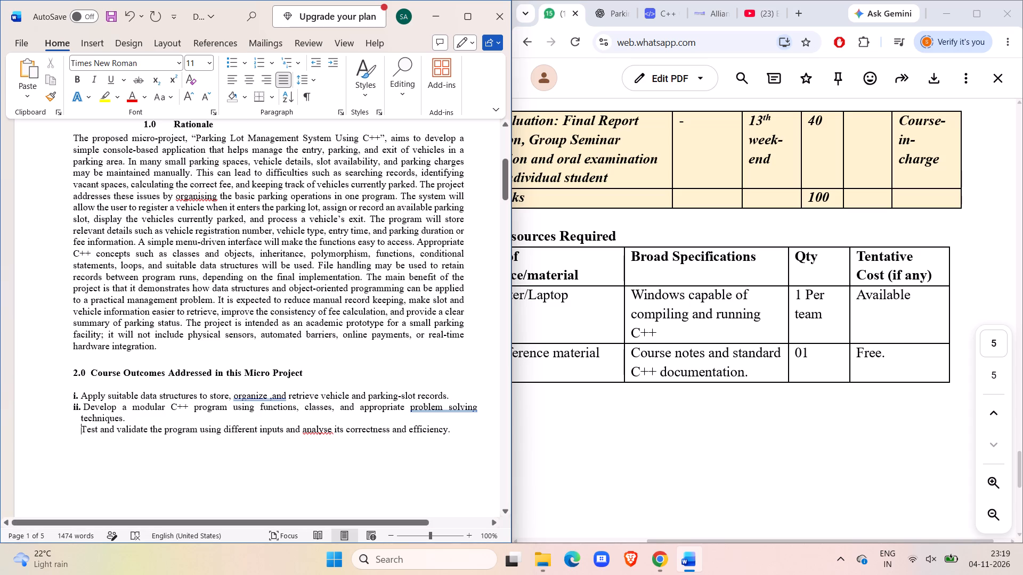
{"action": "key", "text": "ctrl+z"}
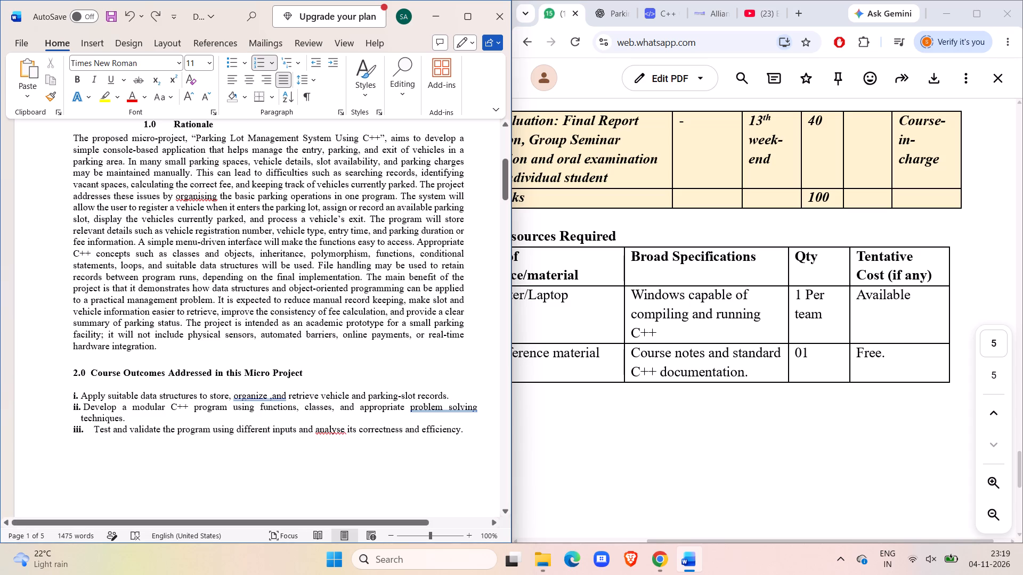
Remove the automatic number and its indentation from the Rationale heading.
{"action": "scroll", "coordinate": [232, 154], "scroll_direction": "up", "scroll_amount": 1}
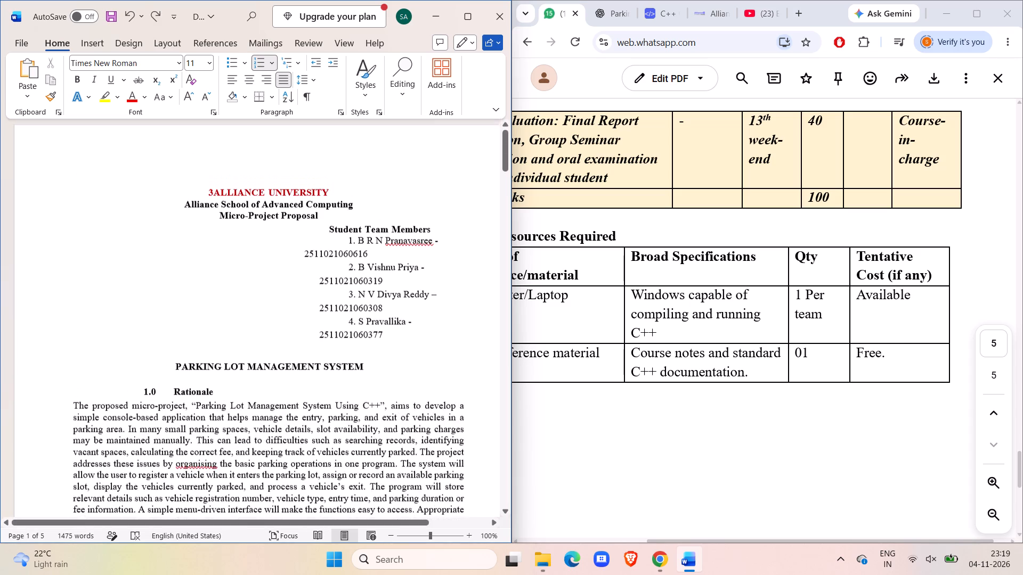
{"action": "scroll", "coordinate": [232, 154], "scroll_direction": "up", "scroll_amount": 1}
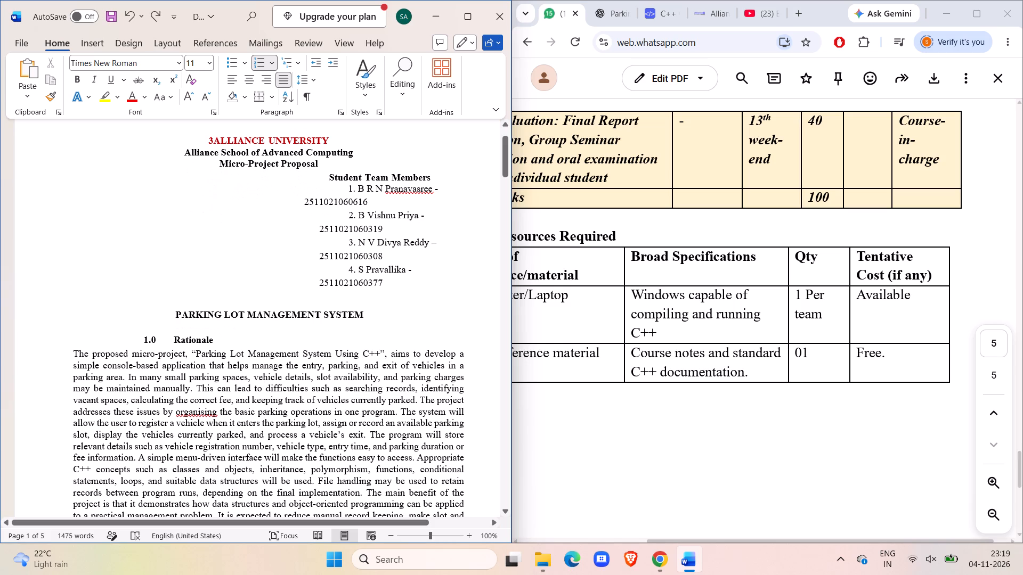
{"action": "scroll", "coordinate": [232, 154], "scroll_direction": "down", "scroll_amount": 2}
{"action": "scroll", "coordinate": [232, 154], "scroll_direction": "up", "scroll_amount": 3}
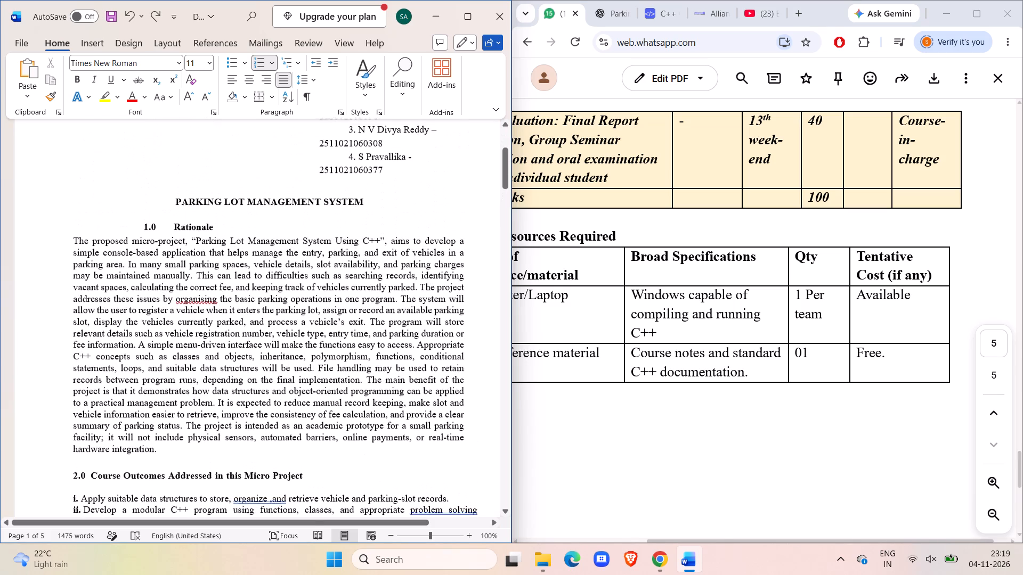
{"action": "left_click", "coordinate": [139, 227]}
{"action": "left_click", "coordinate": [139, 227]}
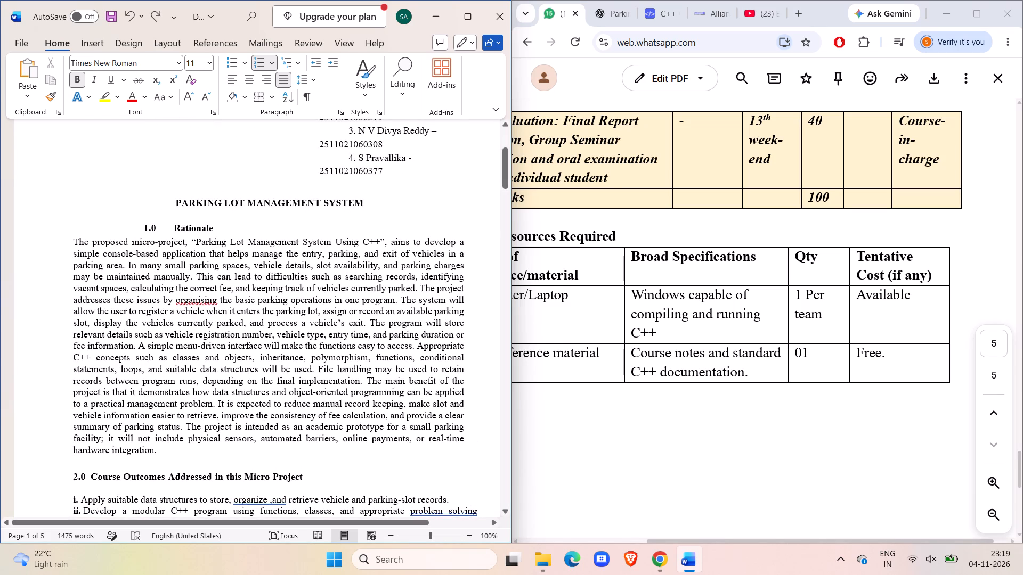
{"action": "key", "text": "BackSpace"}
{"action": "key", "text": "BackSpace"}
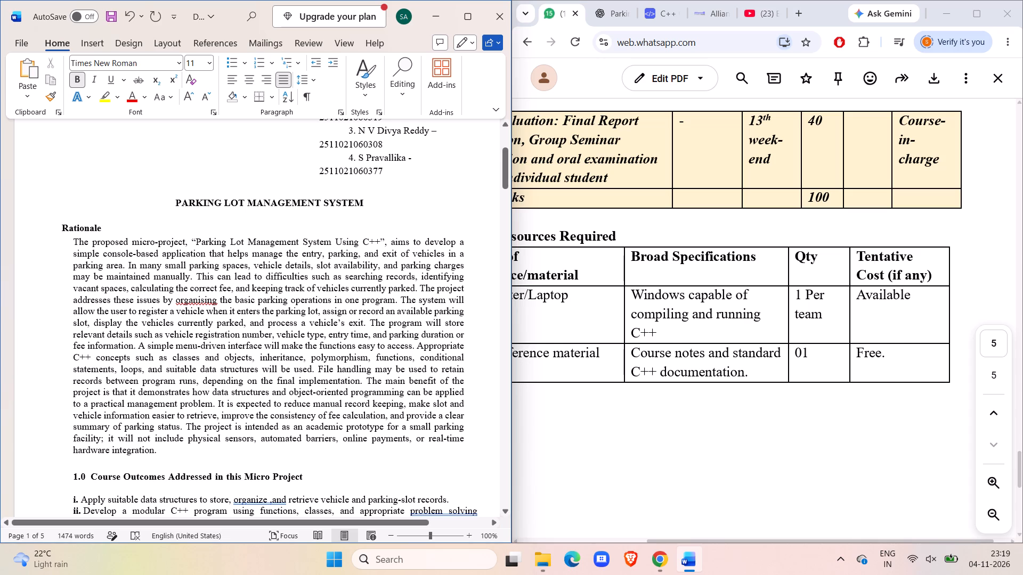
Indent the Rationale heading with six spaces and number it manually as 1.0, followed by a space.
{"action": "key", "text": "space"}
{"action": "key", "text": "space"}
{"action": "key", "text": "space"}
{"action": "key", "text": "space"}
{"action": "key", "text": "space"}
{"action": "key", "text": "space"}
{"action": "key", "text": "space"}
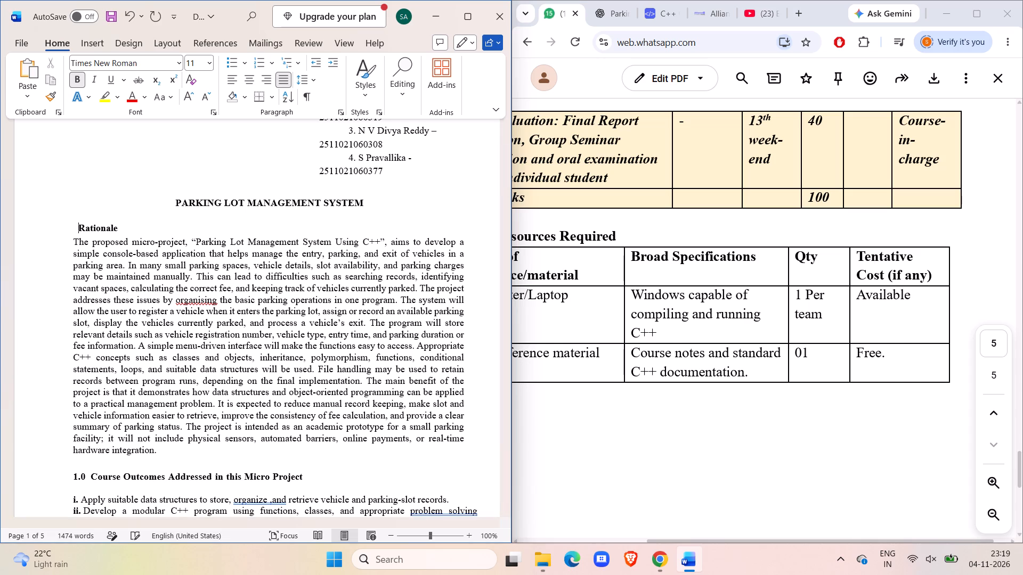
{"action": "key", "text": "BackSpace"}
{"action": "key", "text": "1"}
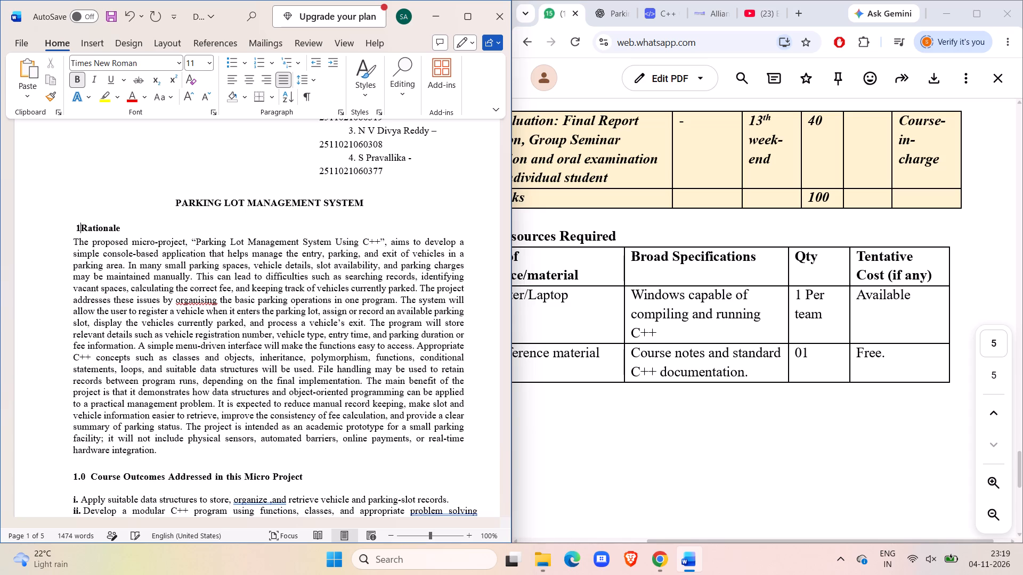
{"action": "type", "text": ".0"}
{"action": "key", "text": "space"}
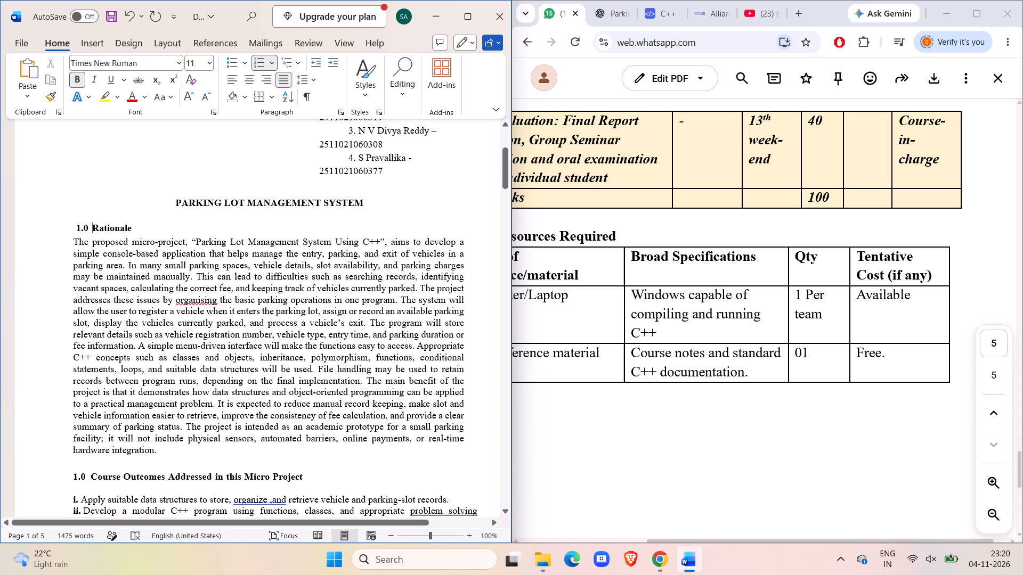
Replace the third course outcome's automatic number and indentation with a manually entered iii. directly before its text.
{"action": "scroll", "coordinate": [147, 365], "scroll_direction": "down", "scroll_amount": 1}
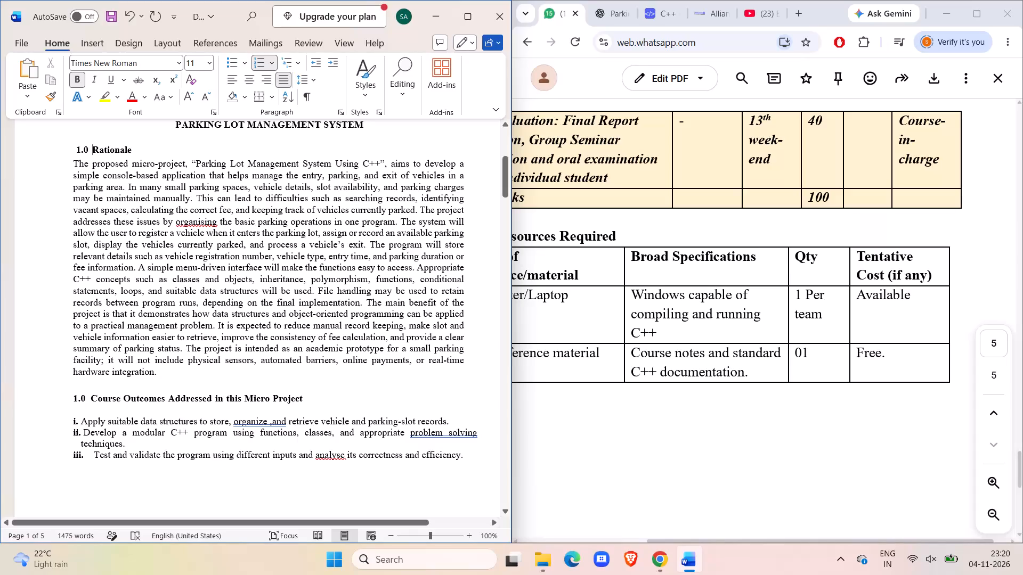
{"action": "left_click", "coordinate": [94, 455]}
{"action": "key", "text": "BackSpace"}
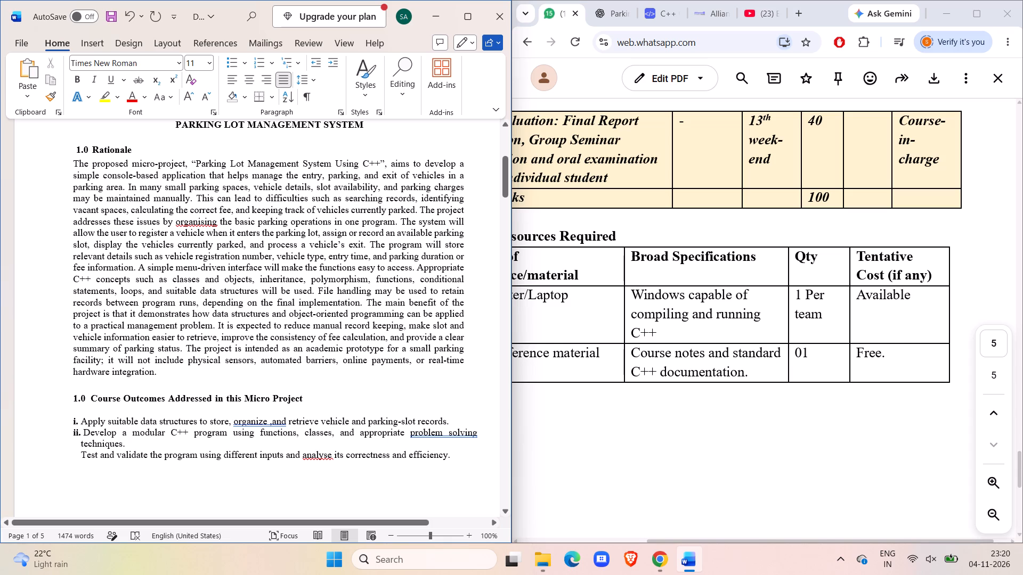
{"action": "key", "text": "Return"}
{"action": "key", "text": "BackSpace"}
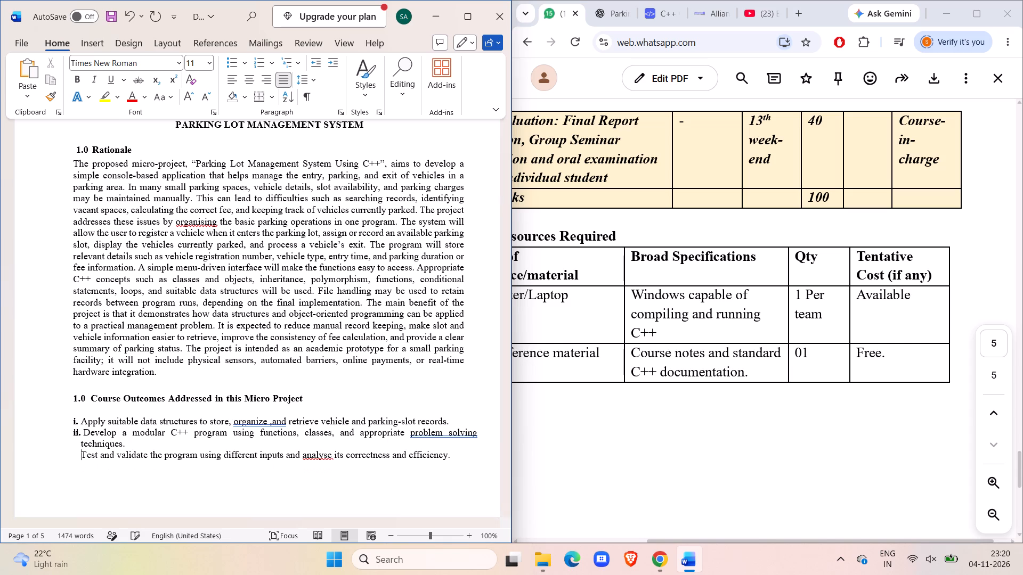
{"action": "key", "text": "BackSpace"}
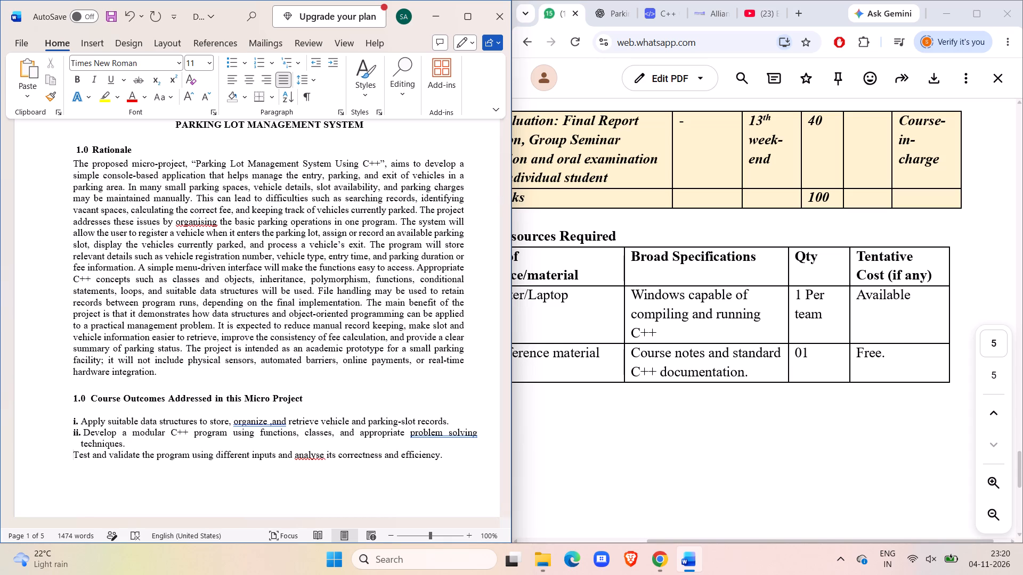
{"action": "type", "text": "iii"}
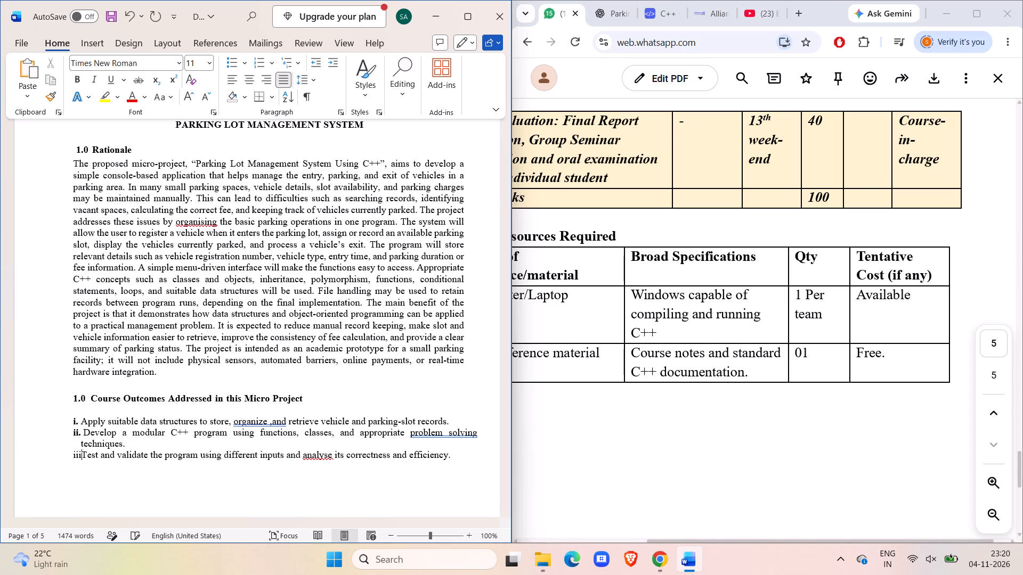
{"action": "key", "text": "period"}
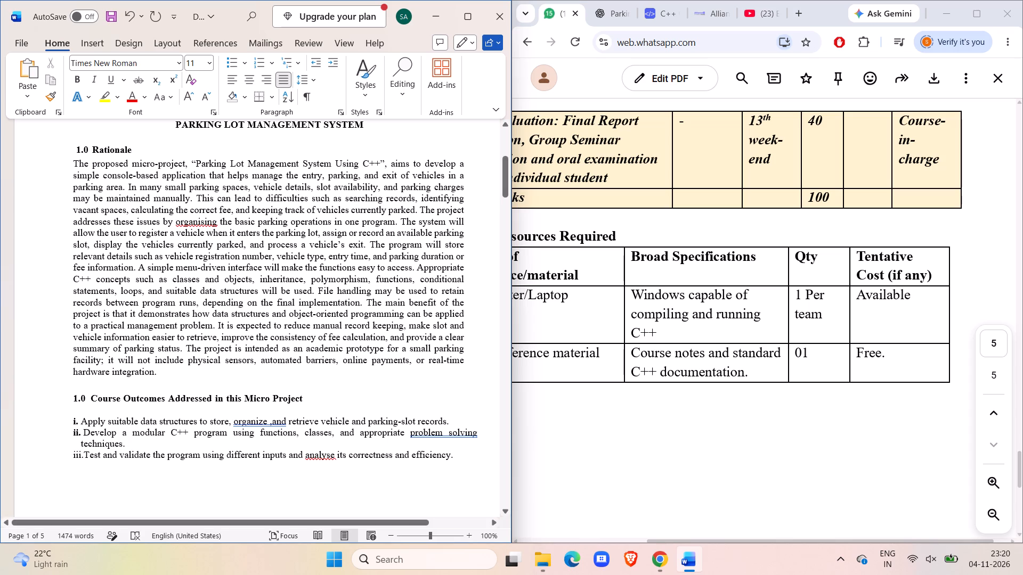
Make the third outcome's manual number iii bold, keeping the word techniques in the second outcome at regular weight.
{"action": "left_click_drag", "start_coordinate": [80, 457], "coordinate": [39, 447]}
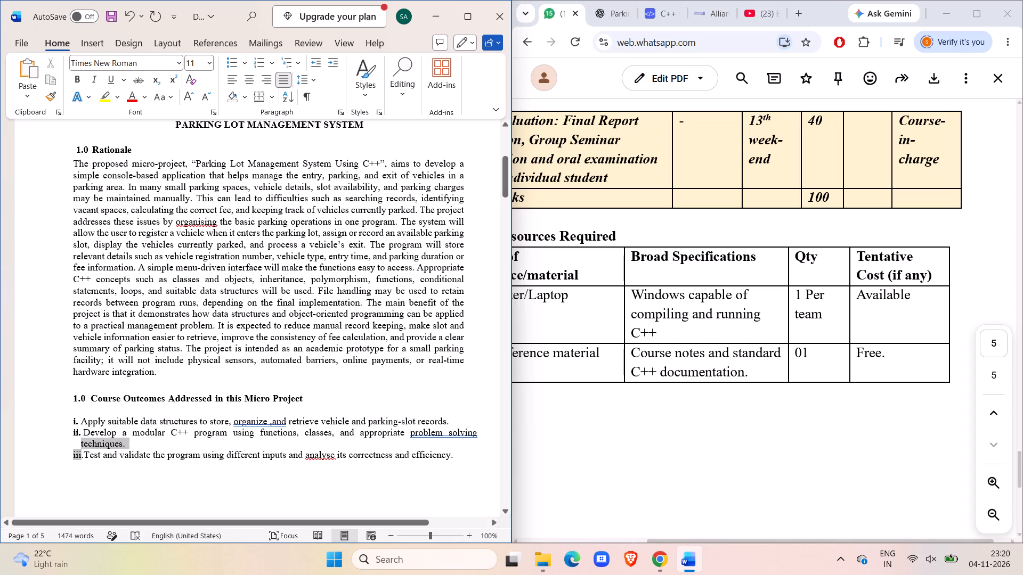
{"action": "left_click_drag", "start_coordinate": [39, 447], "coordinate": [39, 447]}
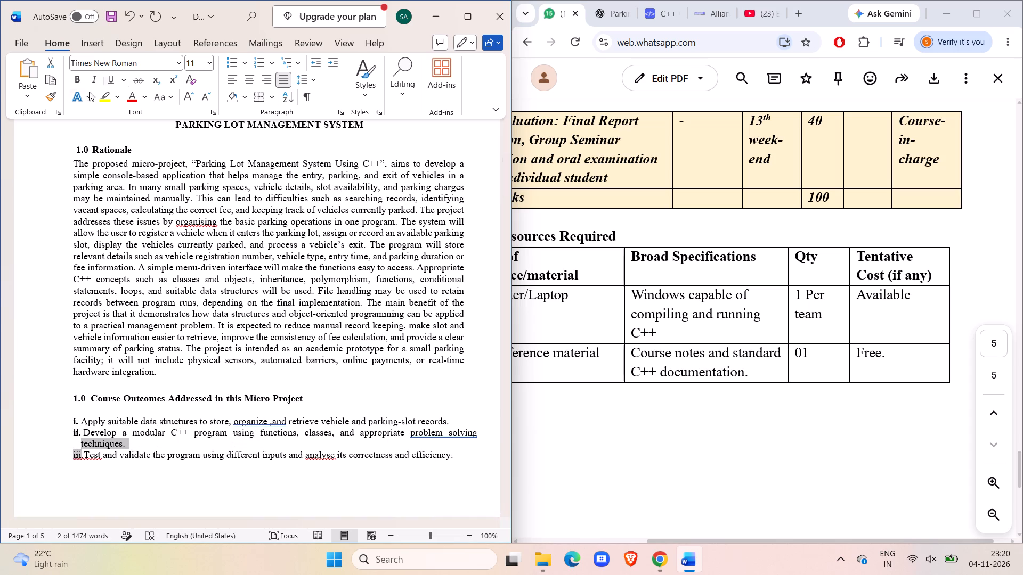
{"action": "left_click", "coordinate": [72, 77]}
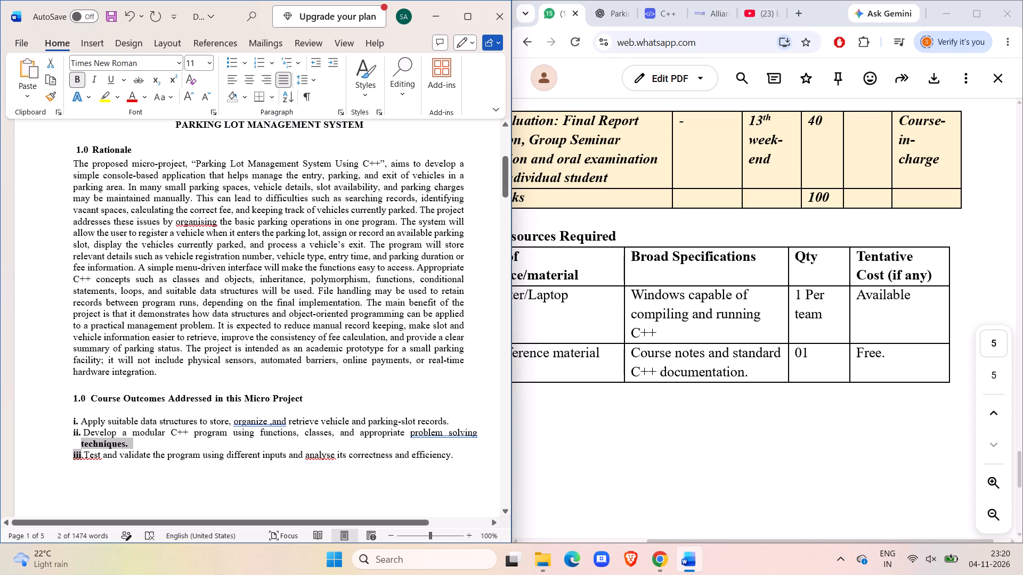
{"action": "left_click", "coordinate": [139, 480]}
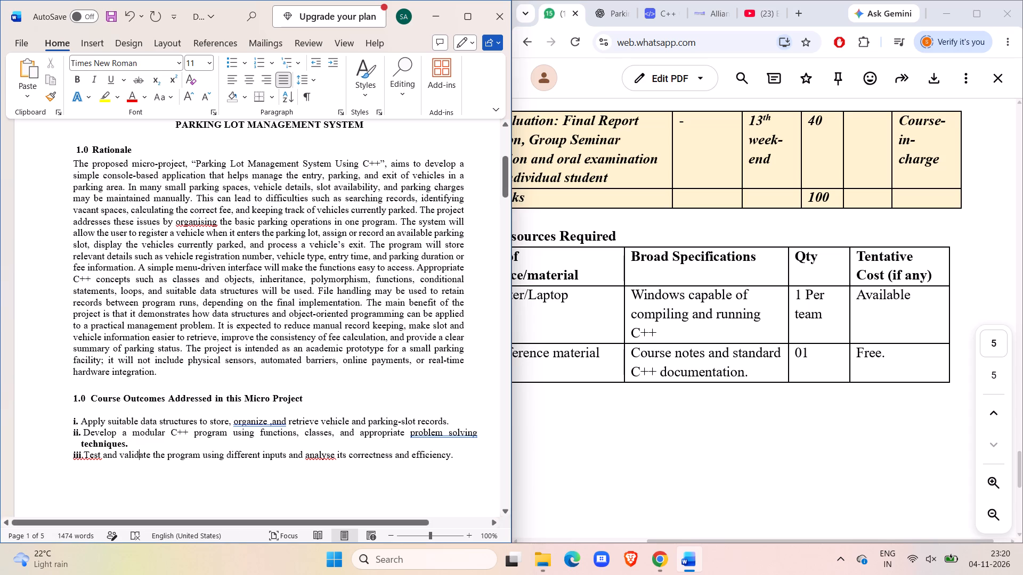
{"action": "triple_click", "coordinate": [80, 446]}
{"action": "left_click", "coordinate": [80, 446]}
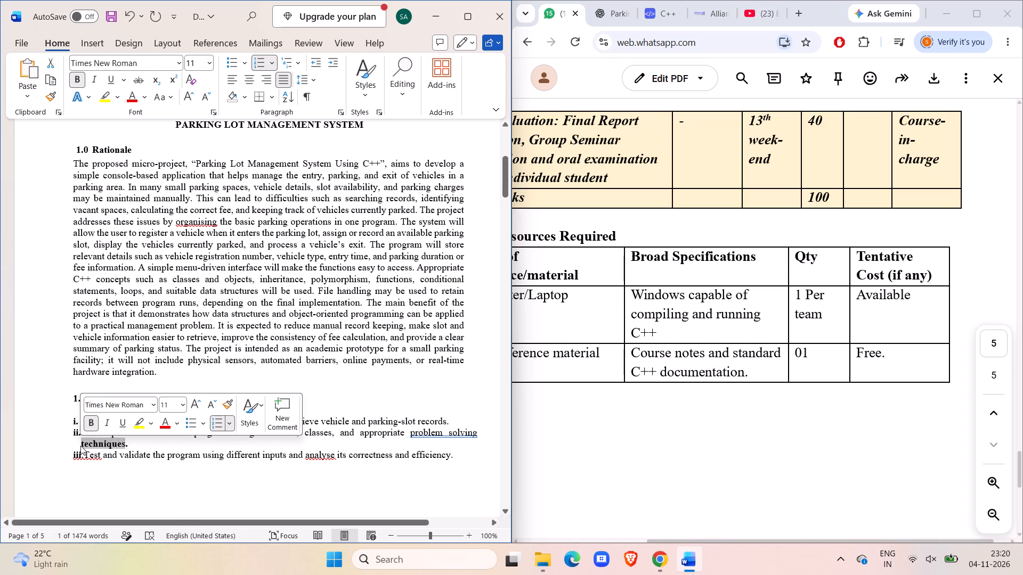
{"action": "left_click", "coordinate": [88, 424]}
{"action": "left_click", "coordinate": [109, 491]}
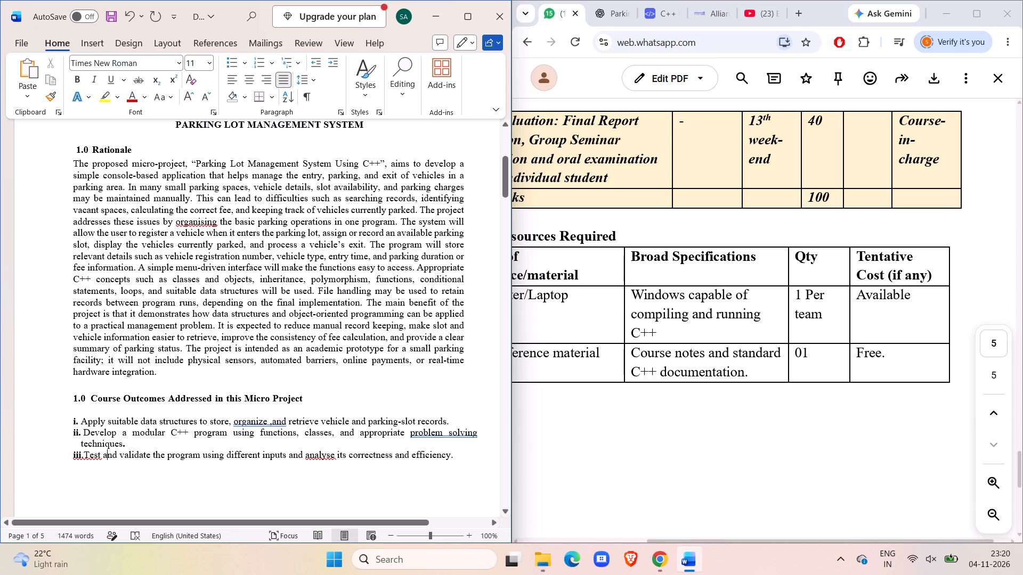
Add a space after the third outcome's iii. and undo the automatic list formatting so the number stays manual.
{"action": "left_click", "coordinate": [85, 455]}
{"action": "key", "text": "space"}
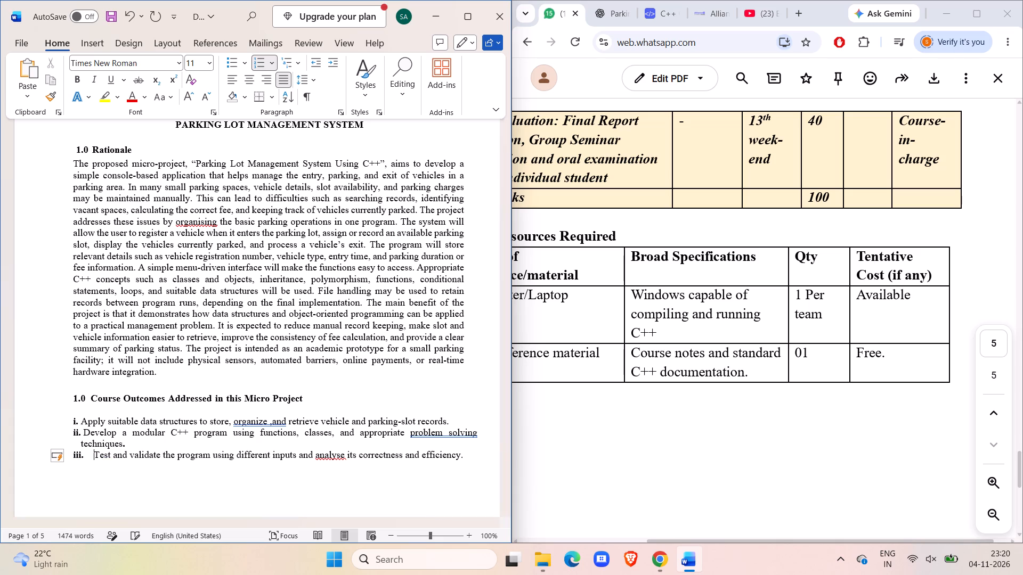
{"action": "key", "text": "ctrl+z"}
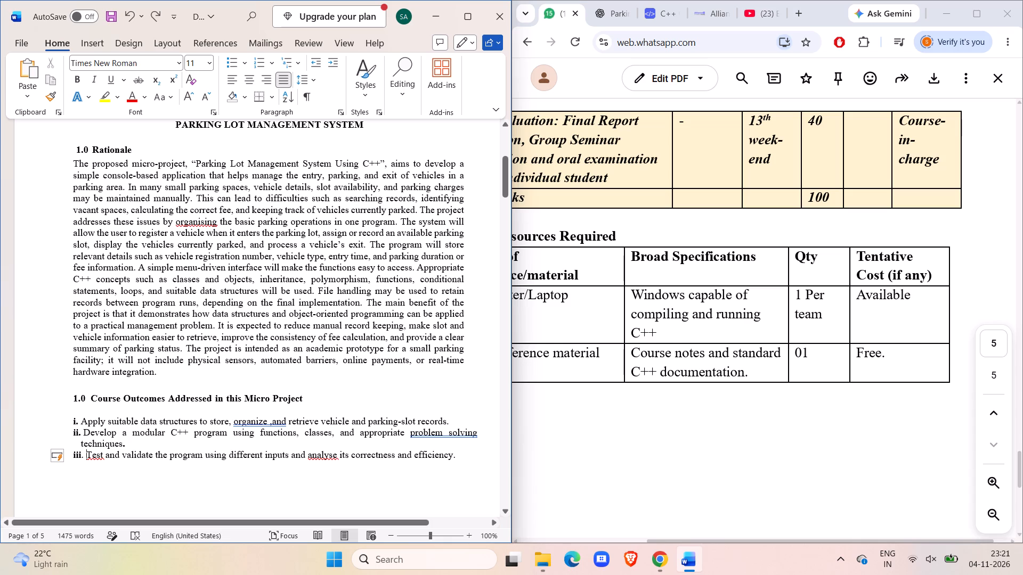
{"action": "left_click", "coordinate": [141, 474]}
{"action": "left_click", "coordinate": [335, 469]}
Insert a blank line above the 5.0 Action Plan heading to move it onto the page with its table.
{"action": "scroll", "coordinate": [335, 469], "scroll_direction": "down", "scroll_amount": 4}
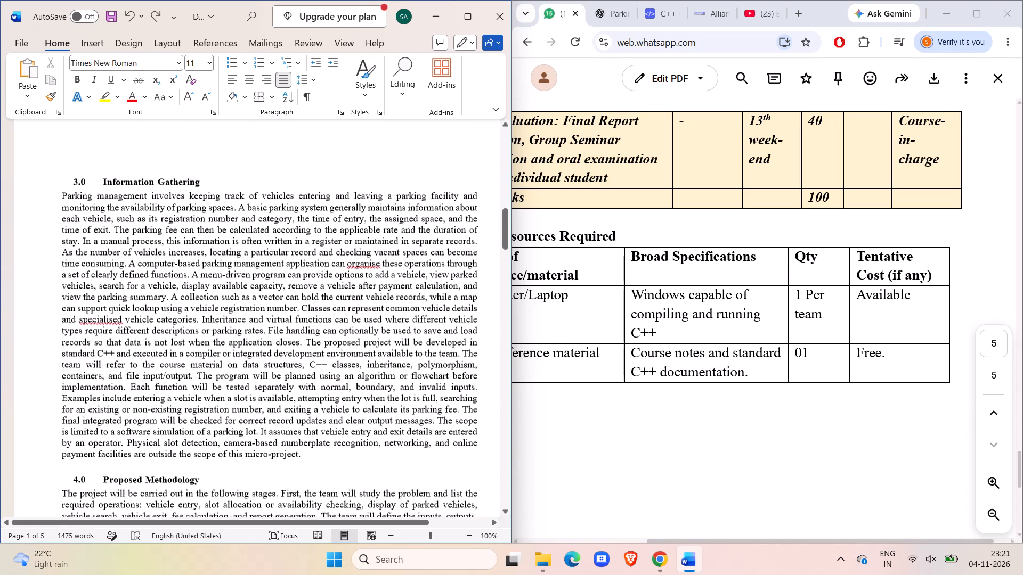
{"action": "scroll", "coordinate": [335, 469], "scroll_direction": "down", "scroll_amount": 3}
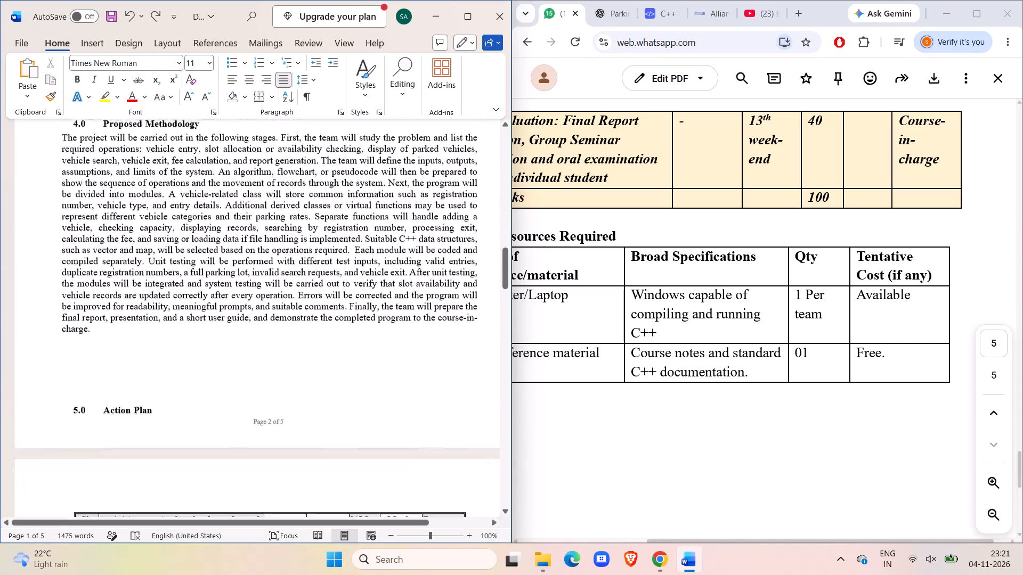
{"action": "scroll", "coordinate": [335, 469], "scroll_direction": "down", "scroll_amount": 1}
{"action": "left_click", "coordinate": [165, 330]}
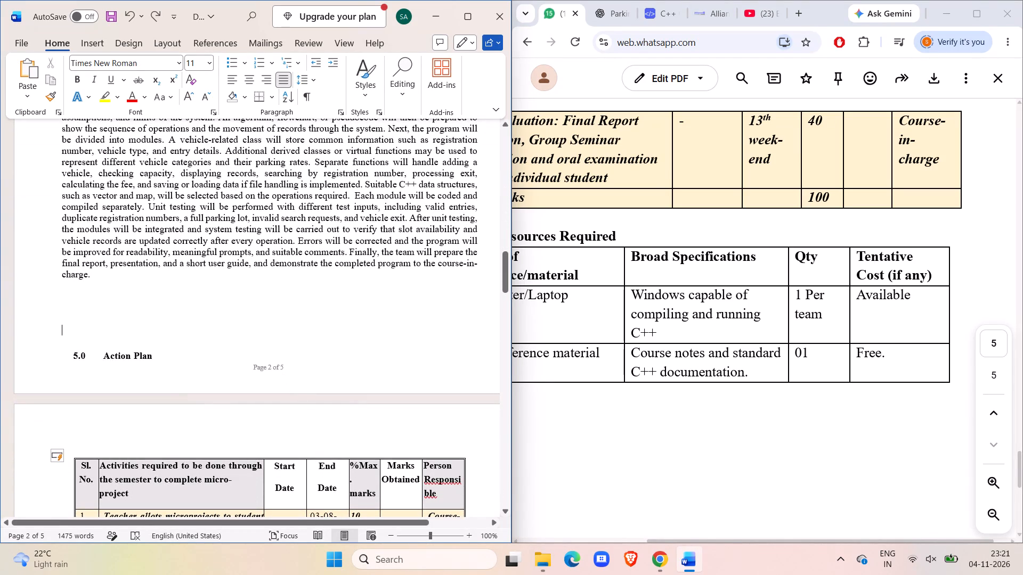
{"action": "key", "text": "Return"}
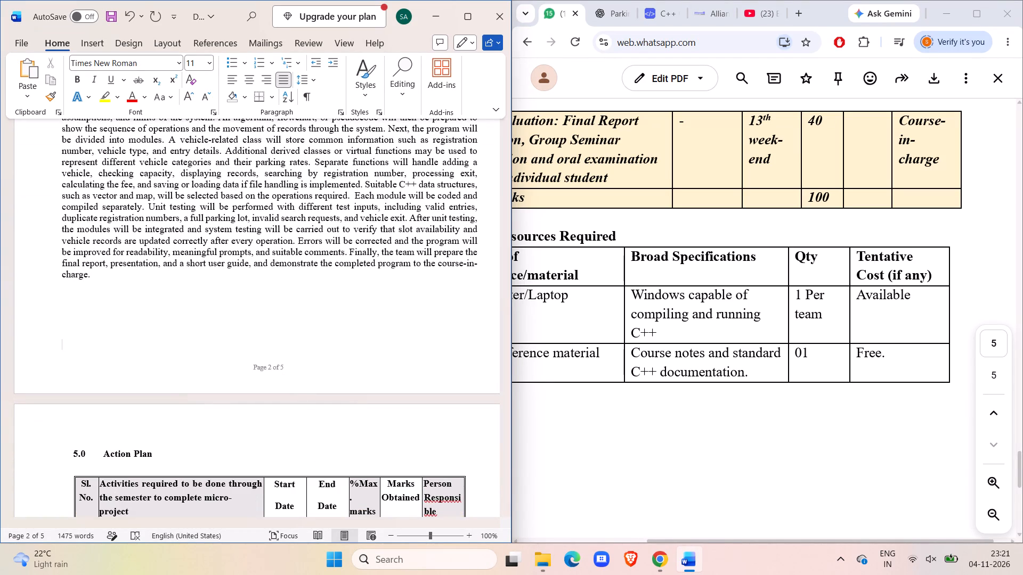
Delete all four listed members and their registration numbers under Student Team Members on the first page.
{"action": "scroll", "coordinate": [165, 330], "scroll_direction": "down", "scroll_amount": 4}
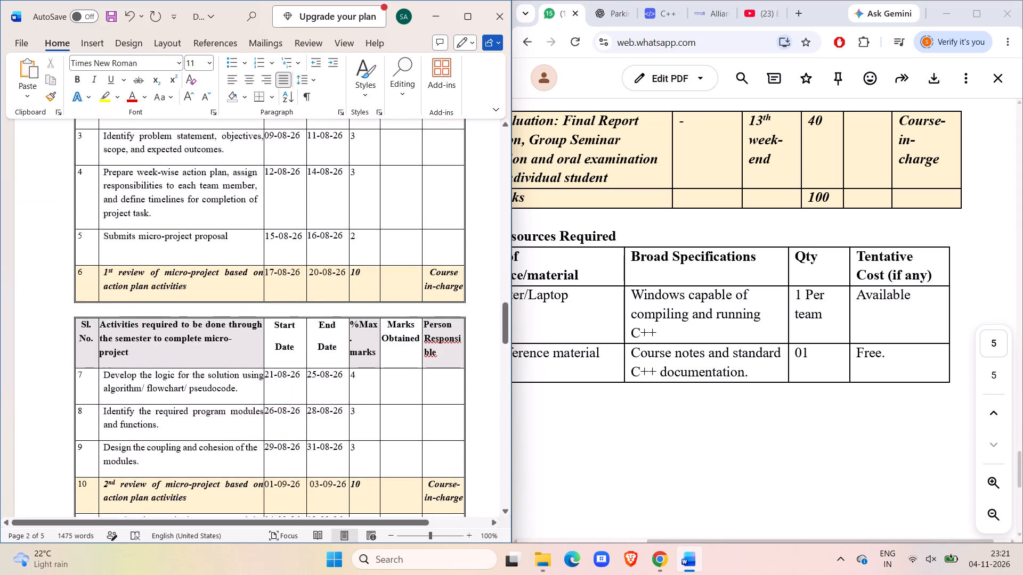
{"action": "scroll", "coordinate": [165, 330], "scroll_direction": "down", "scroll_amount": 3}
{"action": "scroll", "coordinate": [165, 330], "scroll_direction": "up", "scroll_amount": 4}
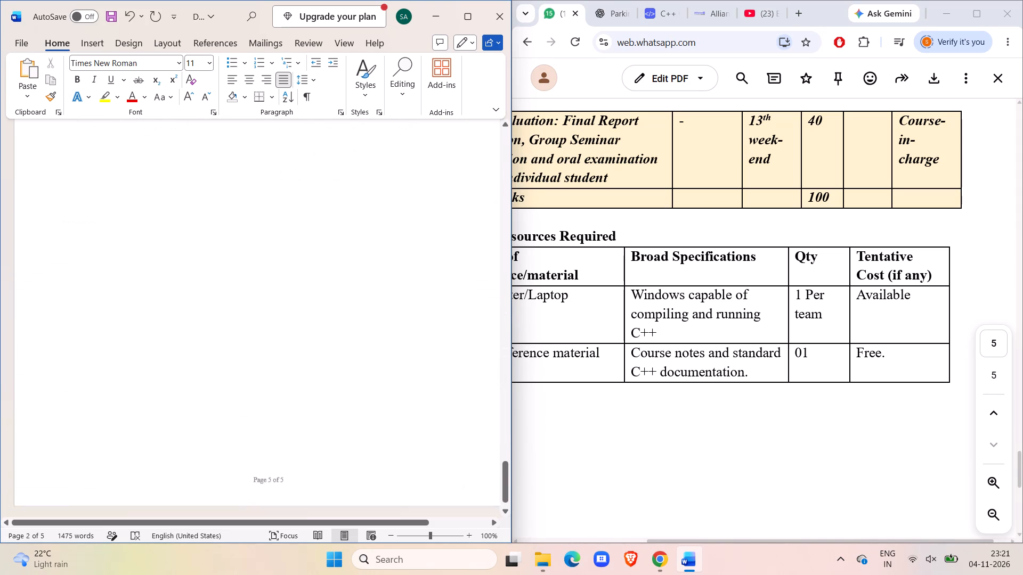
{"action": "scroll", "coordinate": [165, 330], "scroll_direction": "up", "scroll_amount": 7}
{"action": "scroll", "coordinate": [165, 330], "scroll_direction": "up", "scroll_amount": 19}
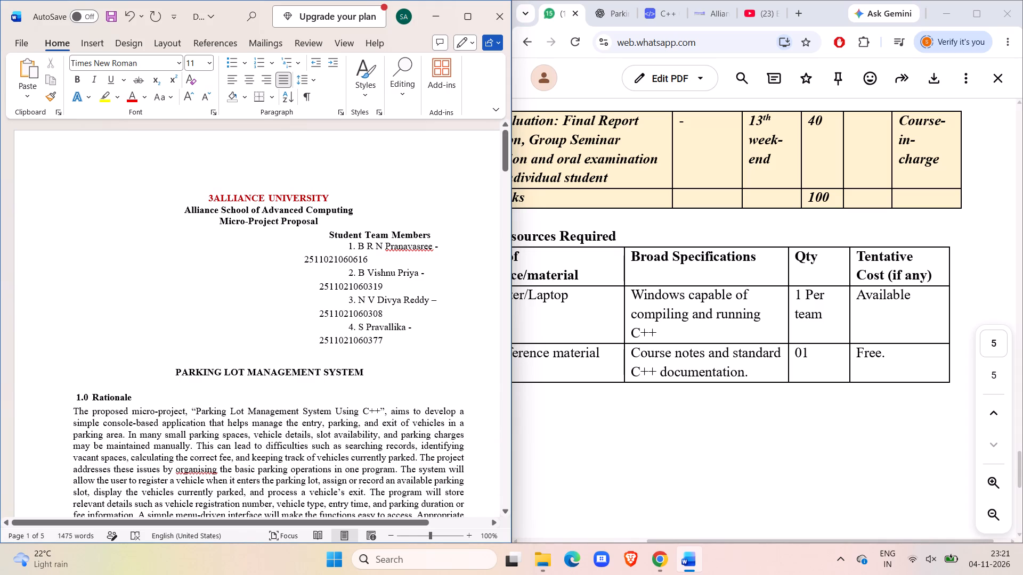
{"action": "left_click_drag", "start_coordinate": [346, 247], "coordinate": [382, 339]}
{"action": "key", "text": "BackSpace"}
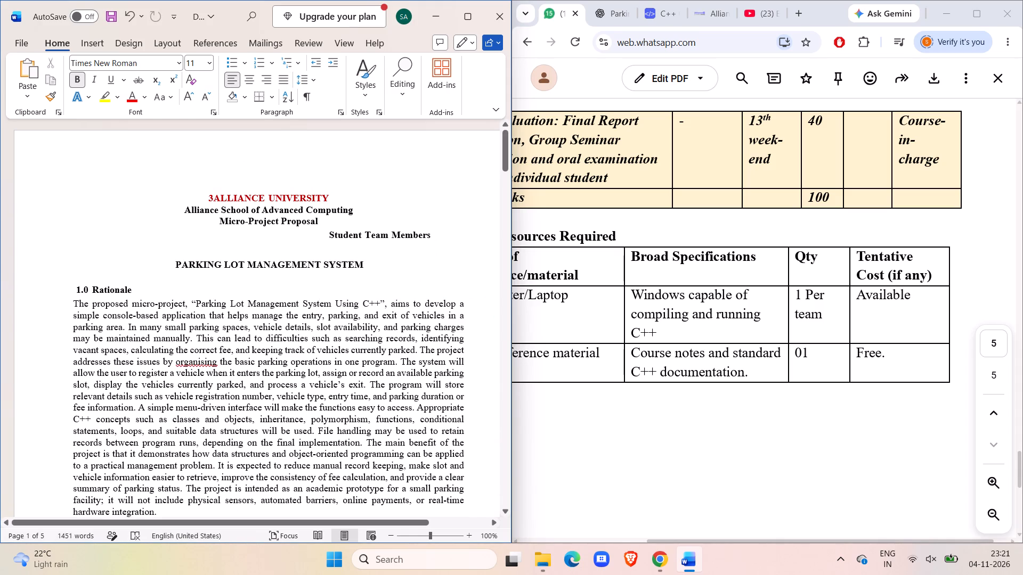
Enter the first team member as item 1. below Student Team Members, indented with spaces, with the registration number in parentheses after the name.
{"action": "left_click", "coordinate": [338, 247]}
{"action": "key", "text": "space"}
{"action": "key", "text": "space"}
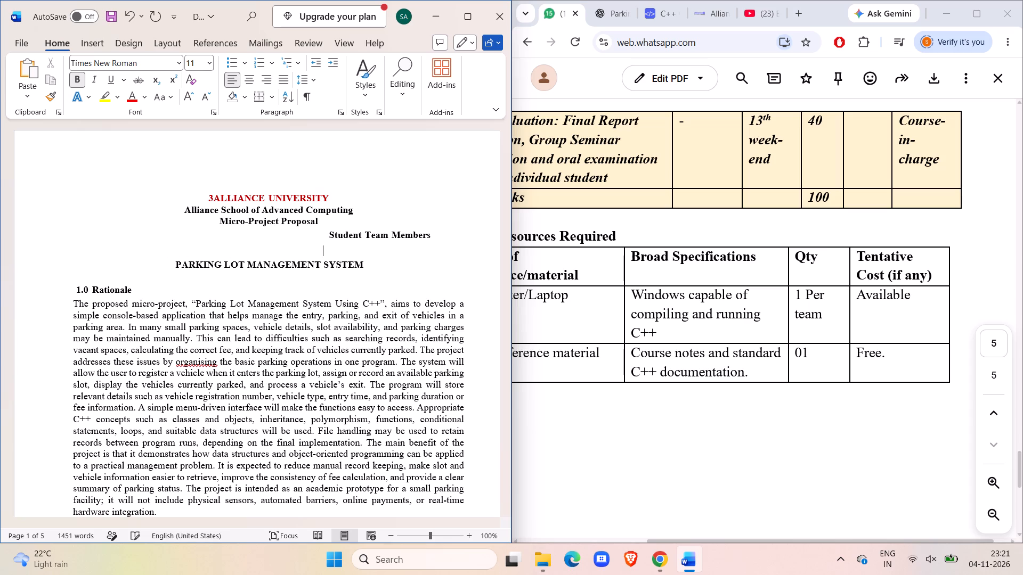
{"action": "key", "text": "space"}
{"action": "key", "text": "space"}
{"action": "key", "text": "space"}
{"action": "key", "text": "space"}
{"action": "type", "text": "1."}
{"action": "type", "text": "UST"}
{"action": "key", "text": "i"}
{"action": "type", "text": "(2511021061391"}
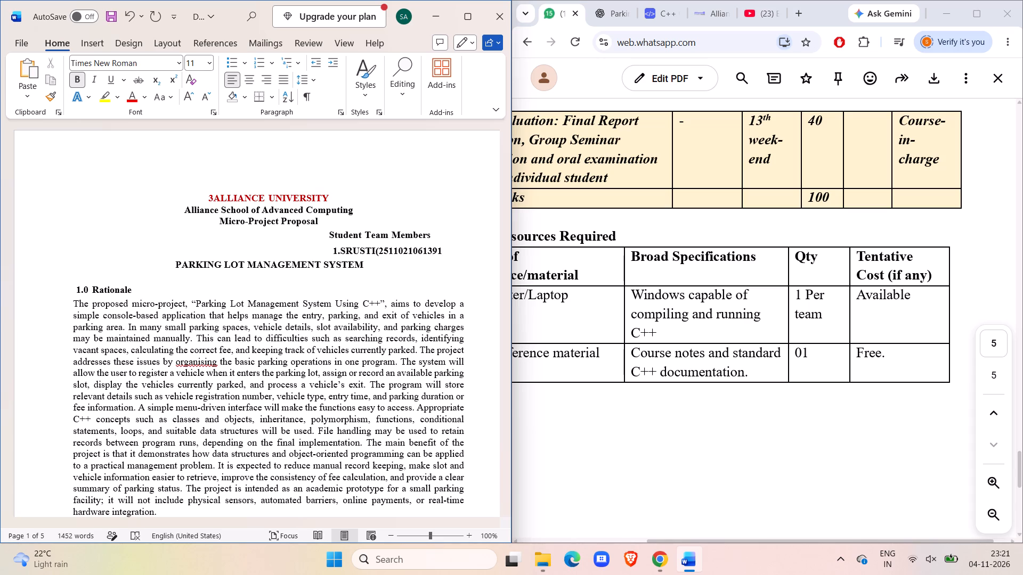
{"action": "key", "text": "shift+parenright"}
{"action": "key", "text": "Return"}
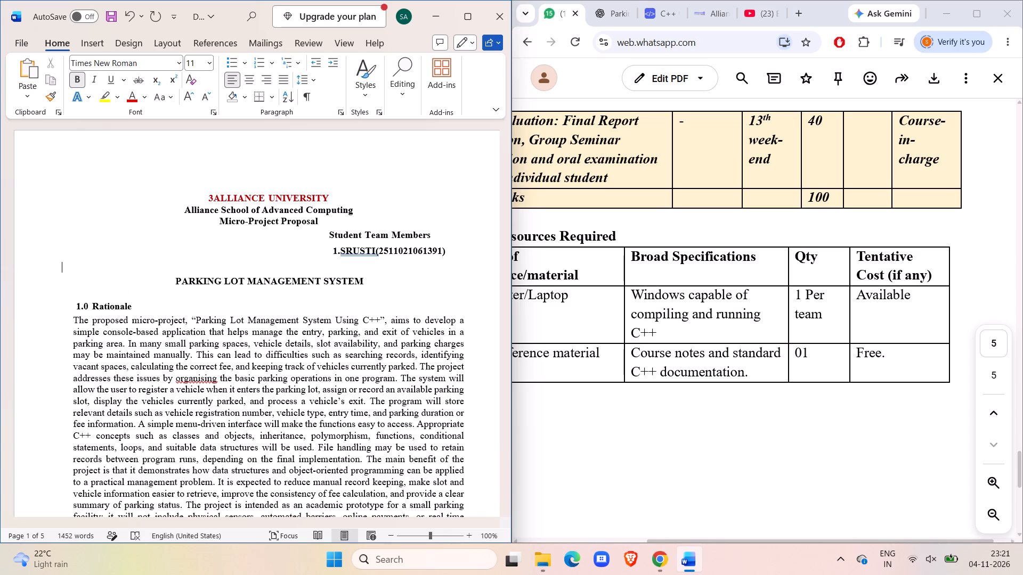
{"action": "left_click", "coordinate": [375, 250]}
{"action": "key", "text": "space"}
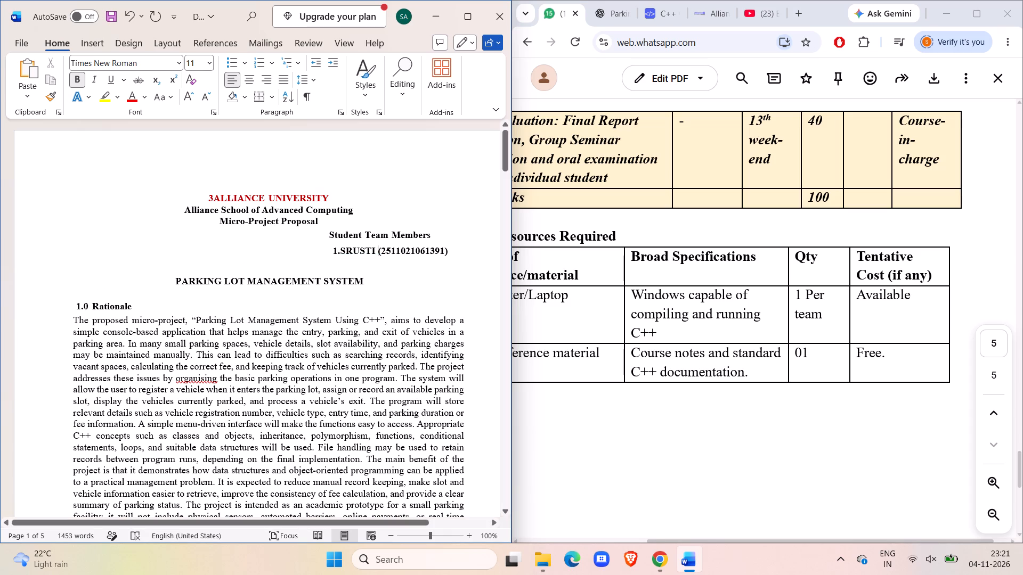
{"action": "left_click", "coordinate": [458, 257]}
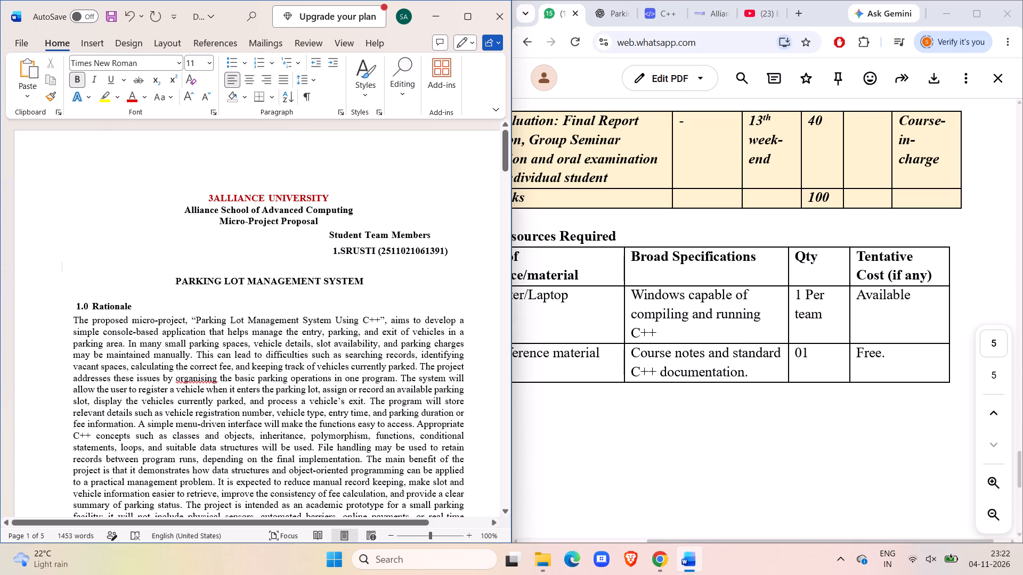
Add the second team member as item 2. aligned under item 1., with the registration number in parentheses and a space after the name.
{"action": "left_click", "coordinate": [458, 252]}
{"action": "key", "text": "Return"}
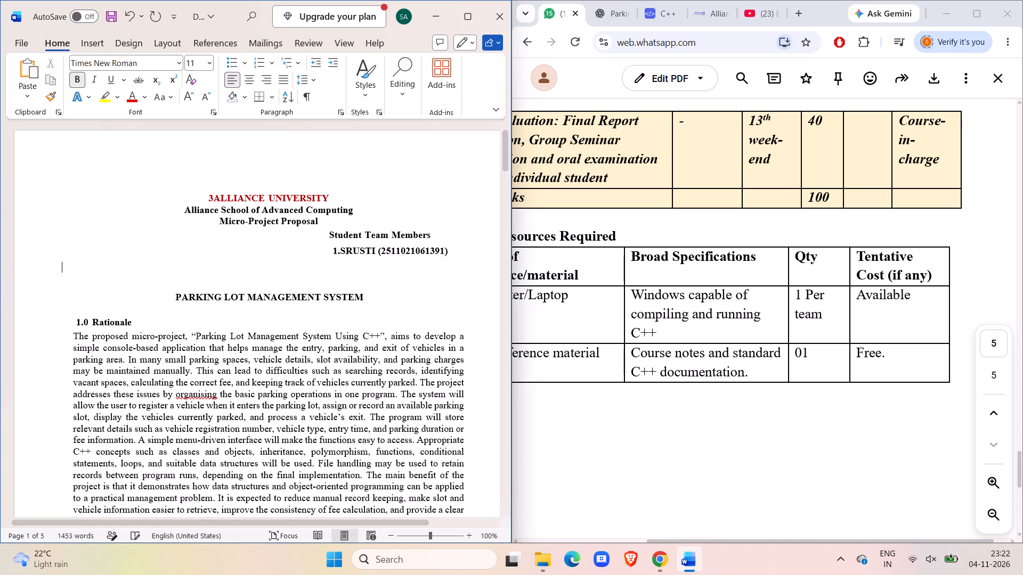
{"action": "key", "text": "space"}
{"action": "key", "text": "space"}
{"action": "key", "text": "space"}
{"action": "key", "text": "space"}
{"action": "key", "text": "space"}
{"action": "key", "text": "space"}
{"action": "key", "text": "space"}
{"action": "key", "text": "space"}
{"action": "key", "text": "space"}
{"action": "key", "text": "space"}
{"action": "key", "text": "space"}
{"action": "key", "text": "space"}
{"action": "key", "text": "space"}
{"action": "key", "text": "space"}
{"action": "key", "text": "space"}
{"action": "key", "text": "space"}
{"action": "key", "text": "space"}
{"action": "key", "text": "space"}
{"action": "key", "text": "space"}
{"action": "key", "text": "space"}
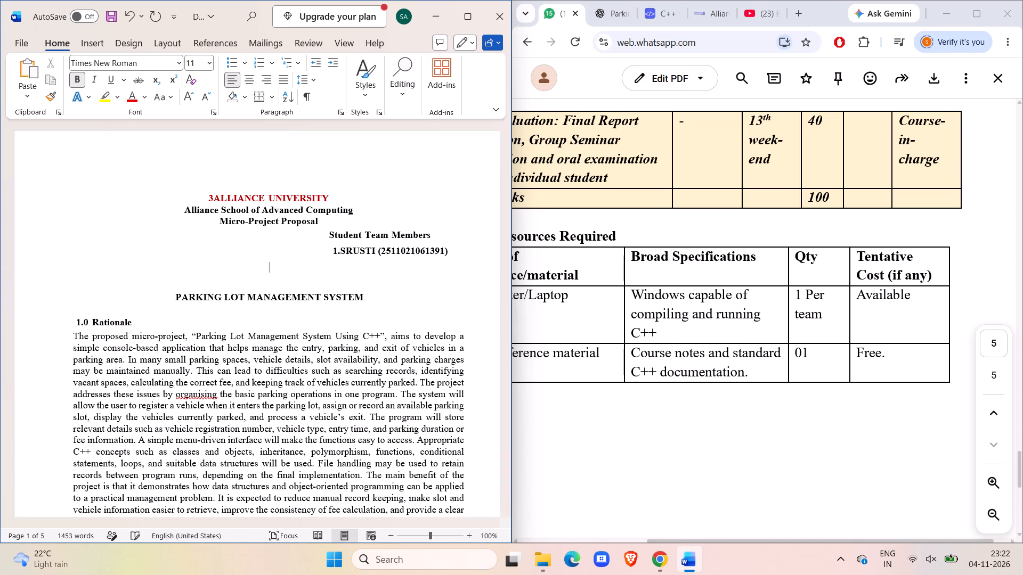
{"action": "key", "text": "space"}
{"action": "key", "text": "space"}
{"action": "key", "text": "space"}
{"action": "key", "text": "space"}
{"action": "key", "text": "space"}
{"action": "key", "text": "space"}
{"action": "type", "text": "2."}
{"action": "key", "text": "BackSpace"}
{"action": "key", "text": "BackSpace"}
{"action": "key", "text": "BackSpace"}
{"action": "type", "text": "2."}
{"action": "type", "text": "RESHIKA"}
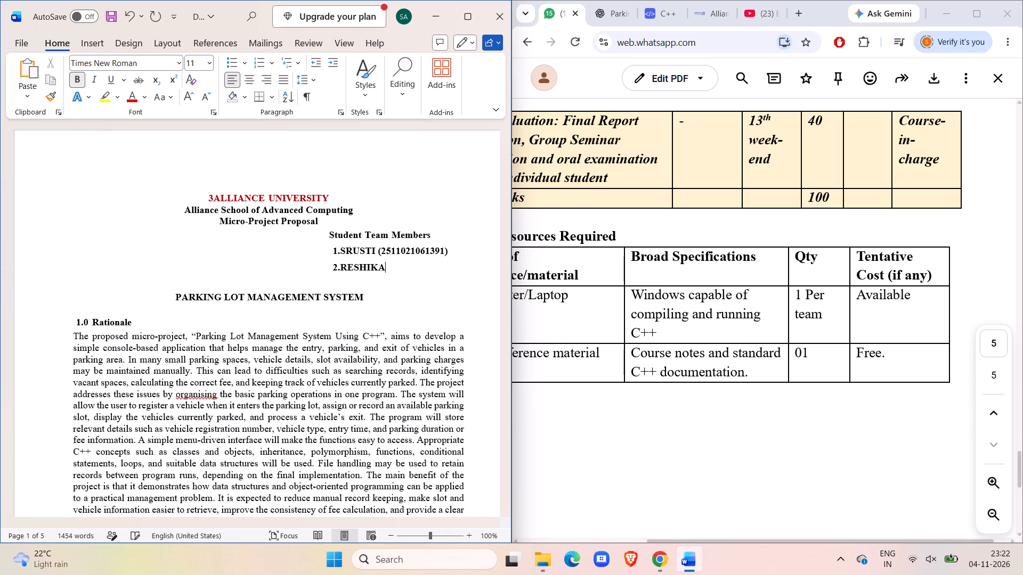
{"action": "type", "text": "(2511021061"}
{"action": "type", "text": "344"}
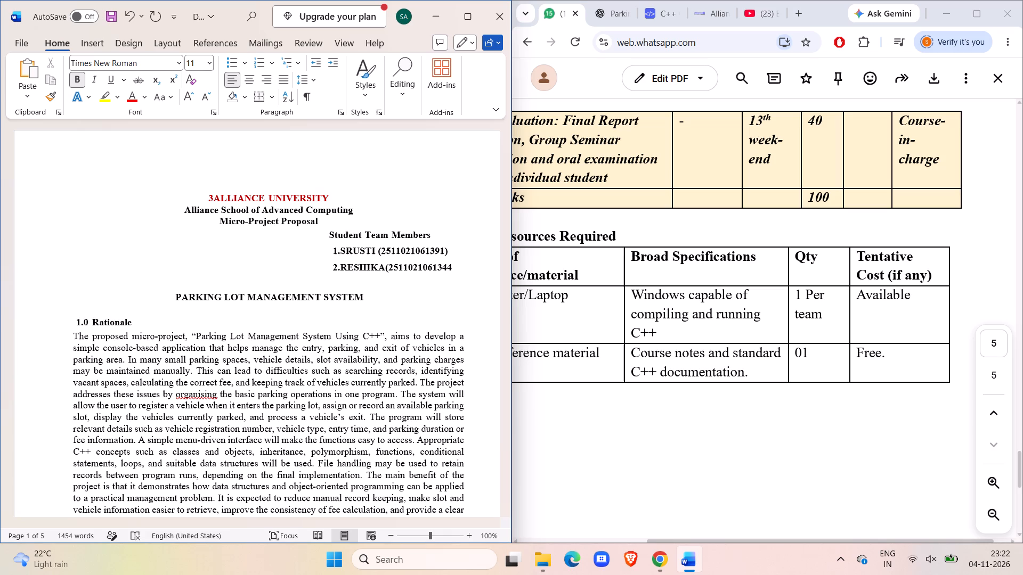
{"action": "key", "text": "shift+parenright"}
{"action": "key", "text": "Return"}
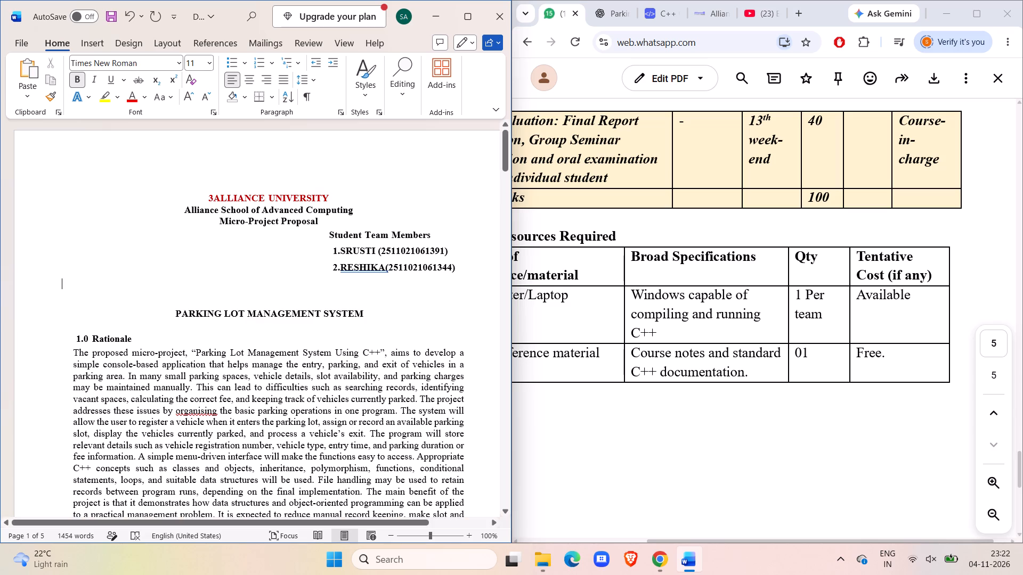
{"action": "left_click", "coordinate": [385, 271]}
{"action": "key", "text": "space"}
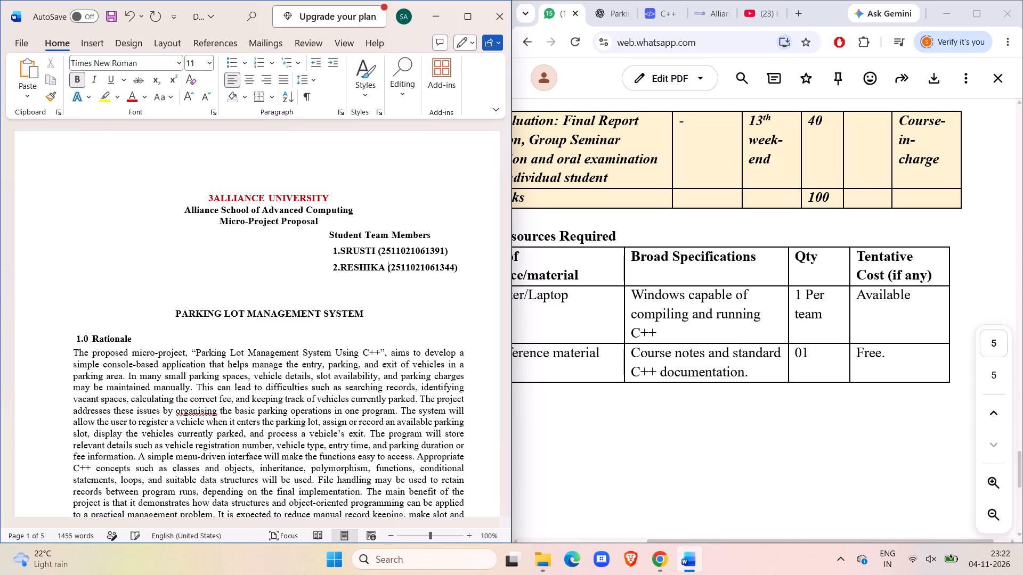
Add the third team member as item 3. aligned under item 2., with the registration number in parentheses and a space after the name.
{"action": "left_click", "coordinate": [467, 269]}
{"action": "key", "text": "Return"}
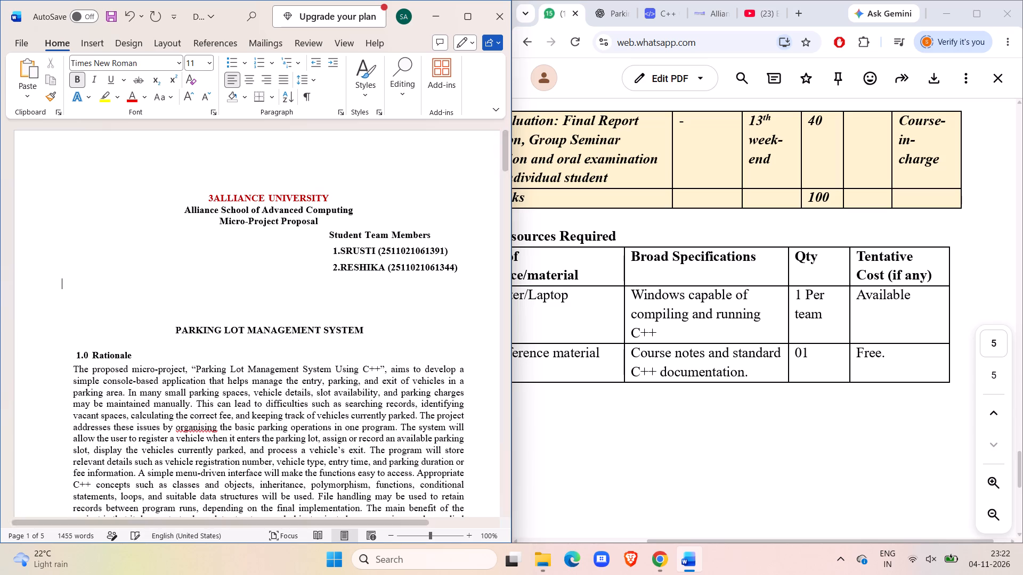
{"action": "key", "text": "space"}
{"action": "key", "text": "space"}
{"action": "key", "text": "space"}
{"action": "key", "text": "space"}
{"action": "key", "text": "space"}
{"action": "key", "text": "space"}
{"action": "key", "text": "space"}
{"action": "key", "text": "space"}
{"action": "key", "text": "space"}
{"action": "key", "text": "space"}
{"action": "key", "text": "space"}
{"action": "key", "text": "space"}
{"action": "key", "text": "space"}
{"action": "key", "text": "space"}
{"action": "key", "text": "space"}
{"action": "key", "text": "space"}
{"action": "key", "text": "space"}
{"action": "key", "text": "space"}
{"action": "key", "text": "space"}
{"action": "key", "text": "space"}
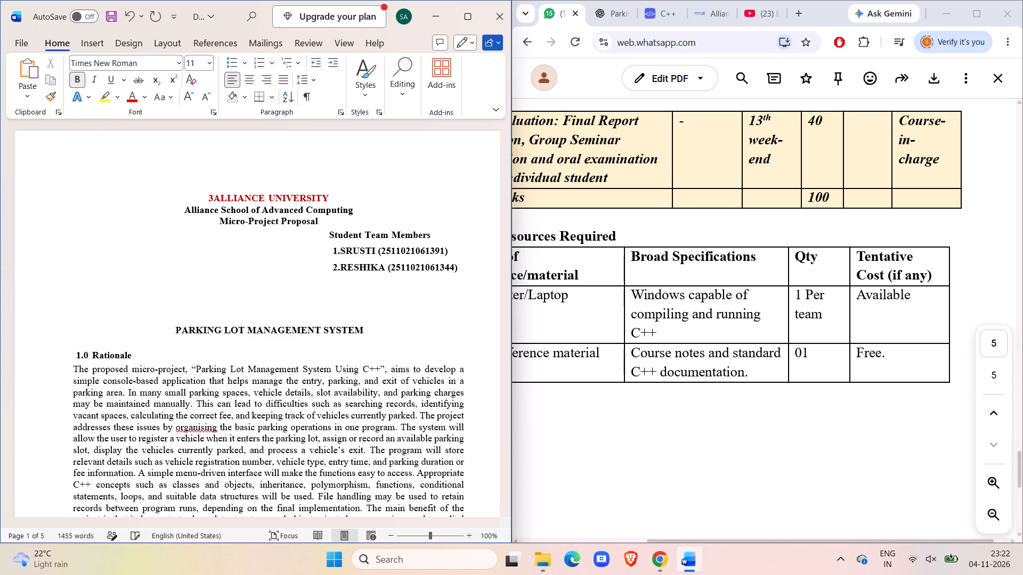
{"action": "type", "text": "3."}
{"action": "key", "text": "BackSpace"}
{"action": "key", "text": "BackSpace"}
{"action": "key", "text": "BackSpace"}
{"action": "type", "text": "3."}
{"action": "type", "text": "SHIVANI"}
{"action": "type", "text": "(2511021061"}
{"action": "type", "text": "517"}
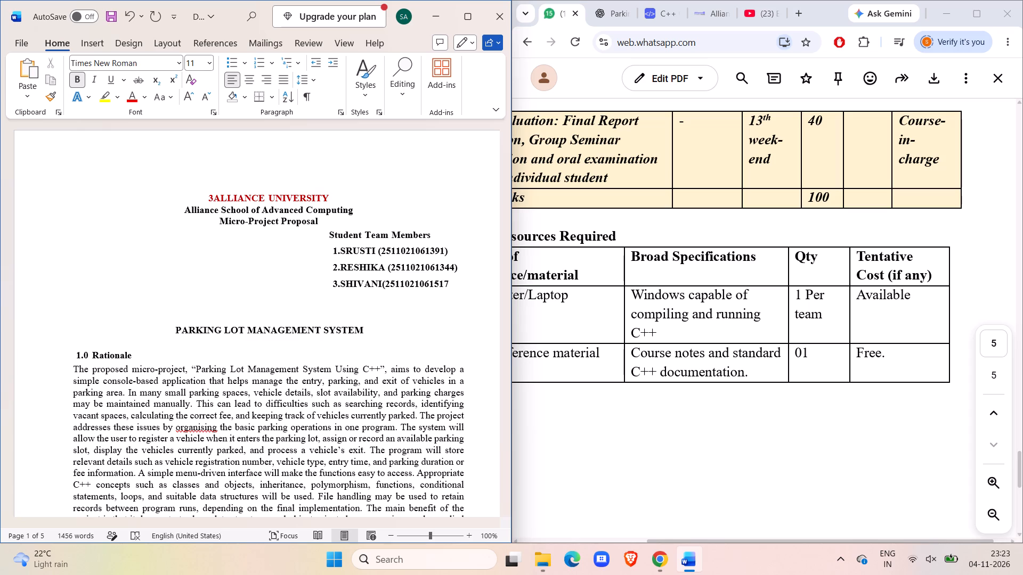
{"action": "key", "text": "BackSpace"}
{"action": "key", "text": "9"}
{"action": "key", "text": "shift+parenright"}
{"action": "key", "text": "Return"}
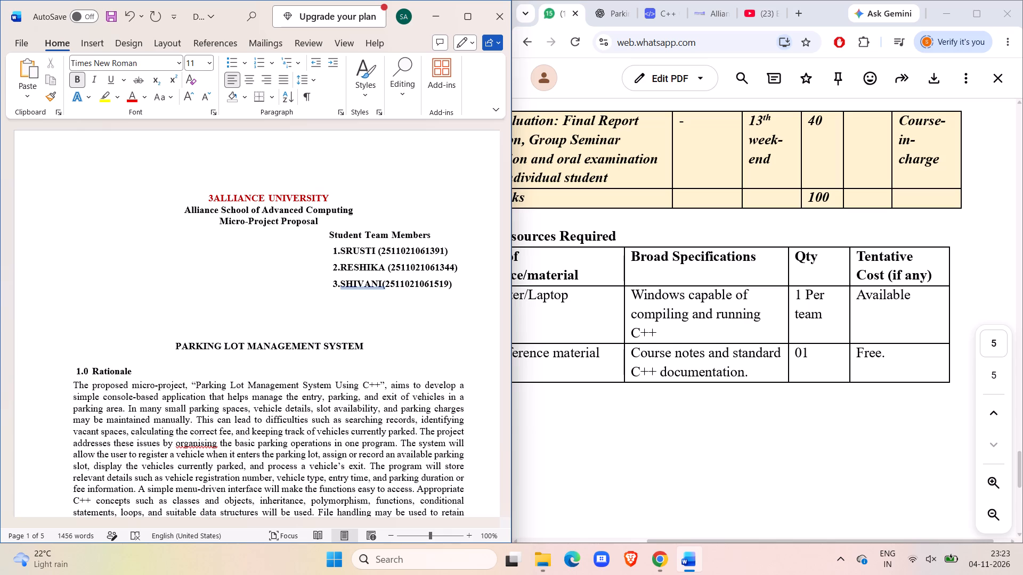
{"action": "left_click", "coordinate": [383, 281]}
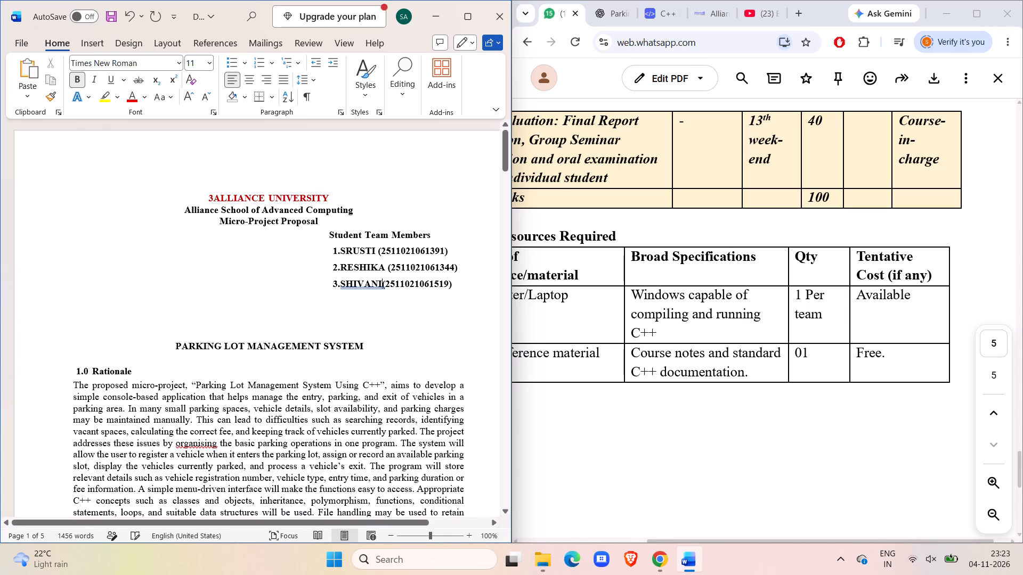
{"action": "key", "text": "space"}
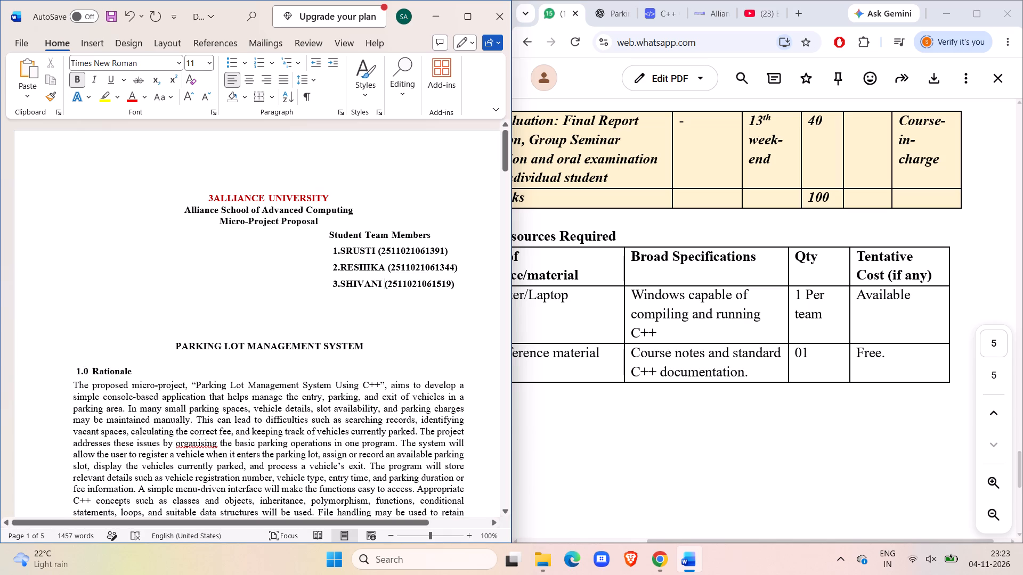
Add the fourth team member as item 4. aligned under item 3., with the registration number in parentheses directly after the name.
{"action": "left_click", "coordinate": [473, 289]}
{"action": "key", "text": "Return"}
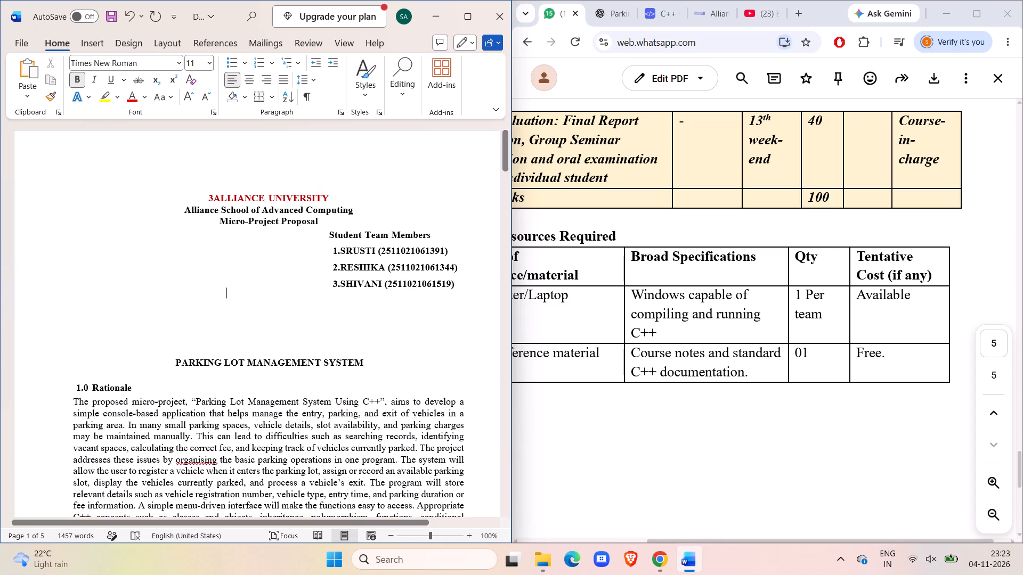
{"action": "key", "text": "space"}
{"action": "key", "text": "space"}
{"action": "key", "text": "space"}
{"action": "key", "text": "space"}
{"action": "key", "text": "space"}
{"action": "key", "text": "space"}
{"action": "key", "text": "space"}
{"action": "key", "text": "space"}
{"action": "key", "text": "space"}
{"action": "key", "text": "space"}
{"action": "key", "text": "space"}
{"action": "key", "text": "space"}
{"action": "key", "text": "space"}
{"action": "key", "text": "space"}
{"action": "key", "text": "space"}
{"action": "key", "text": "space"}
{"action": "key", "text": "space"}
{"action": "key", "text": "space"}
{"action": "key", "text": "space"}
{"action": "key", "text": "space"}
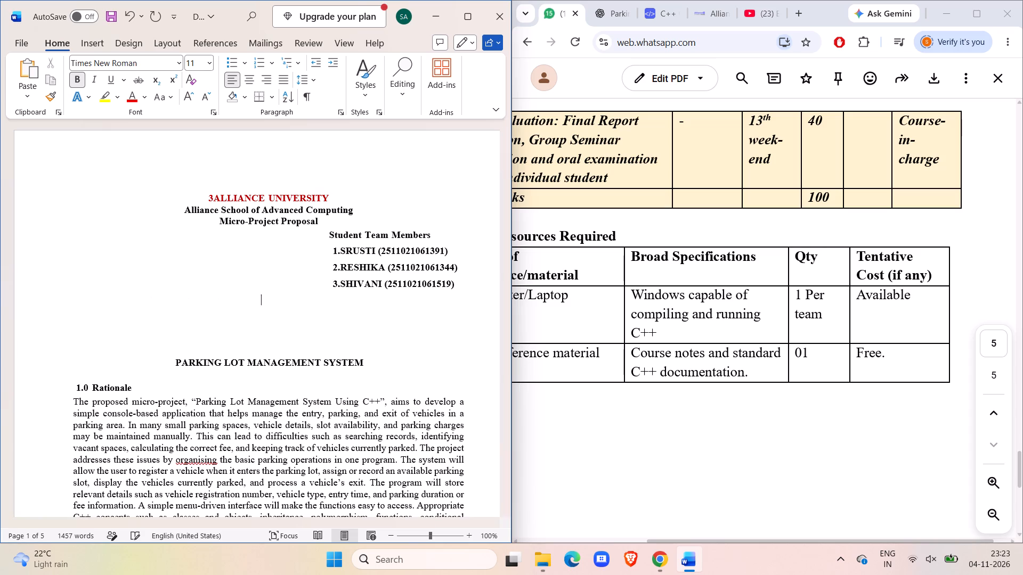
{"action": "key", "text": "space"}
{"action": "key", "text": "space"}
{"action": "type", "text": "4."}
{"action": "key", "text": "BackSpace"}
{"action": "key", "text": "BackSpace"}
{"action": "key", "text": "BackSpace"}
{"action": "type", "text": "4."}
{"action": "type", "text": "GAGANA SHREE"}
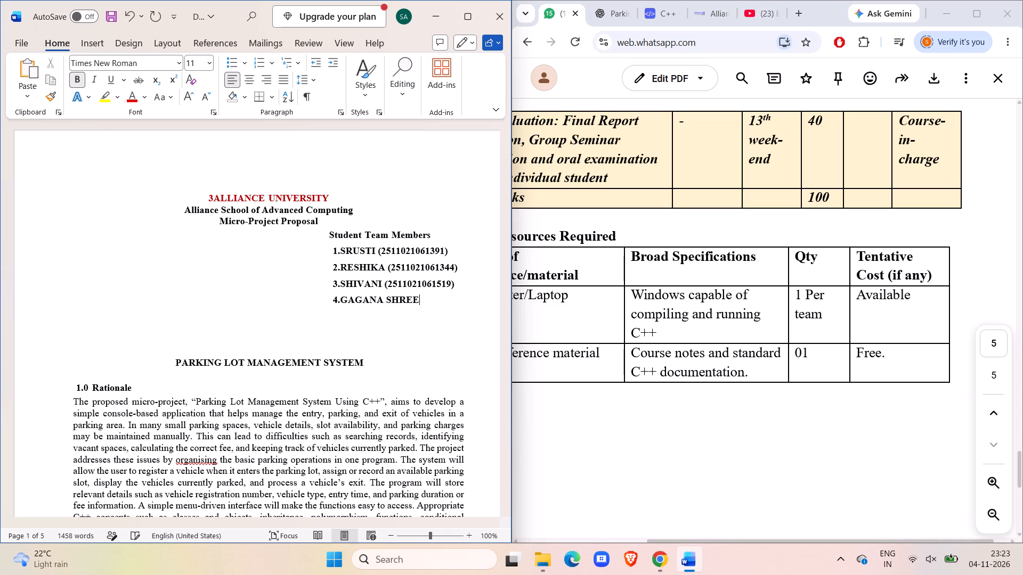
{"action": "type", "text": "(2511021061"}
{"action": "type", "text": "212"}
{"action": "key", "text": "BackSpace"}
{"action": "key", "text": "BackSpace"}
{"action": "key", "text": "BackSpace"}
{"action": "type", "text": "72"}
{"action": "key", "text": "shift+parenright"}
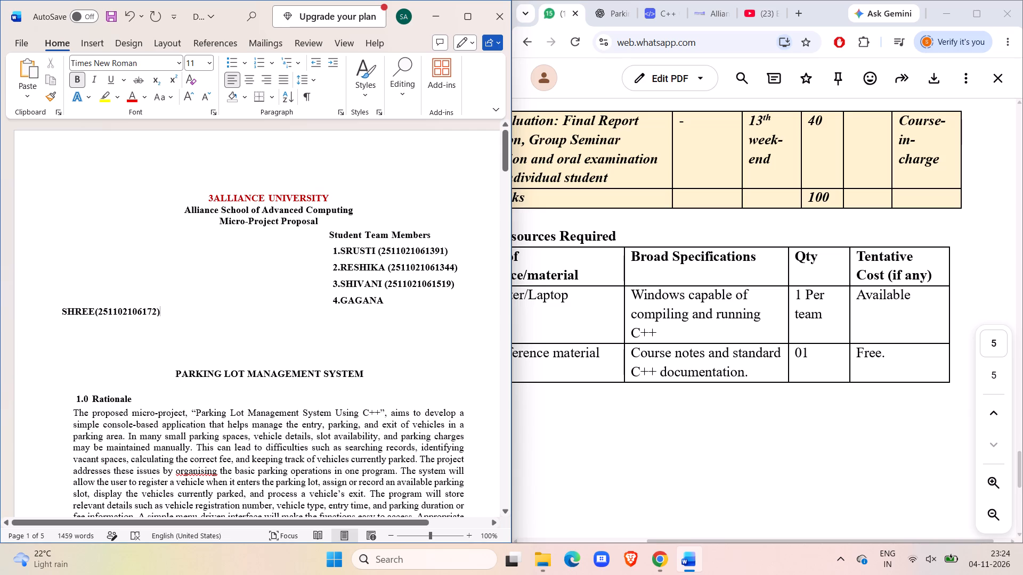
Remove leading spaces before items 1. and 4. of the team list so item 4.'s name and registration number fit on one line.
{"action": "left_click", "coordinate": [331, 252]}
{"action": "key", "text": "BackSpace"}
{"action": "key", "text": "BackSpace"}
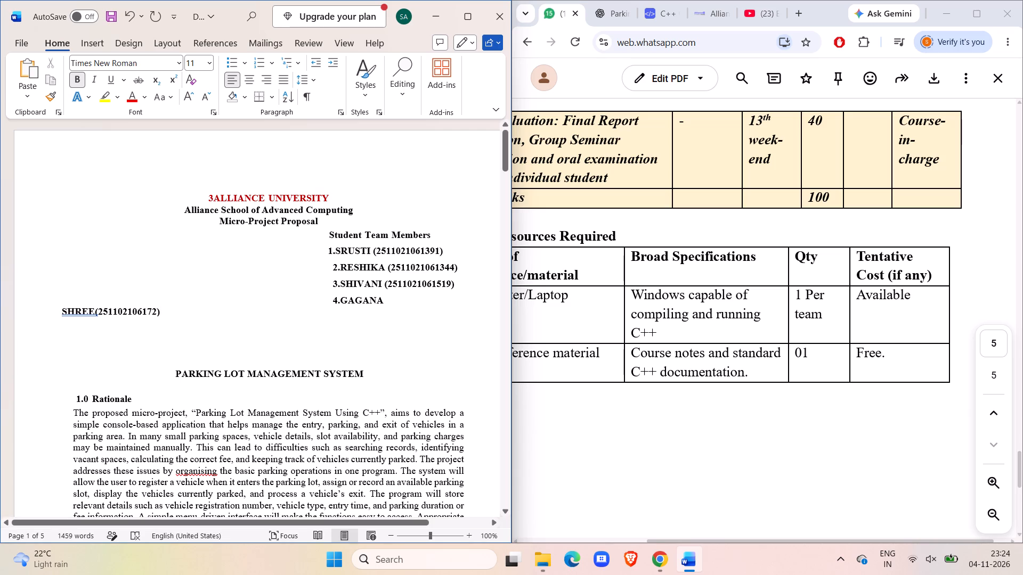
{"action": "left_click", "coordinate": [330, 301]}
{"action": "key", "text": "BackSpace"}
{"action": "key", "text": "BackSpace"}
{"action": "key", "text": "BackSpace"}
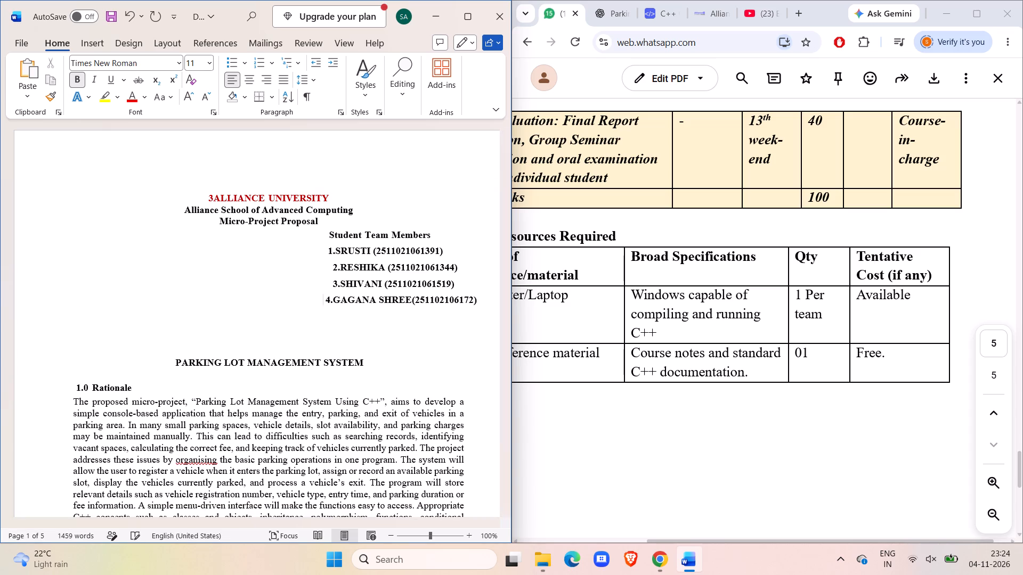
Remove leading spaces before team member items 3., 2. and 1. to align them with item 4.
{"action": "left_click", "coordinate": [330, 284]}
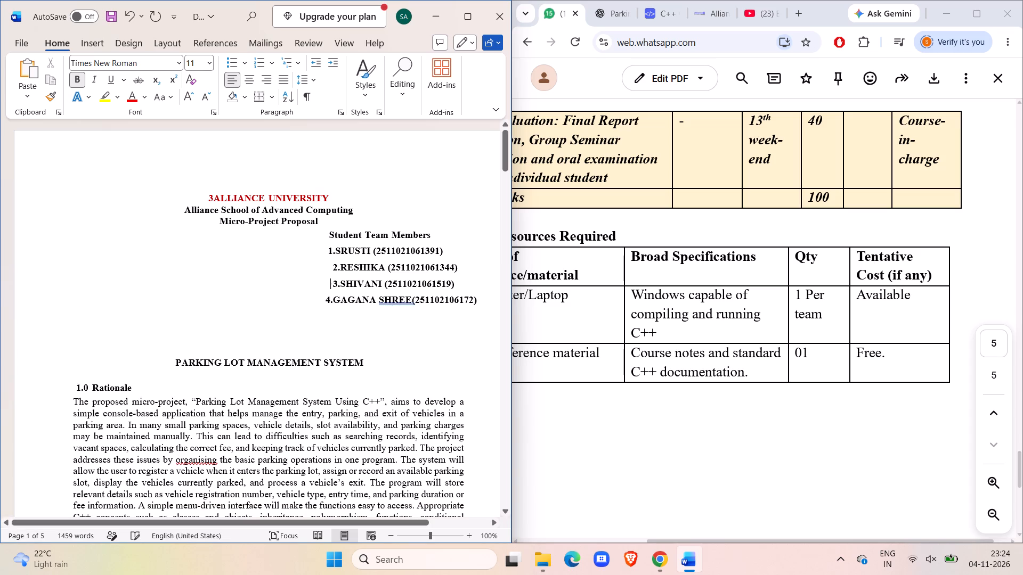
{"action": "key", "text": "BackSpace"}
{"action": "key", "text": "BackSpace"}
{"action": "key", "text": "BackSpace"}
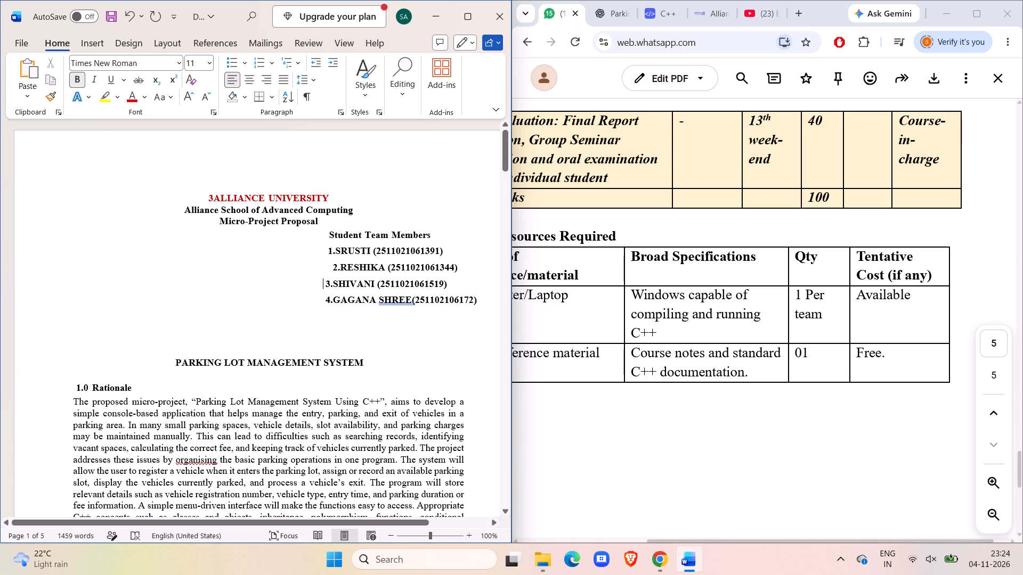
{"action": "left_click", "coordinate": [331, 266]}
{"action": "key", "text": "BackSpace"}
{"action": "key", "text": "BackSpace"}
{"action": "key", "text": "BackSpace"}
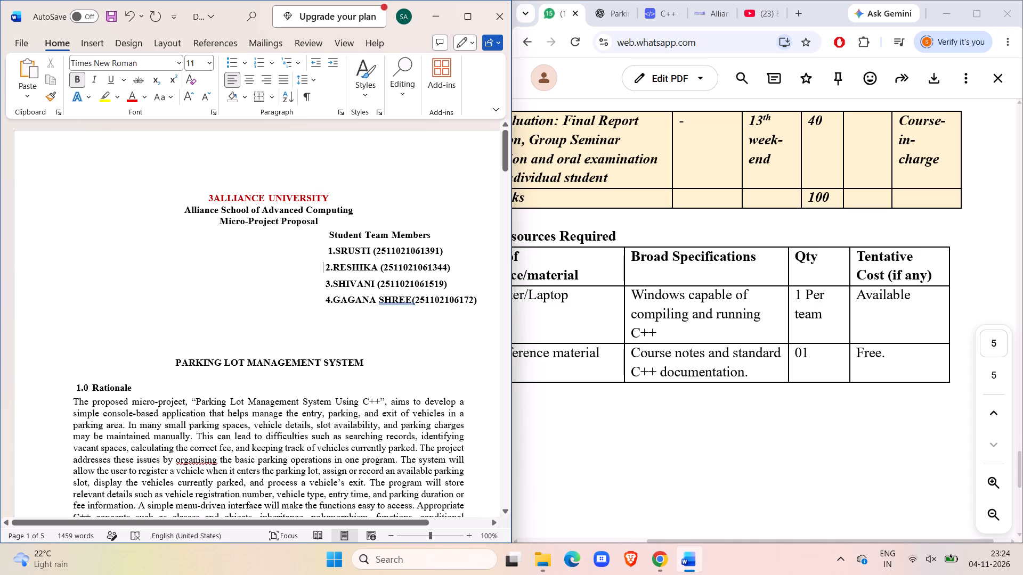
{"action": "left_click", "coordinate": [326, 251]}
{"action": "key", "text": "BackSpace"}
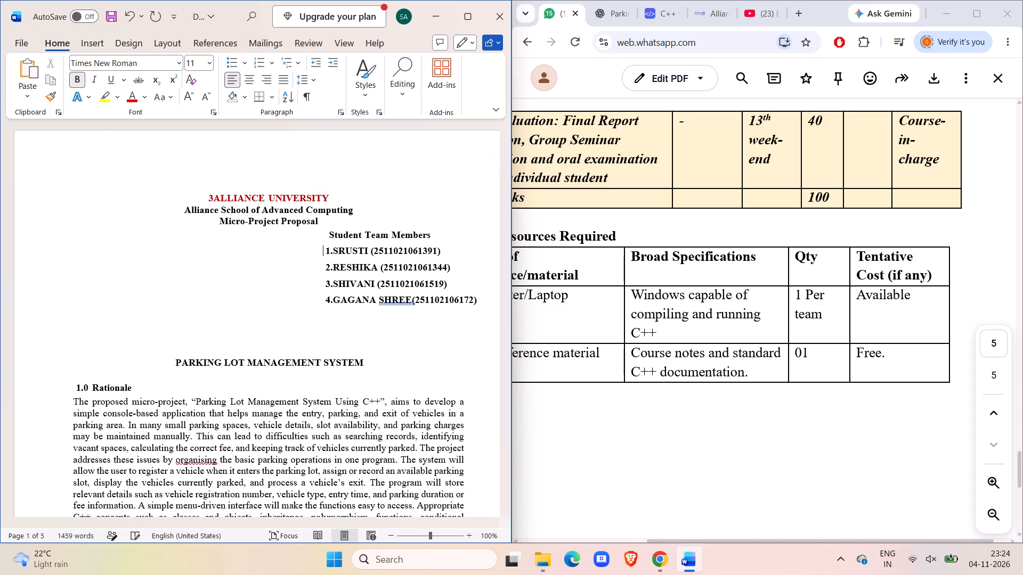
Insert a space before item 4.'s registration number and remove one leading space from each of the four items to keep the list aligned.
{"action": "left_click", "coordinate": [410, 299]}
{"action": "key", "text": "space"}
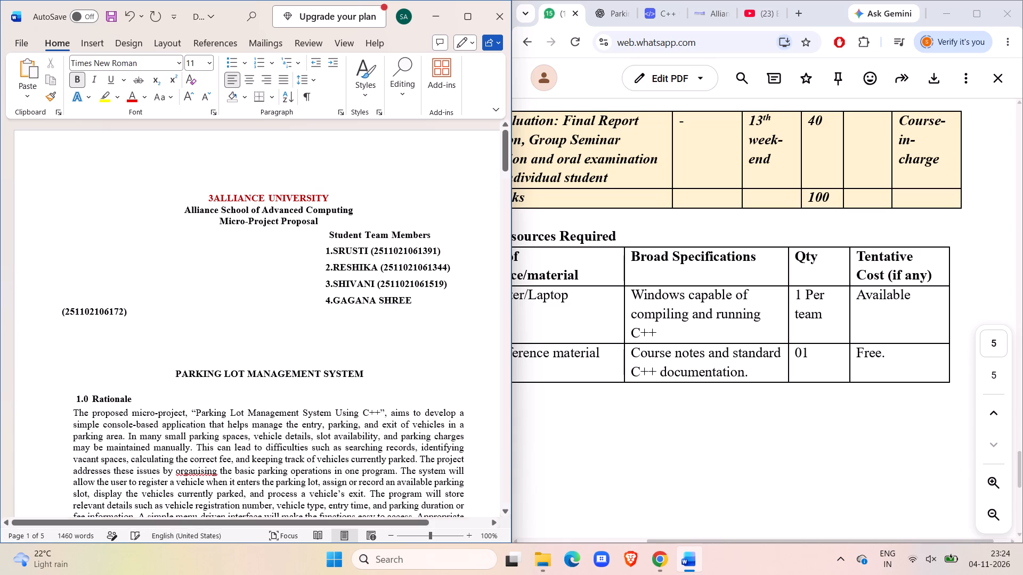
{"action": "left_click", "coordinate": [322, 300]}
{"action": "key", "text": "BackSpace"}
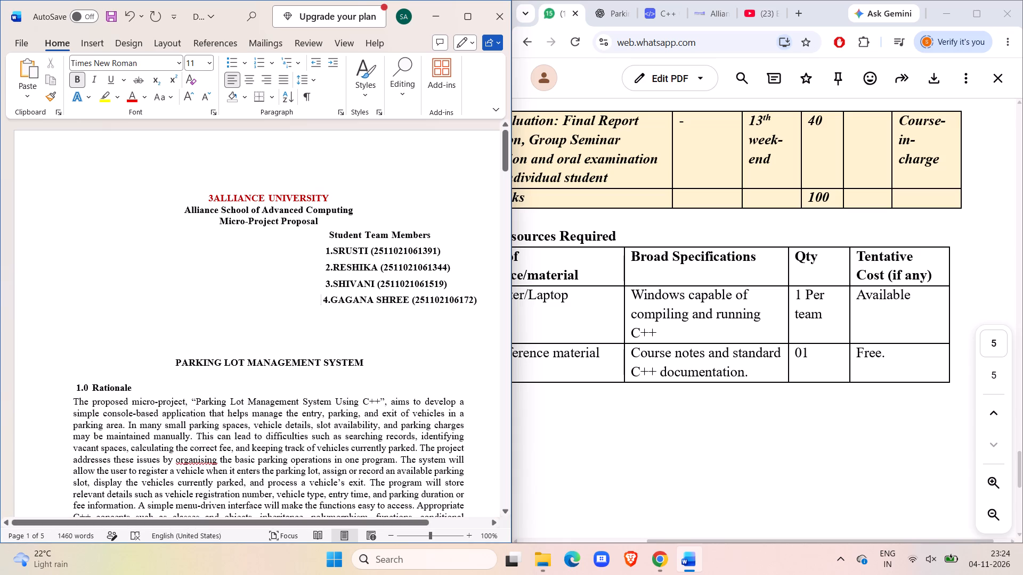
{"action": "key", "text": "Up"}
{"action": "key", "text": "Right"}
{"action": "key", "text": "Right"}
{"action": "key", "text": "BackSpace"}
{"action": "key", "text": "Up"}
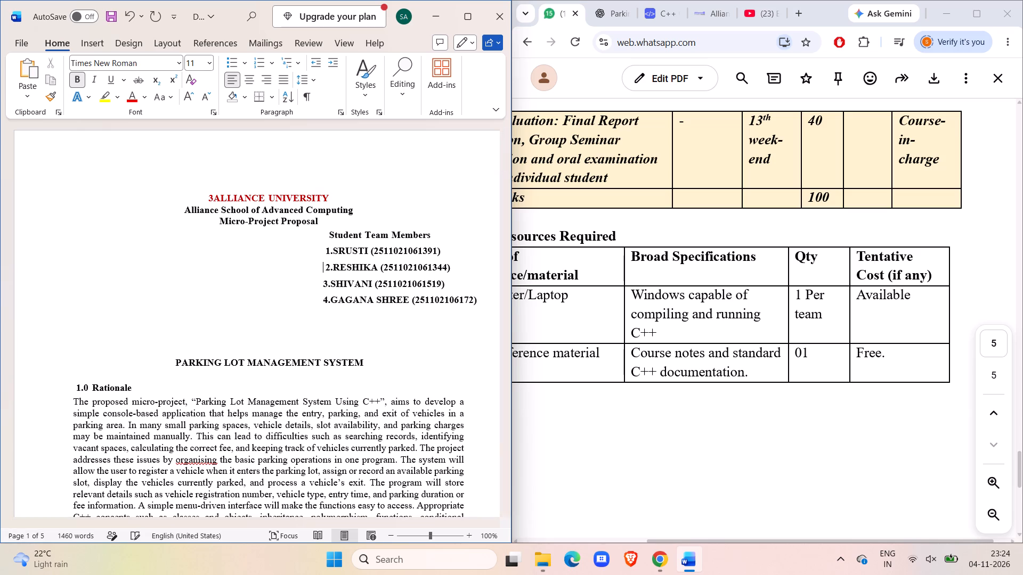
{"action": "key", "text": "Right"}
{"action": "key", "text": "BackSpace"}
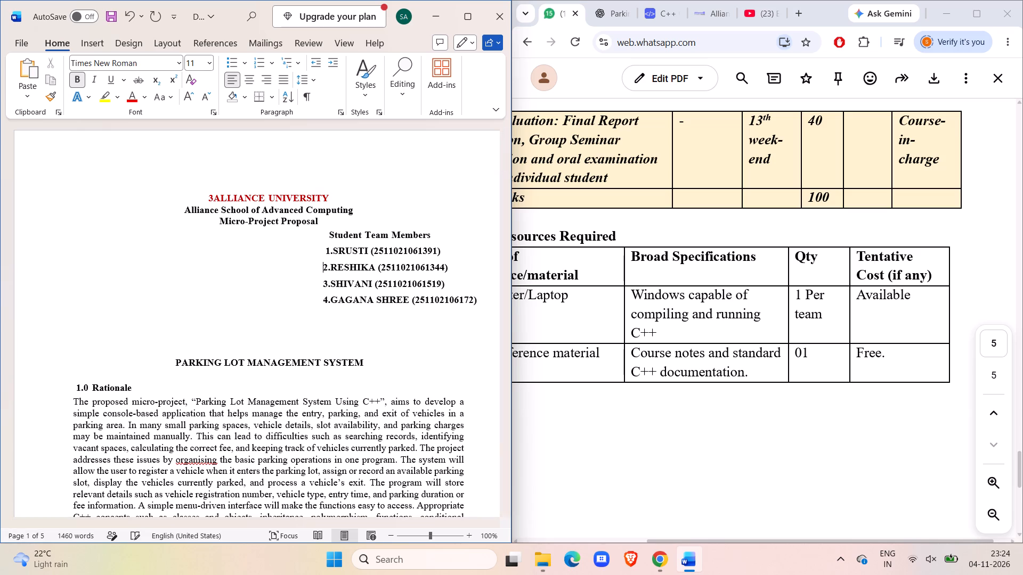
{"action": "key", "text": "Up"}
{"action": "key", "text": "Right"}
{"action": "key", "text": "BackSpace"}
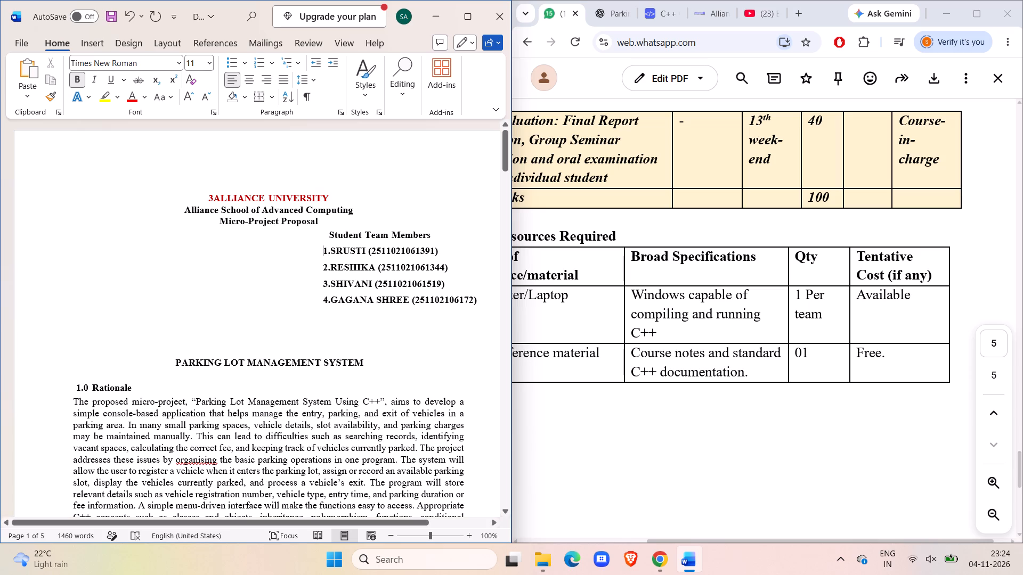
Delete the two empty lines between the team member list and the PARKING LOT MANAGEMENT SYSTEM title.
{"action": "left_click", "coordinate": [353, 334]}
{"action": "key", "text": "BackSpace"}
{"action": "key", "text": "BackSpace"}
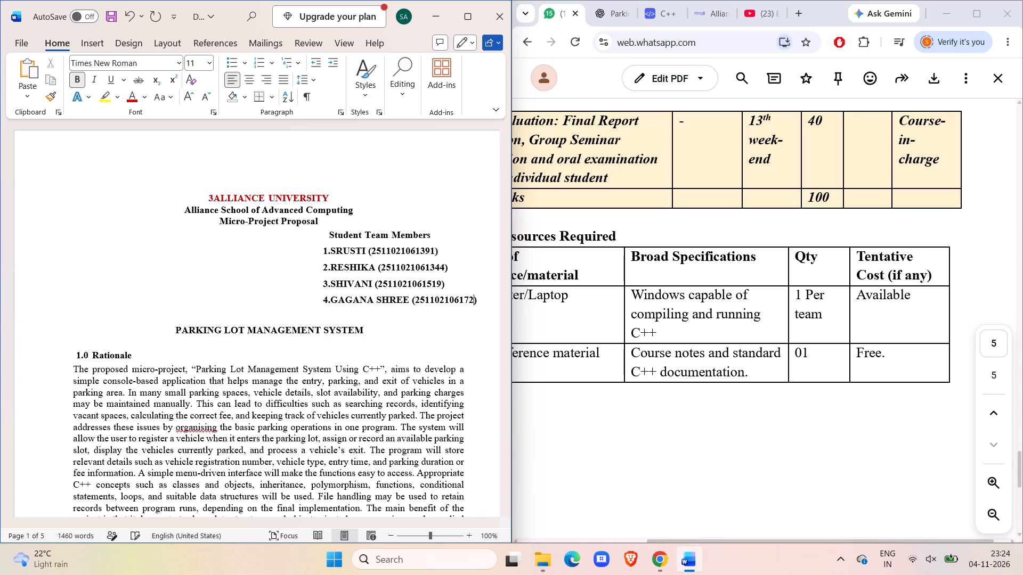
Review the whole proposal from the title page through the Action Plan to the Tentative Resources Required table.
{"action": "scroll", "coordinate": [283, 424], "scroll_direction": "down", "scroll_amount": 4}
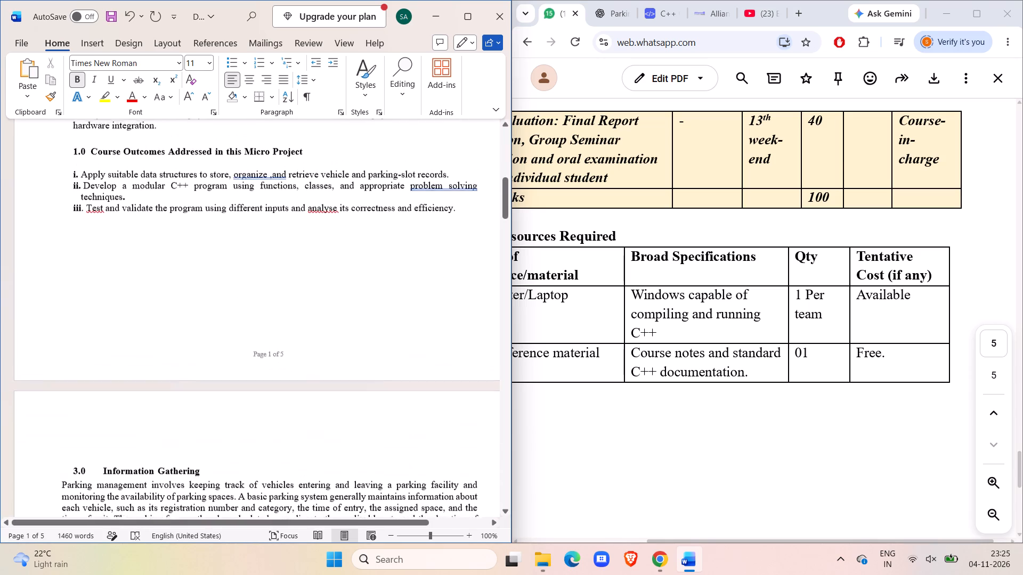
{"action": "scroll", "coordinate": [283, 424], "scroll_direction": "down", "scroll_amount": 4}
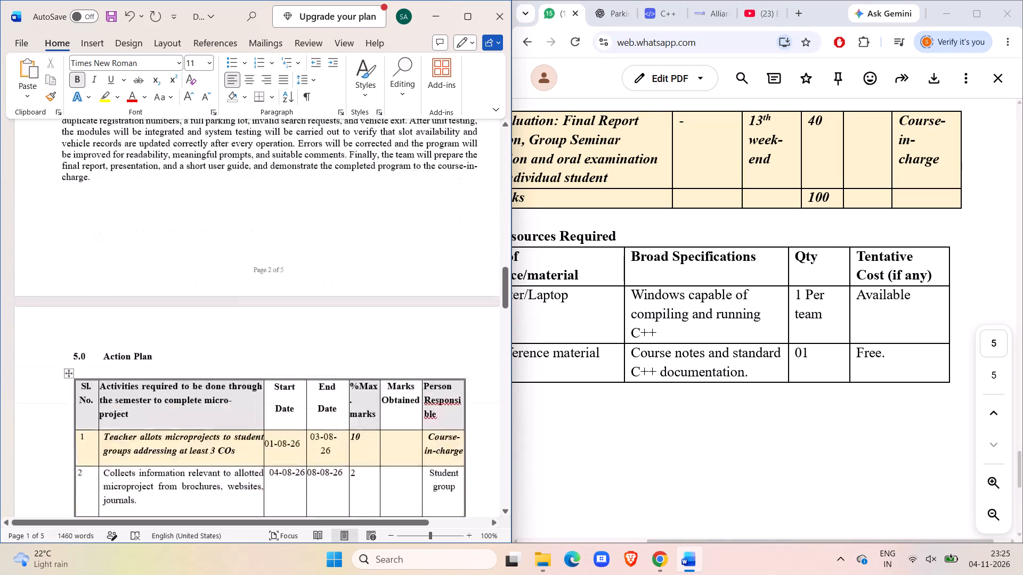
{"action": "scroll", "coordinate": [283, 424], "scroll_direction": "down", "scroll_amount": 6}
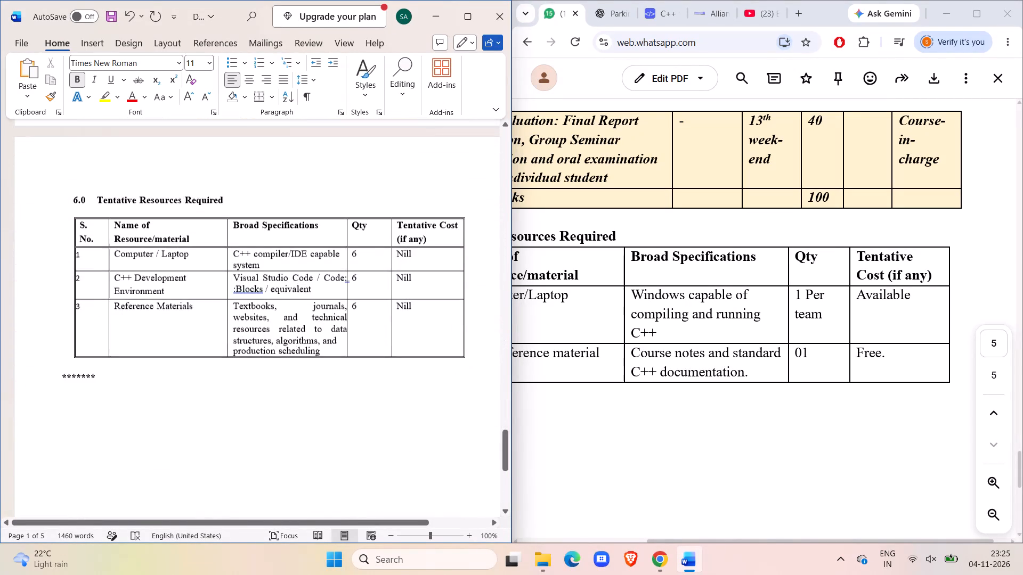
{"action": "scroll", "coordinate": [283, 424], "scroll_direction": "up", "scroll_amount": 5}
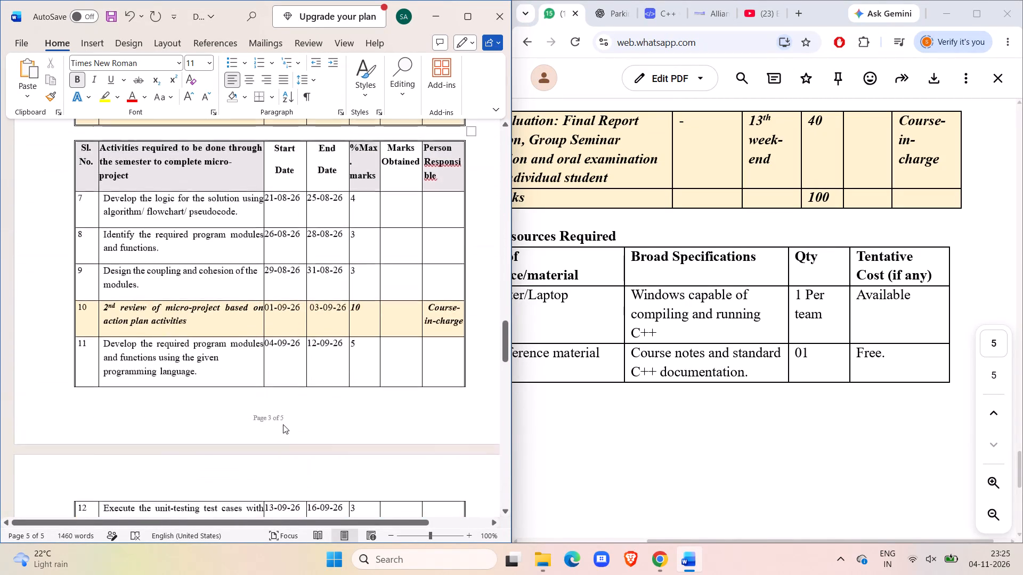
{"action": "scroll", "coordinate": [283, 424], "scroll_direction": "up", "scroll_amount": 6}
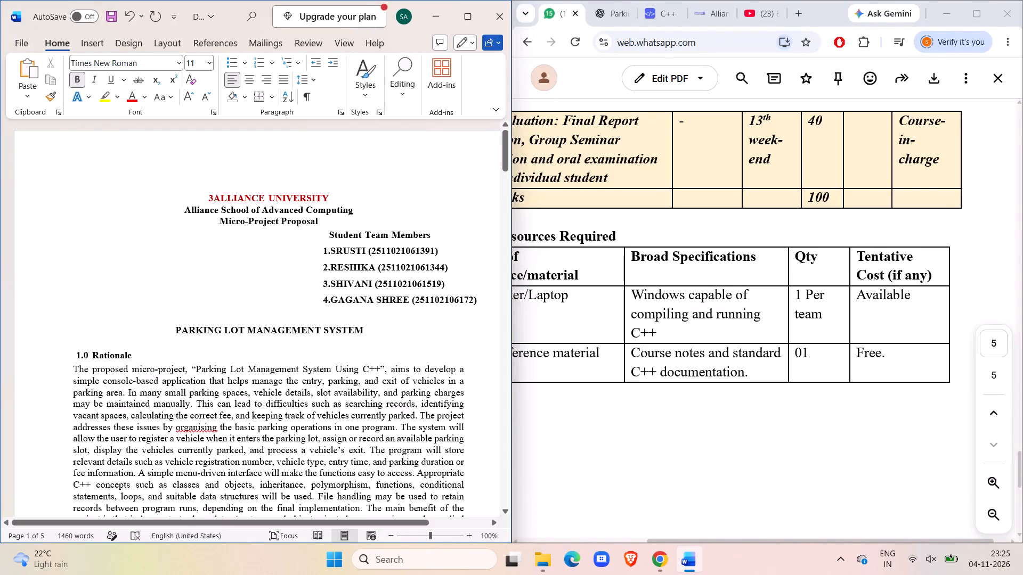
Save the proposal as a Word document named DATA STRUCTURE PROPSAL FINAL in the Documents folder.
{"action": "left_click", "coordinate": [18, 42]}
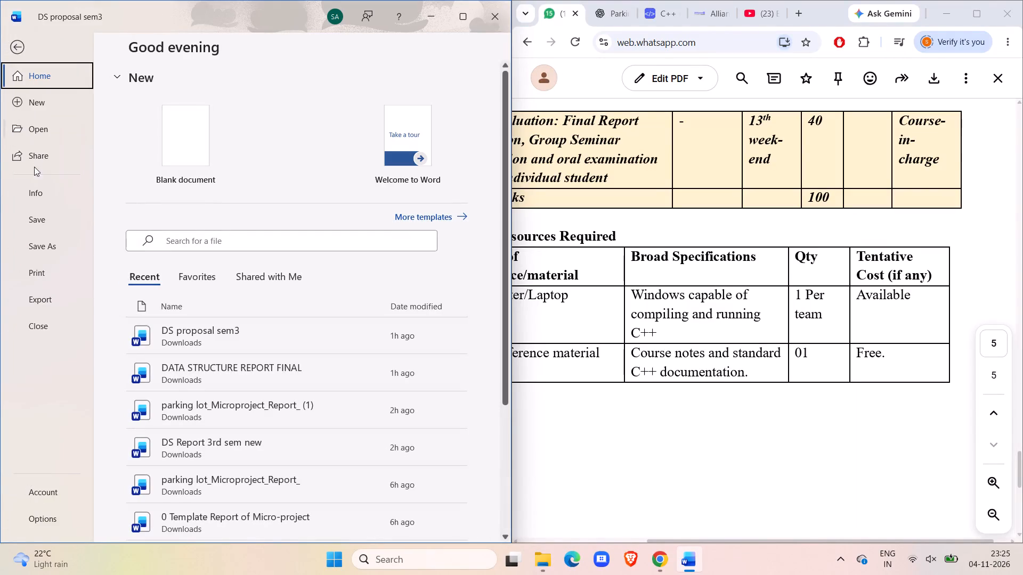
{"action": "left_click", "coordinate": [30, 244]}
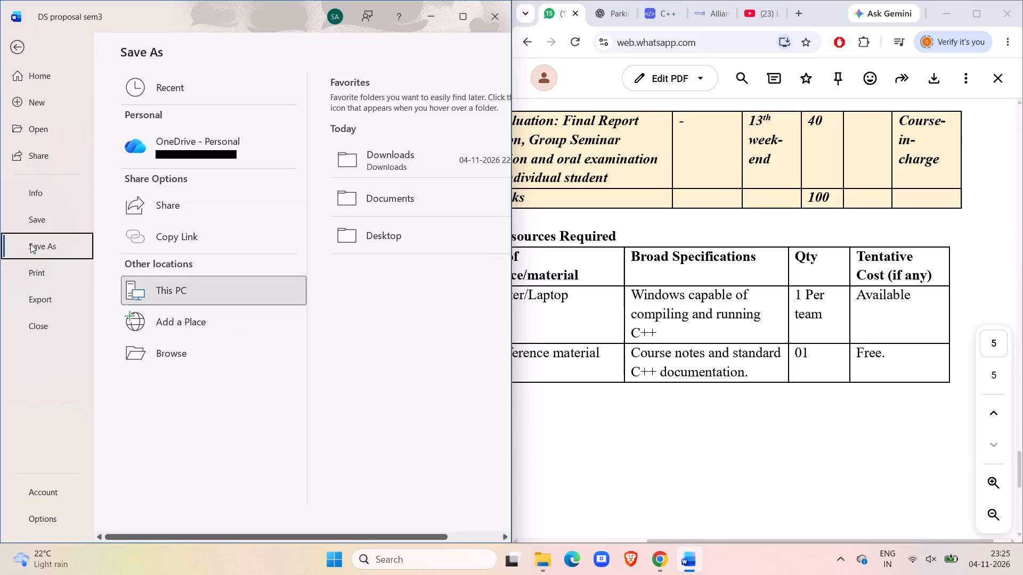
{"action": "left_click", "coordinate": [396, 199]}
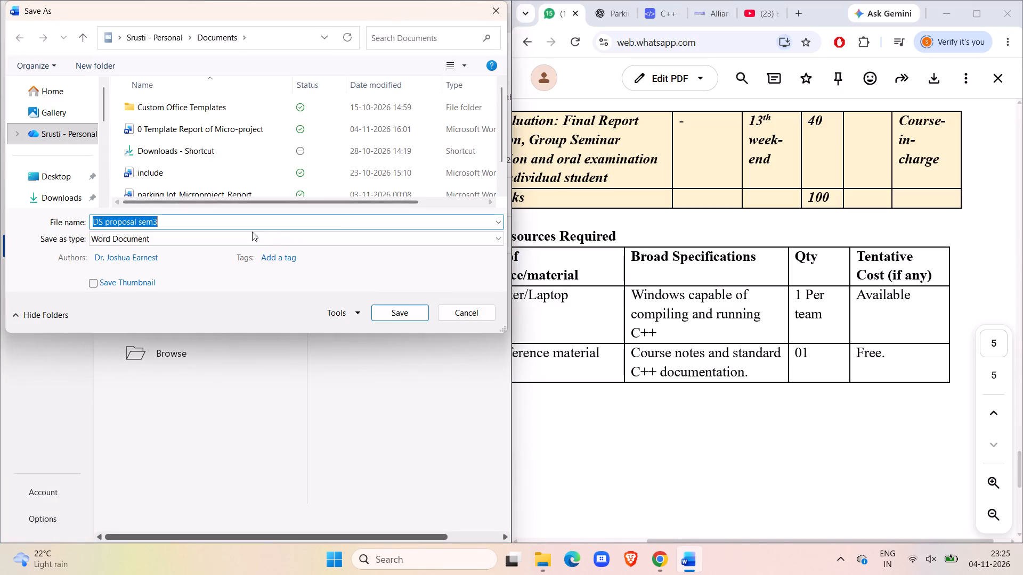
{"action": "key", "text": "BackSpace"}
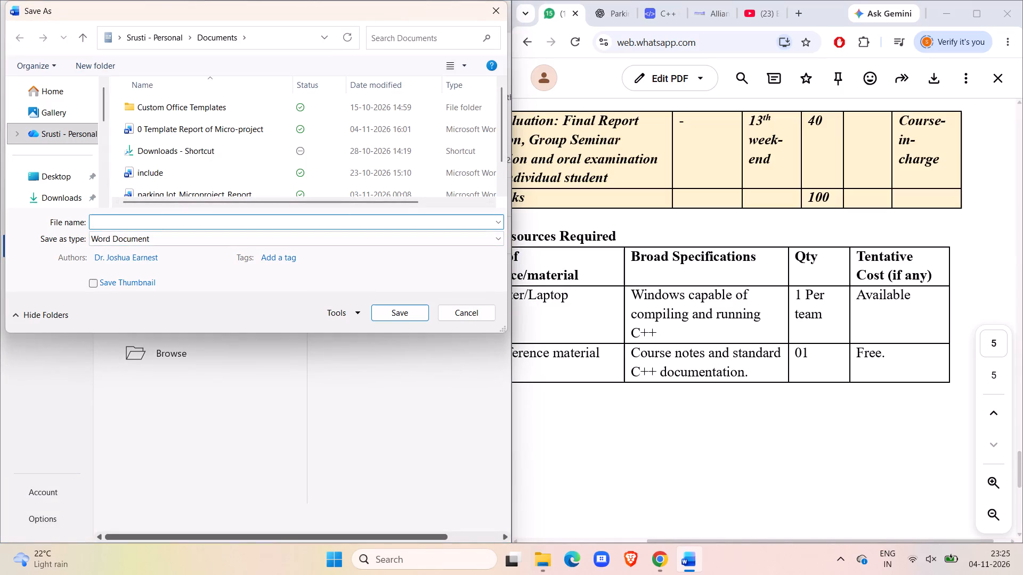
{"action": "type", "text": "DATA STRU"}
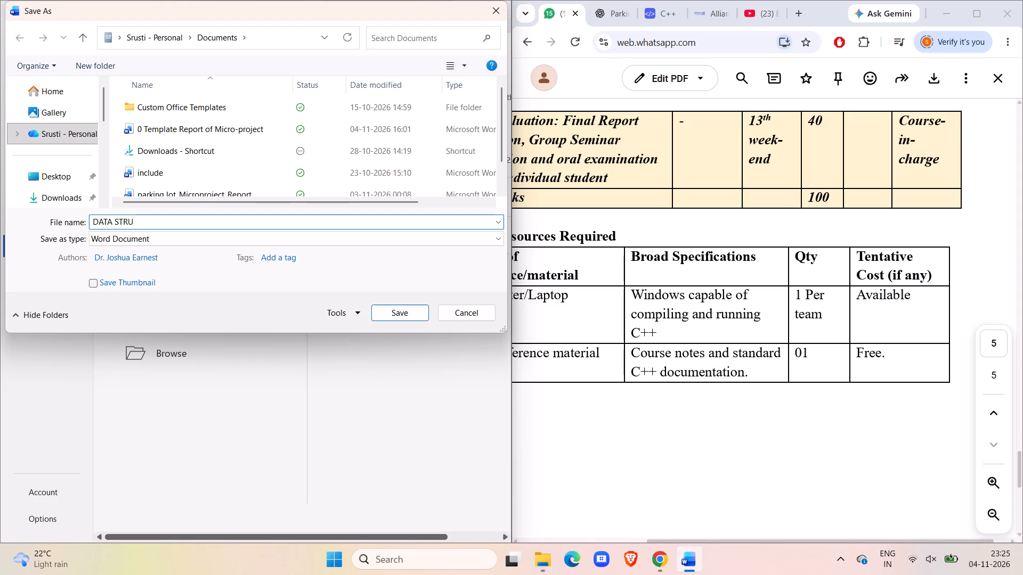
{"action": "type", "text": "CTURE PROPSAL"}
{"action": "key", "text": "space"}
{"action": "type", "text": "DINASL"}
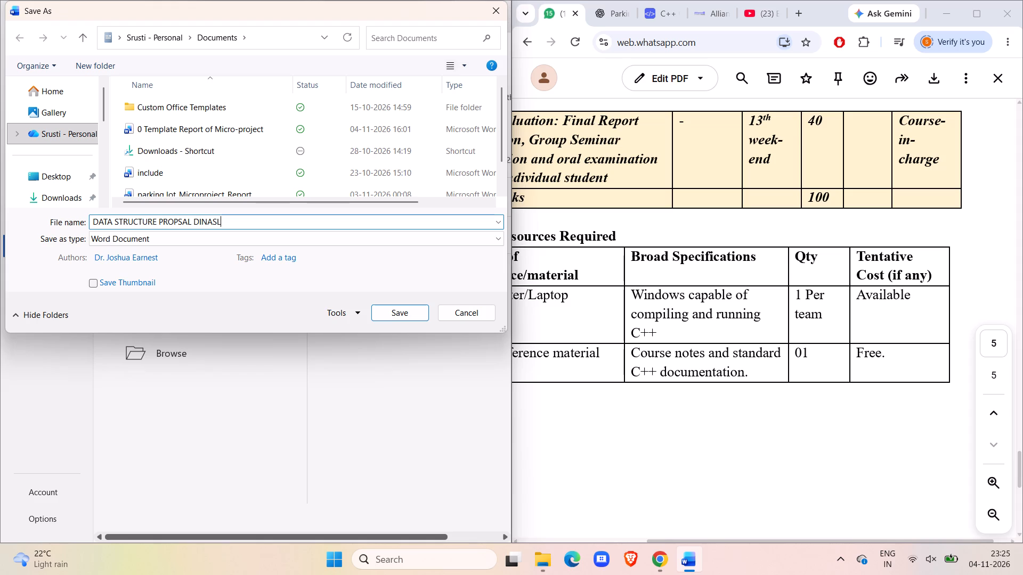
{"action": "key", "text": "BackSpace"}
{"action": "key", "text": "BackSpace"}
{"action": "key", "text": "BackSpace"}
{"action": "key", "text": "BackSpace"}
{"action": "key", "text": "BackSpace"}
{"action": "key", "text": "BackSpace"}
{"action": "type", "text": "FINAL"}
{"action": "left_click", "coordinate": [386, 311]}
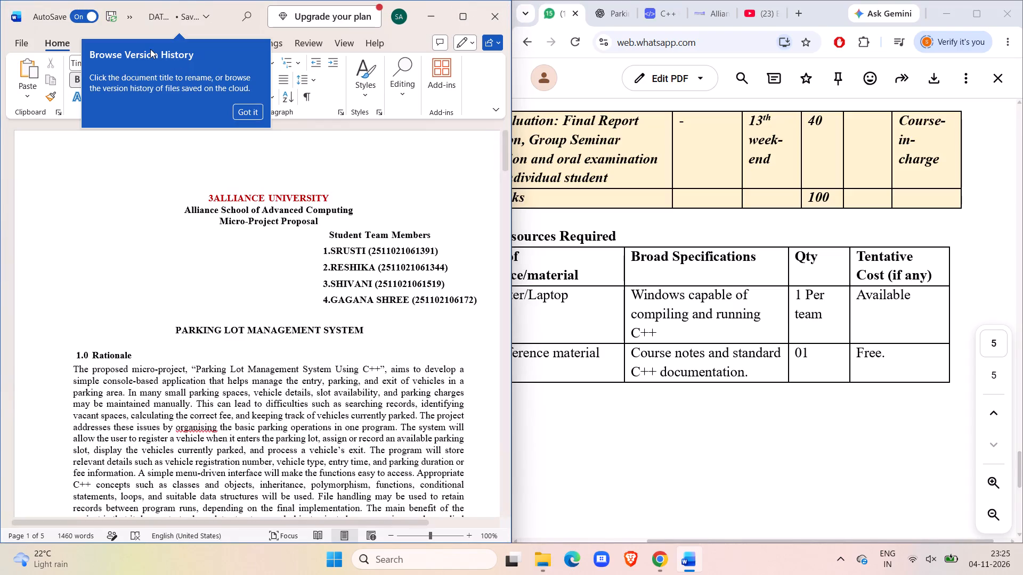
Export the proposal as a PDF named DATA STRUCTURE PROPSAL FINAL in the Documents folder.
{"action": "left_click", "coordinate": [23, 38]}
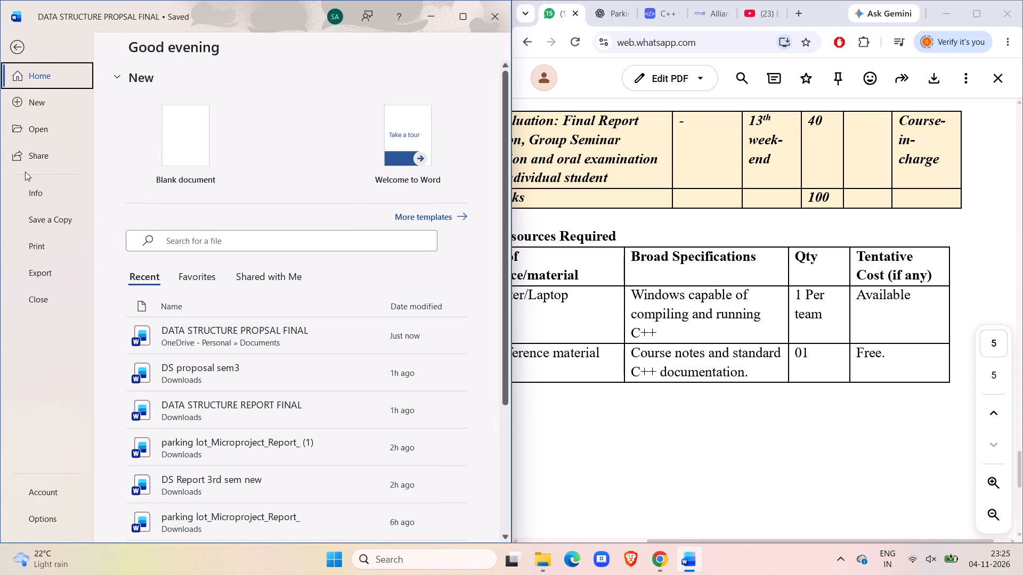
{"action": "left_click", "coordinate": [27, 274]}
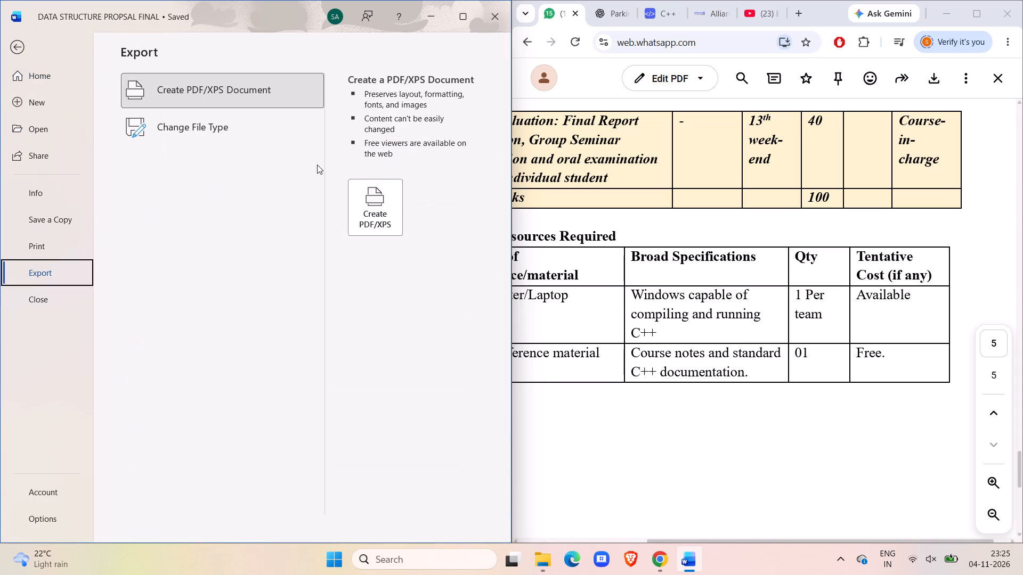
{"action": "left_click", "coordinate": [377, 202]}
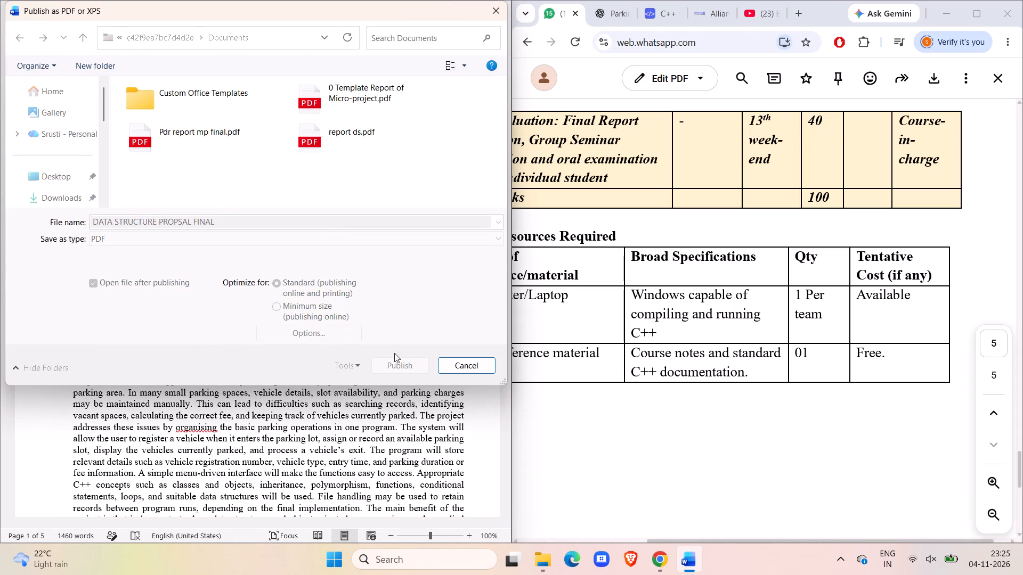
{"action": "left_click", "coordinate": [407, 364]}
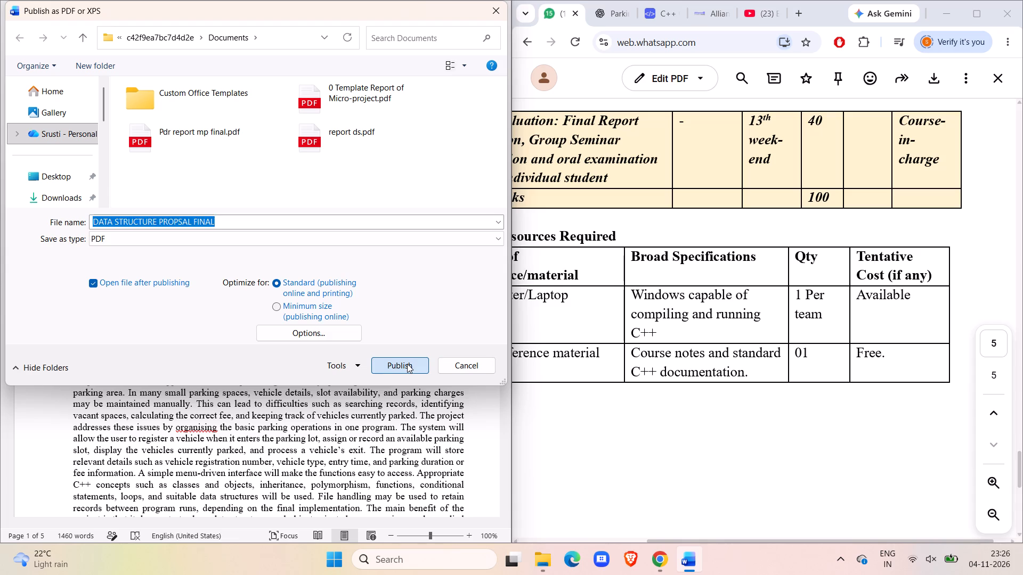
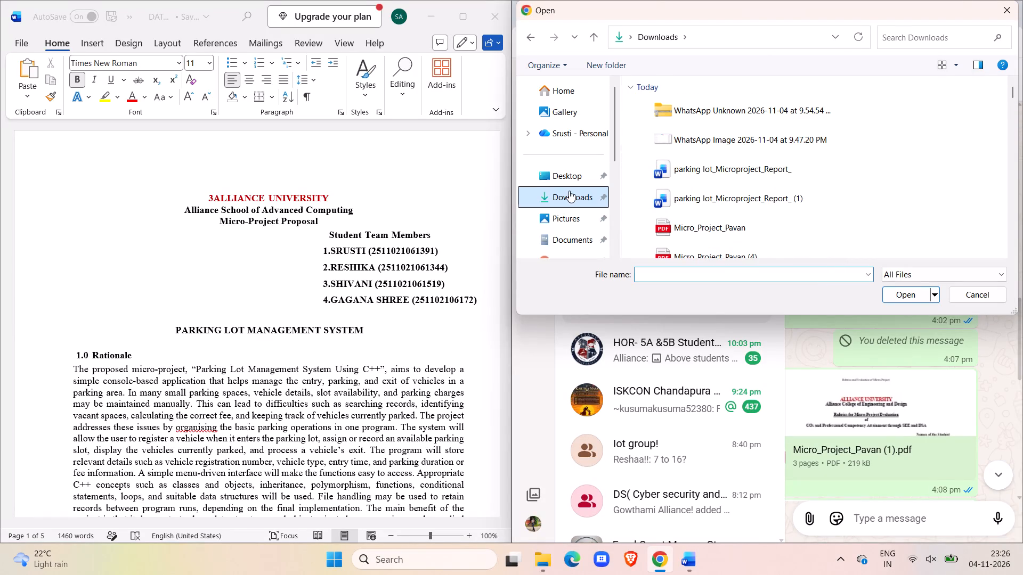
Choose the DATA STRUCTURE PROPSAL FINAL PDF from the Documents folder as the attachment for the open WhatsApp chat.
{"action": "left_click", "coordinate": [566, 232]}
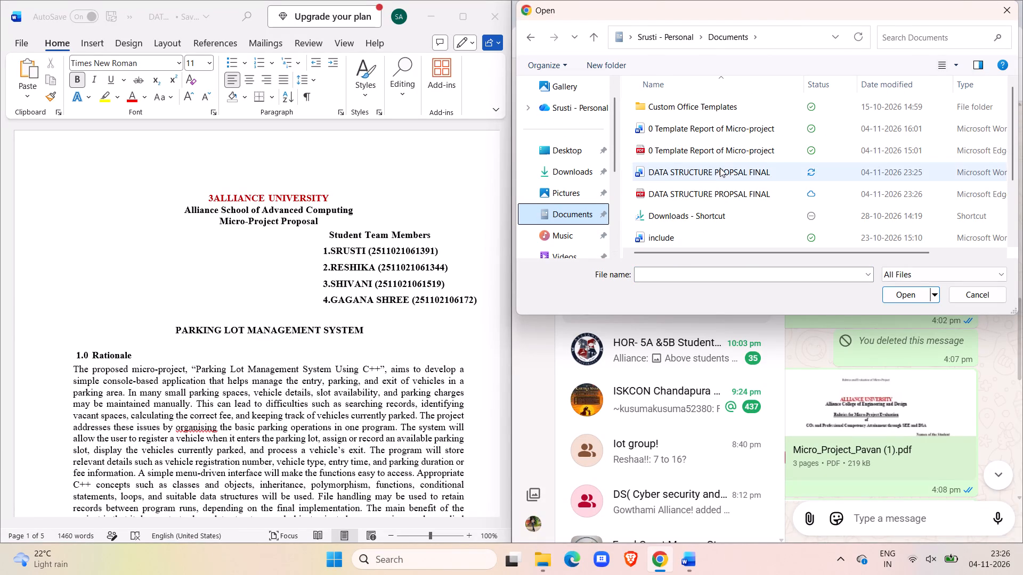
{"action": "left_click", "coordinate": [710, 198]}
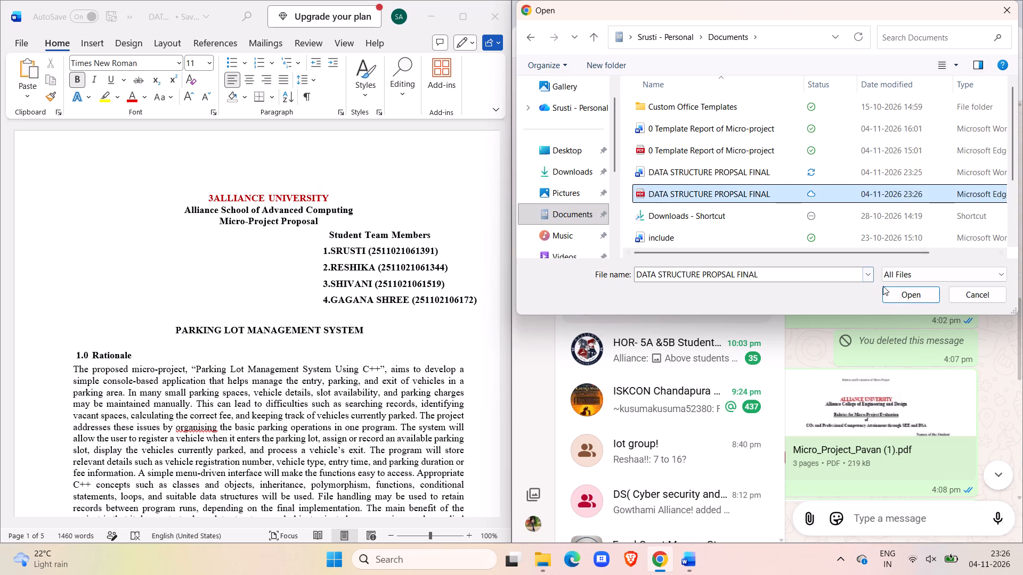